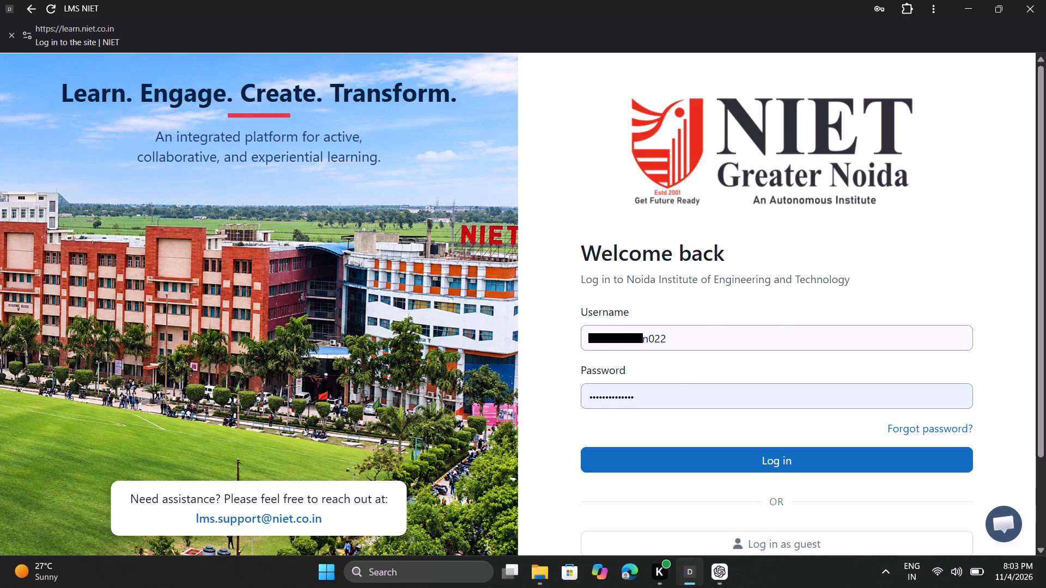
Log in to LMS NIET with the other student's saved credentials, the fourth saved account.
{"action": "left_click", "coordinate": [754, 333]}
{"action": "left_click", "coordinate": [757, 232]}
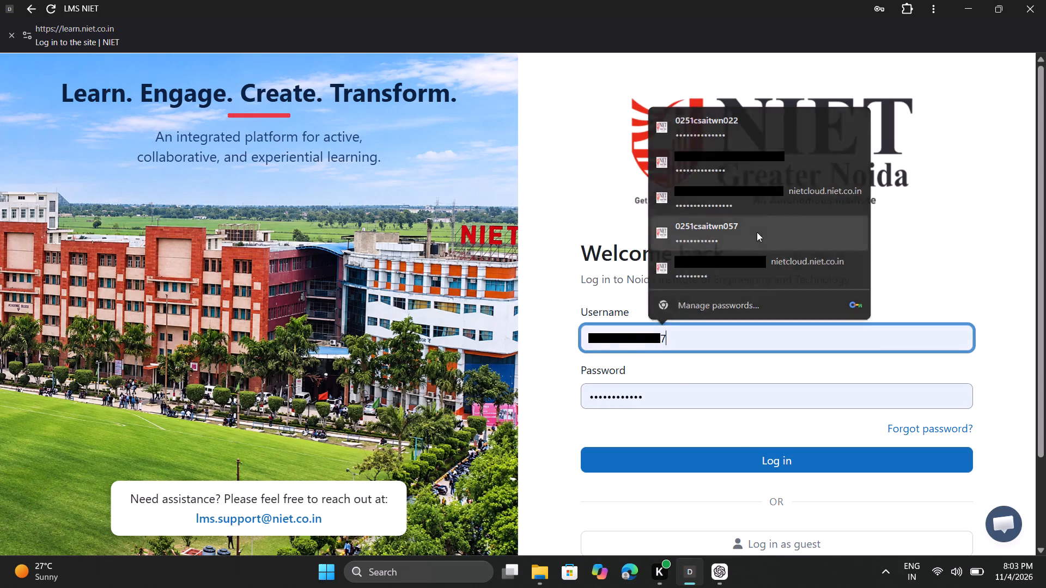
{"action": "left_click", "coordinate": [793, 453]}
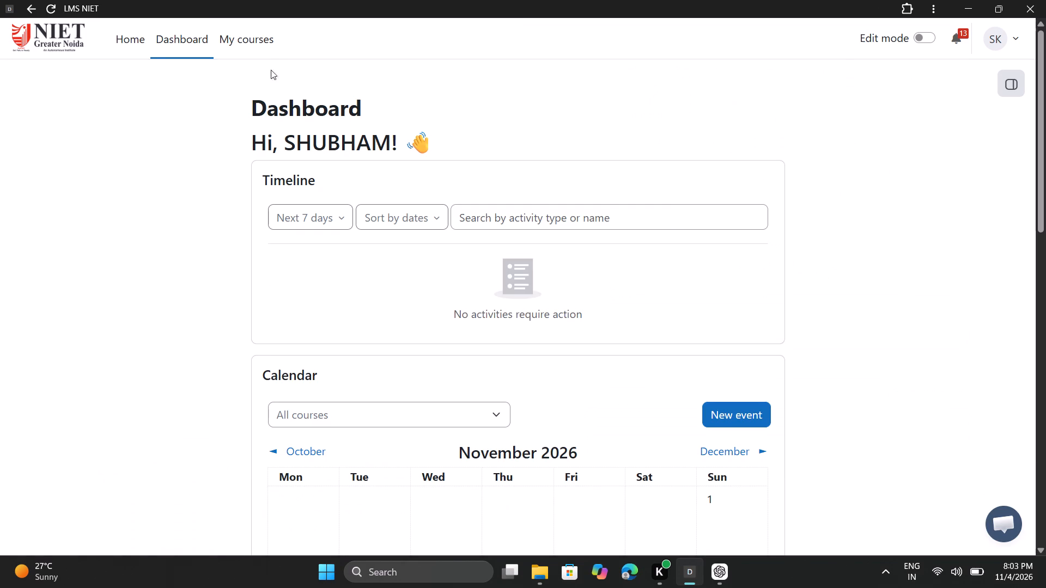
Open the High-Performance Computing group assignment in course BCSAI0304 and view its submission status.
{"action": "left_click", "coordinate": [267, 40]}
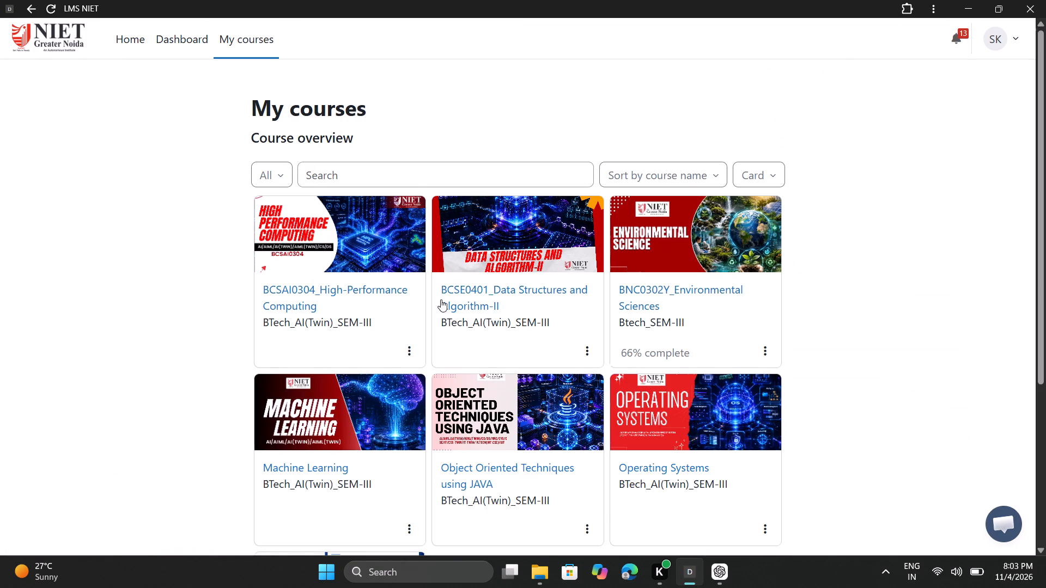
{"action": "scroll", "coordinate": [441, 299], "scroll_direction": "down", "scroll_amount": 1}
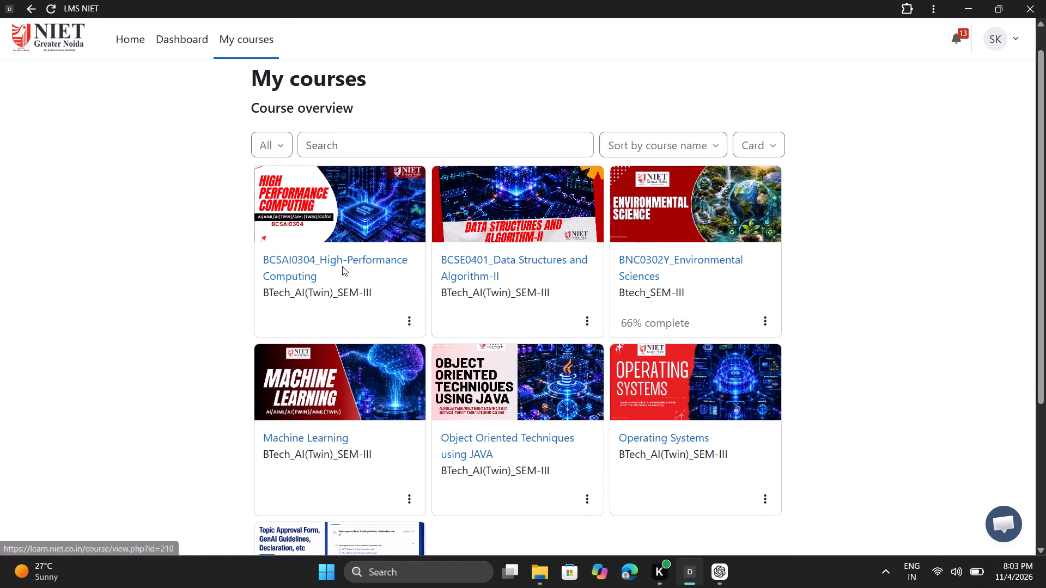
{"action": "left_click", "coordinate": [368, 254]}
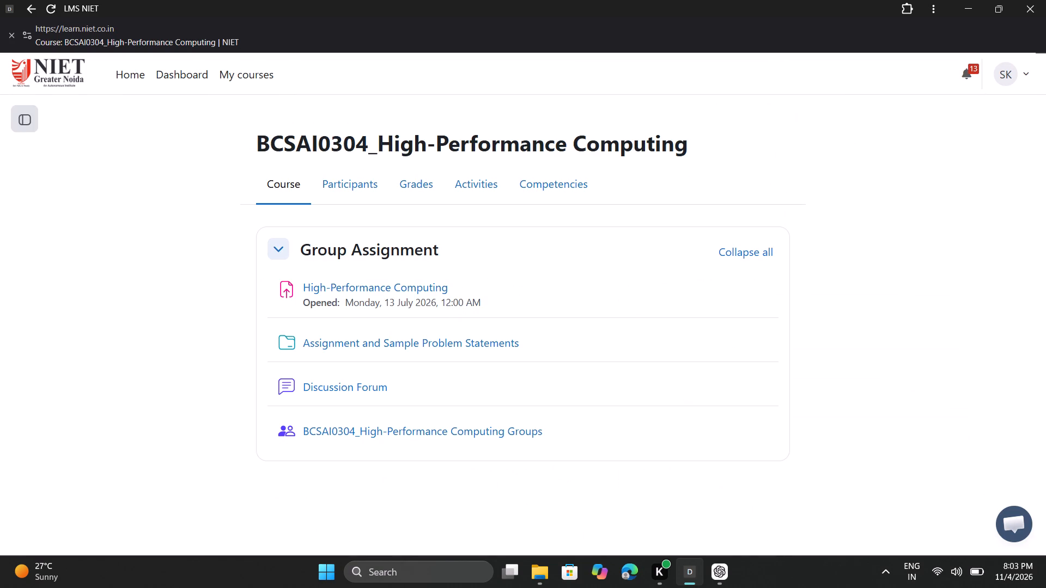
{"action": "left_click", "coordinate": [387, 289]}
{"action": "scroll", "coordinate": [534, 322], "scroll_direction": "down", "scroll_amount": 1}
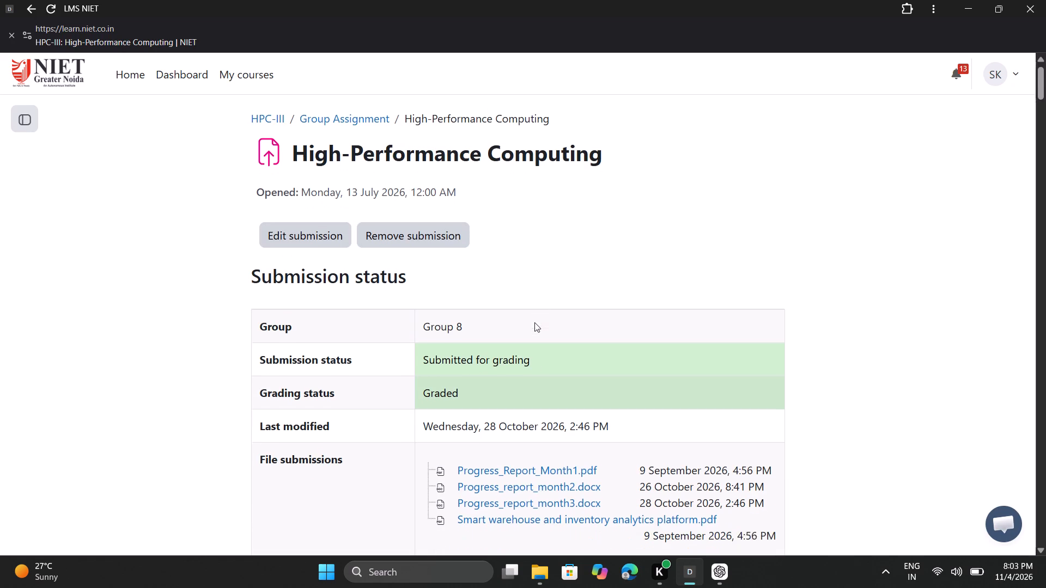
Download Progress_report_month3.docx from the group's file submissions into the Desktop OS folder as HPC_Progress_report_month3.
{"action": "scroll", "coordinate": [534, 322], "scroll_direction": "down", "scroll_amount": 2}
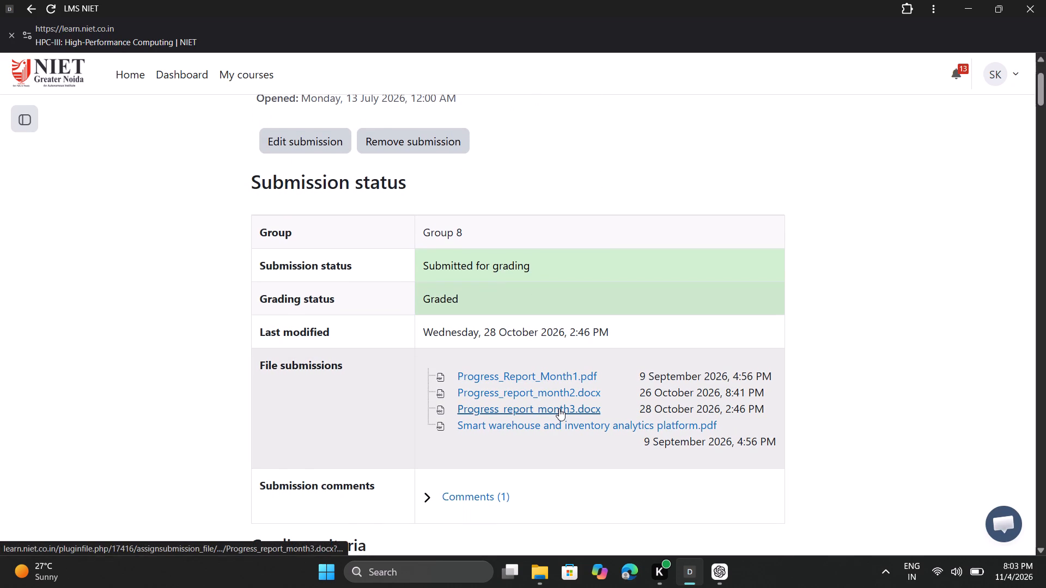
{"action": "left_click", "coordinate": [559, 408]}
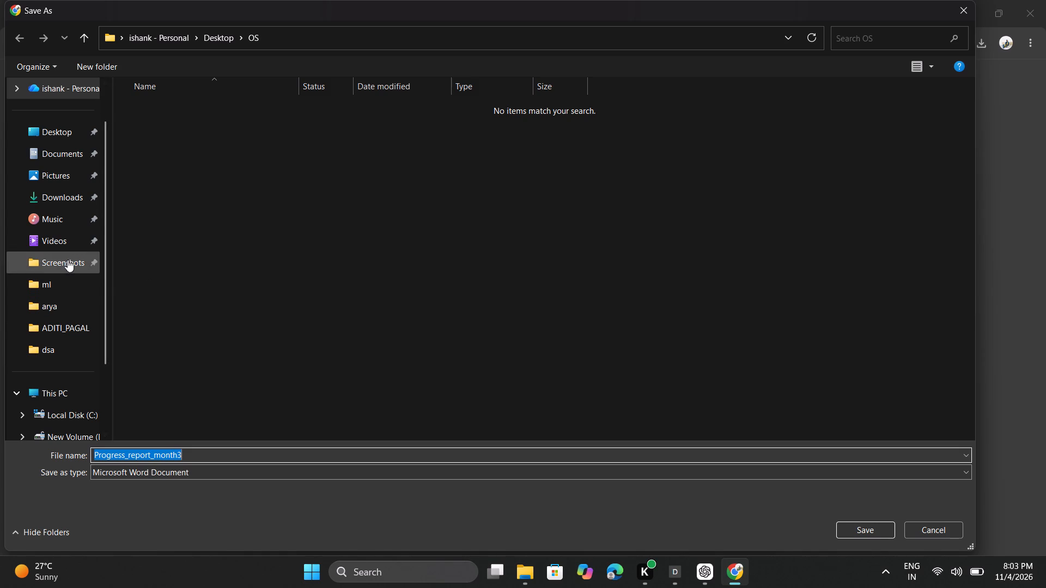
{"action": "left_click", "coordinate": [66, 128]}
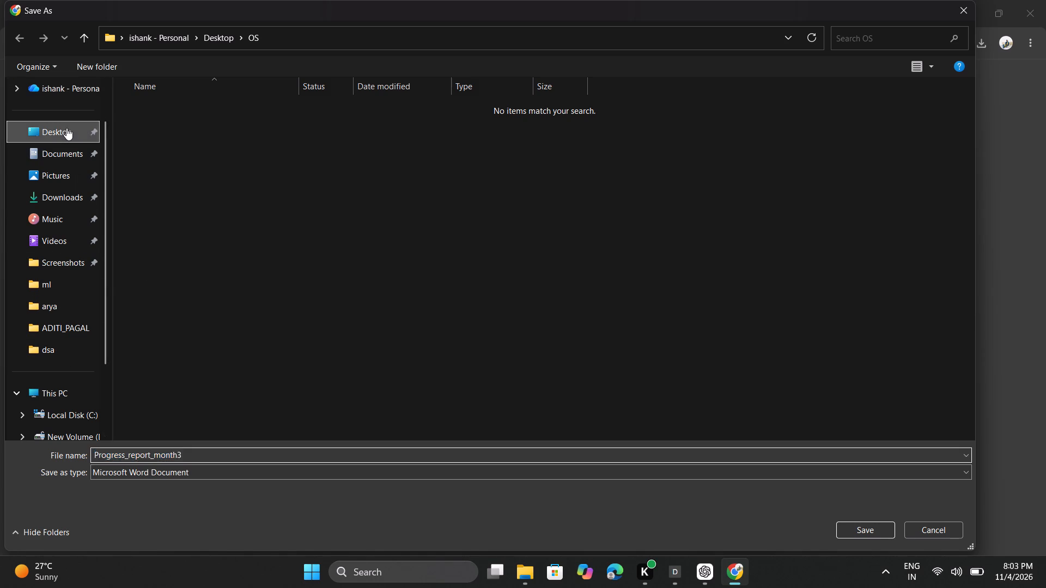
{"action": "left_click", "coordinate": [192, 285]}
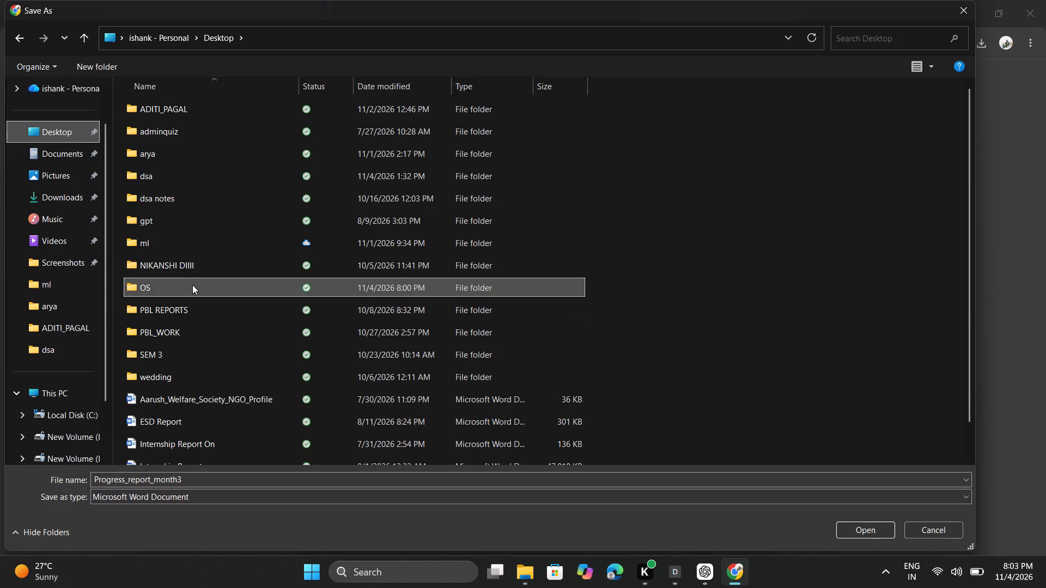
{"action": "double_click", "coordinate": [187, 289]}
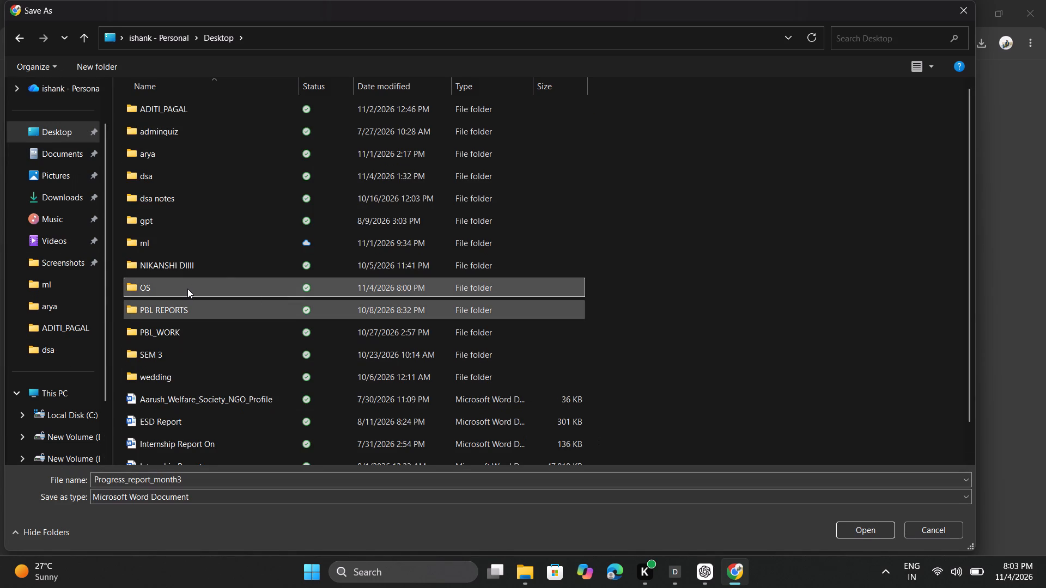
{"action": "left_click", "coordinate": [94, 479]}
{"action": "left_click", "coordinate": [94, 479]}
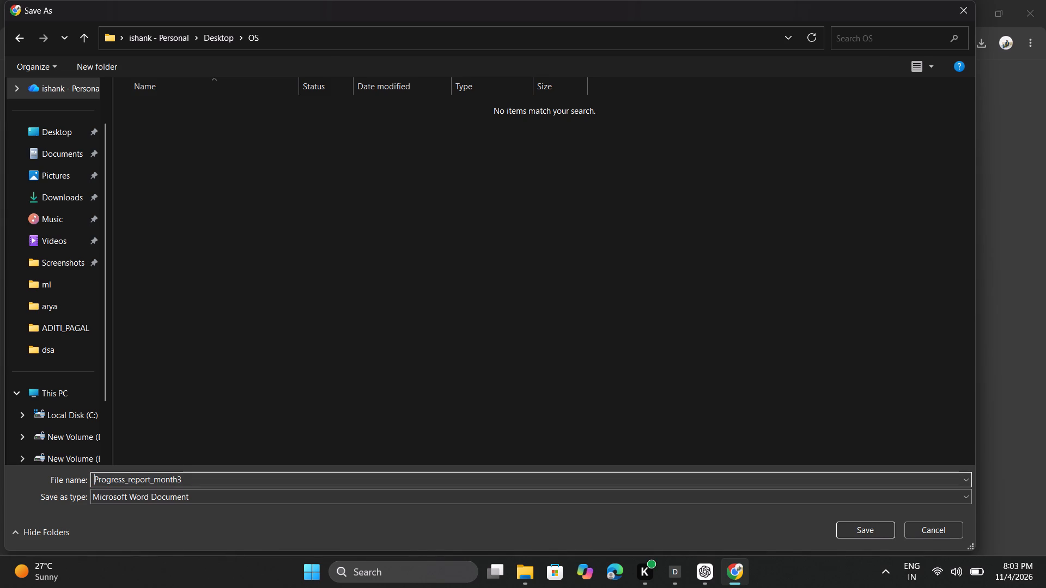
{"action": "type", "text": "HPC"}
{"action": "key", "text": "shift+underscore"}
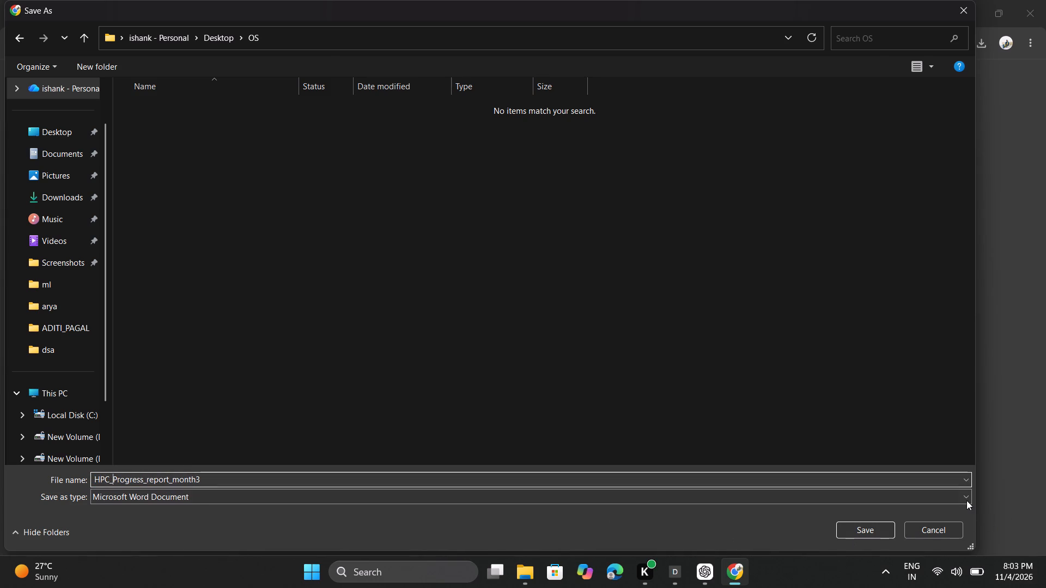
{"action": "left_click", "coordinate": [966, 500]}
{"action": "left_click", "coordinate": [773, 408]}
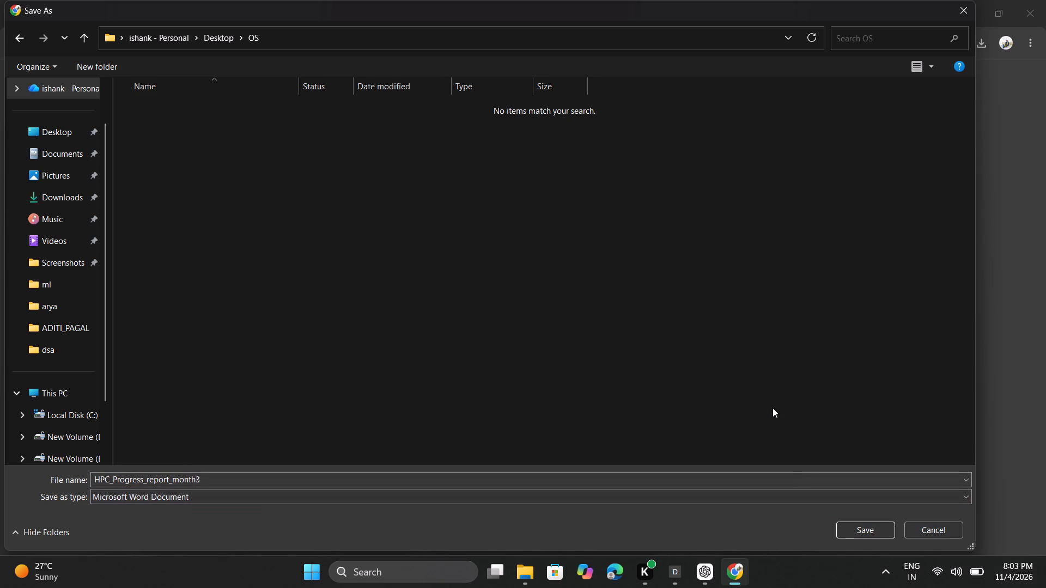
{"action": "left_click", "coordinate": [873, 525]}
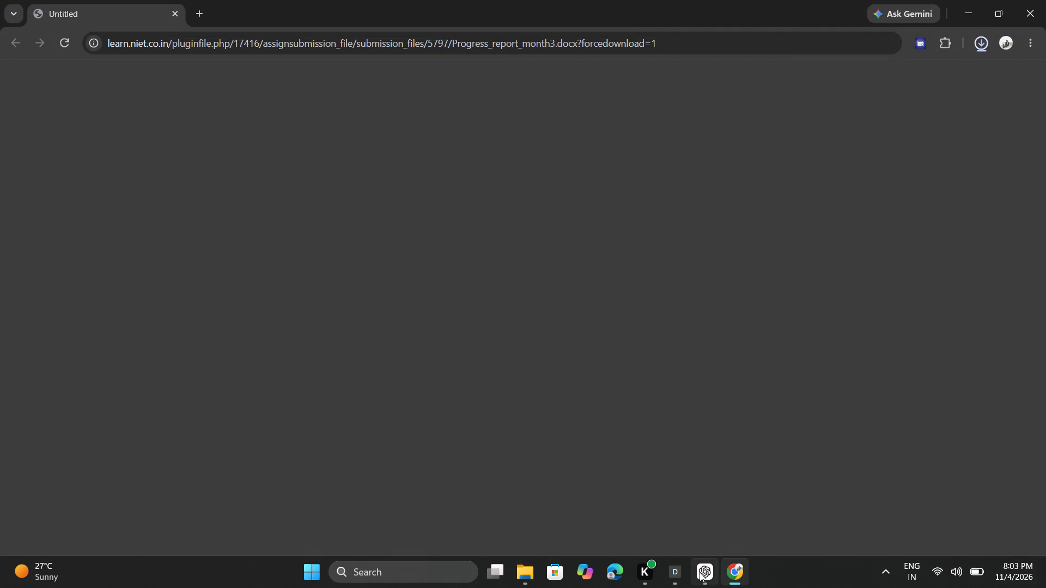
{"action": "left_click", "coordinate": [972, 7]}
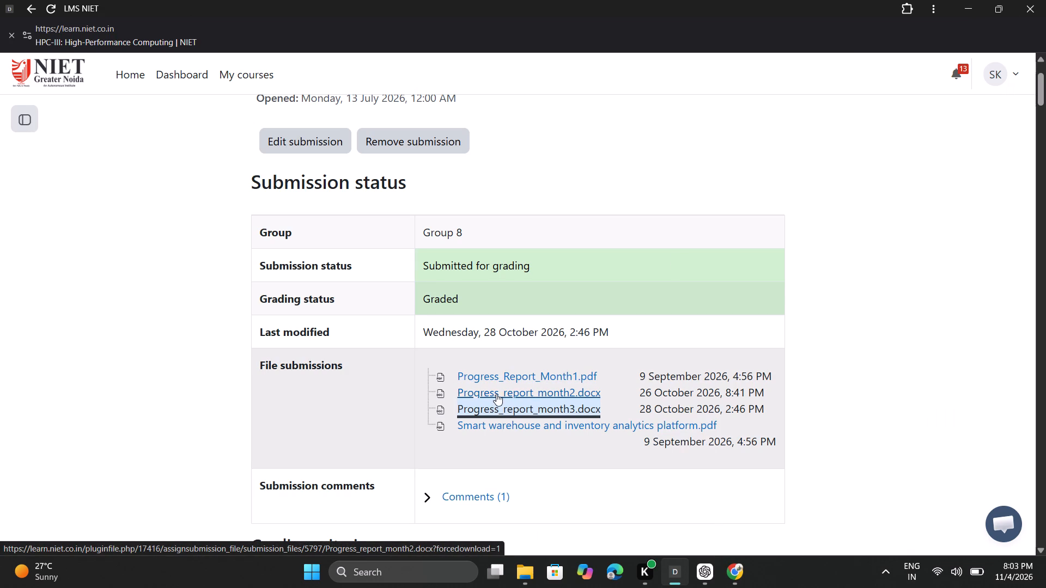
Download Progress_report_month2.docx from the file submissions into the OS folder as HPC_Progress_report_month2.
{"action": "left_click", "coordinate": [496, 394]}
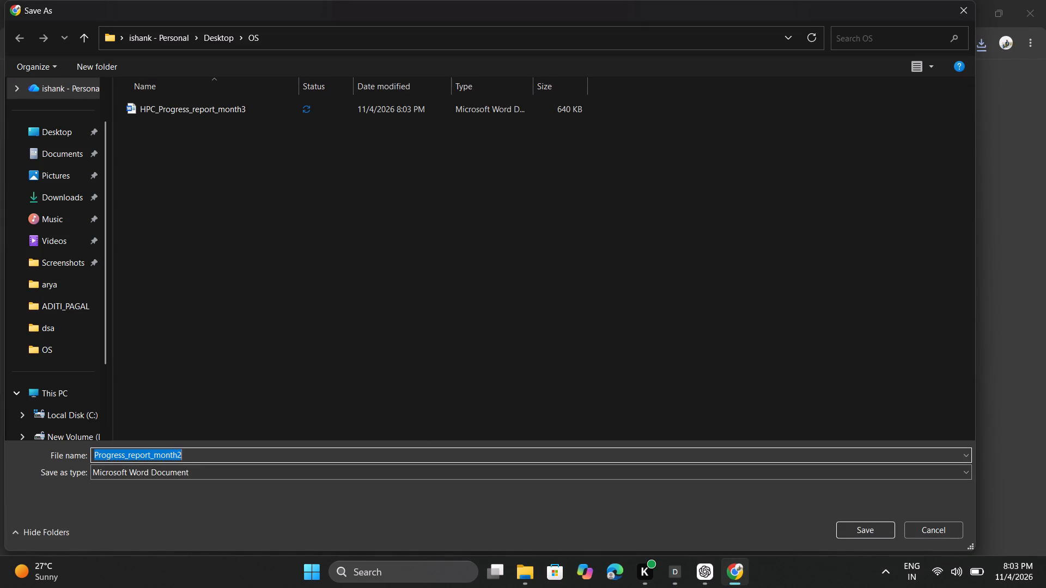
{"action": "left_click", "coordinate": [95, 450]}
{"action": "type", "text": "HPC"}
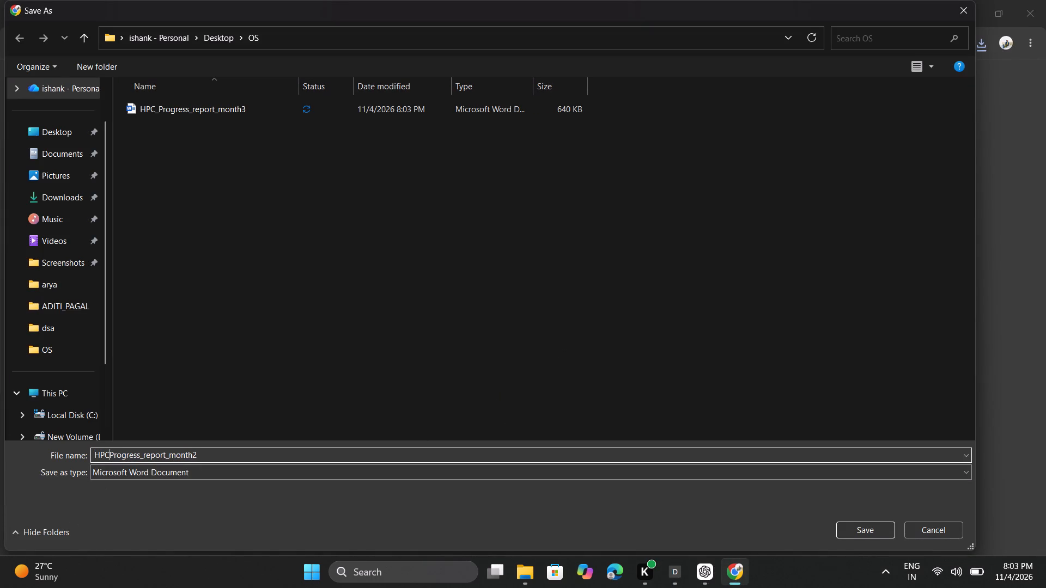
{"action": "key", "text": "shift+underscore"}
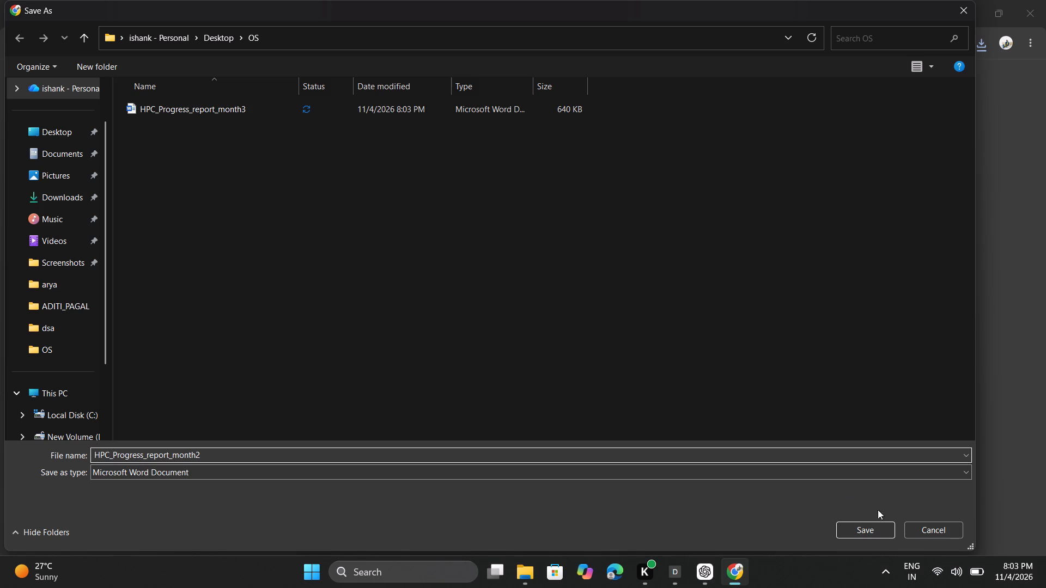
{"action": "left_click", "coordinate": [870, 527]}
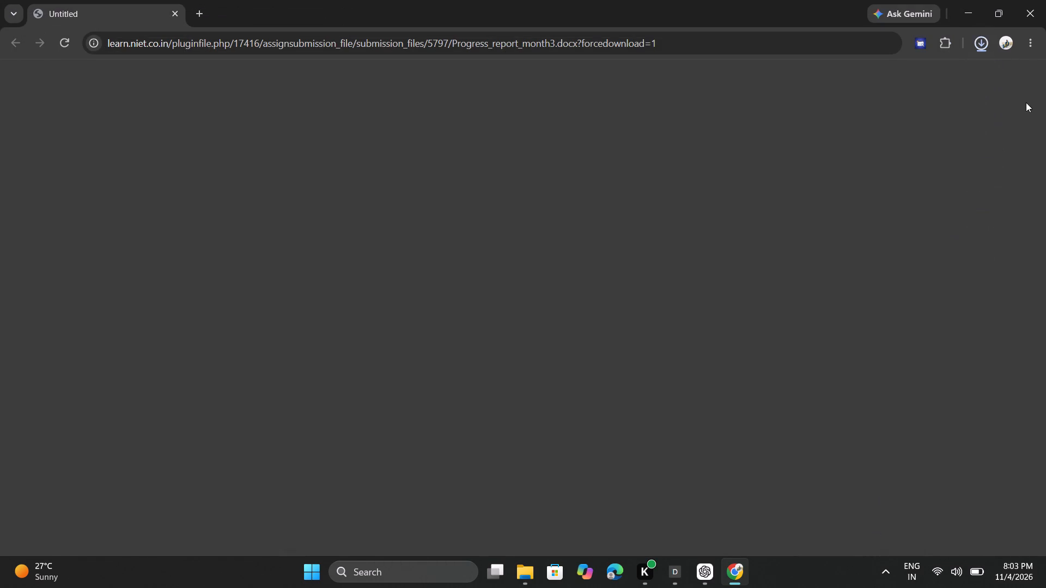
{"action": "left_click", "coordinate": [953, 13]}
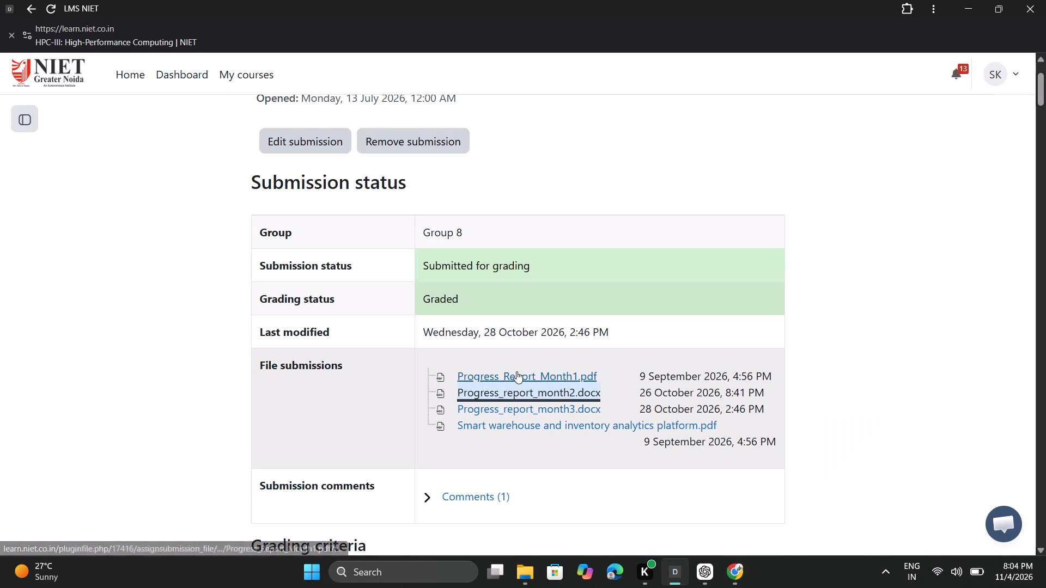
Open Progress_Report_Month1.pdf, skim its pages and save it in the OS folder as HPC_Progress_Report_Month1.
{"action": "left_click", "coordinate": [516, 371]}
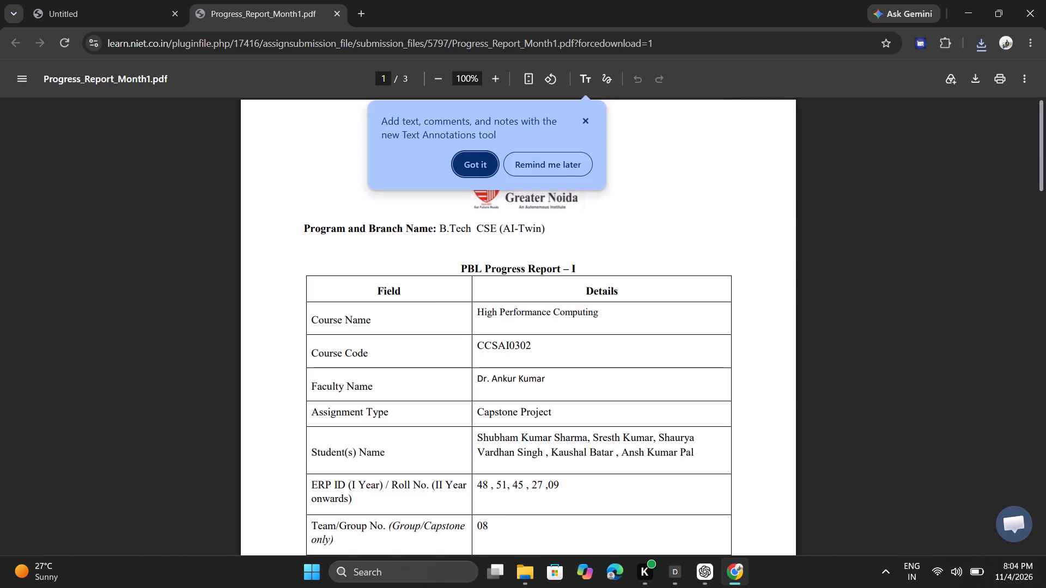
{"action": "left_click", "coordinate": [585, 117]}
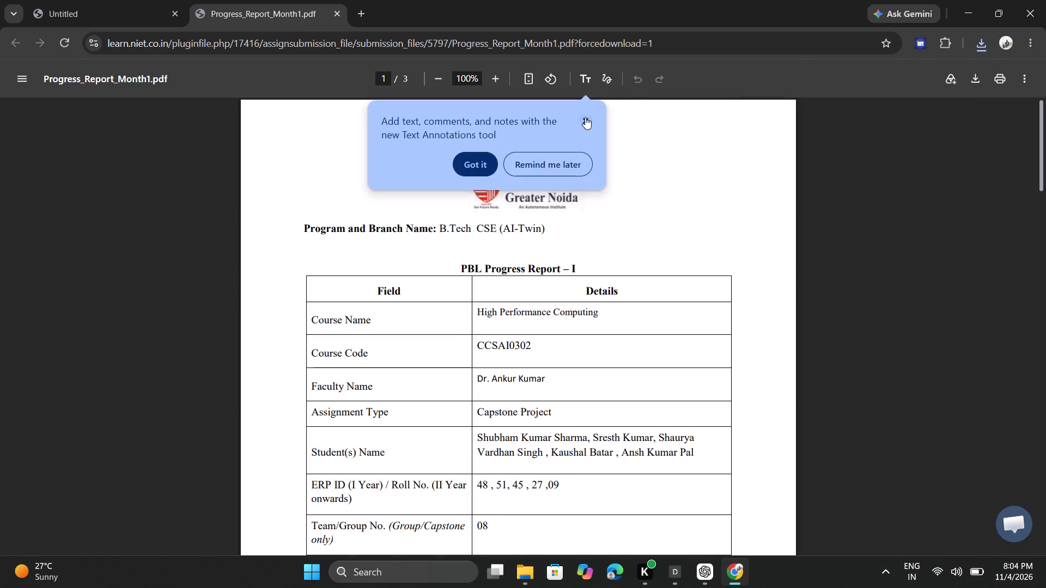
{"action": "scroll", "coordinate": [490, 389], "scroll_direction": "down", "scroll_amount": 13}
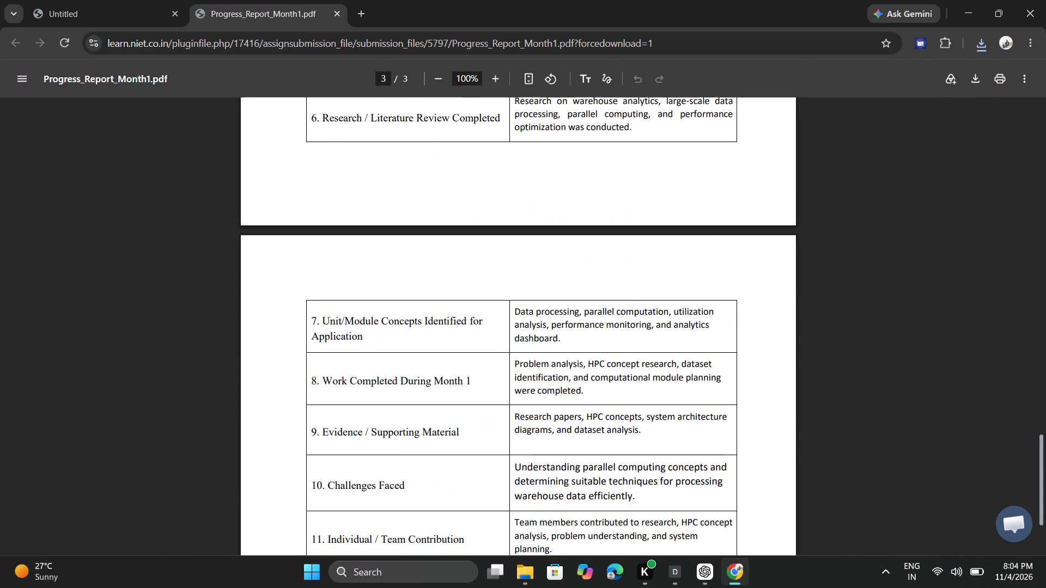
{"action": "scroll", "coordinate": [490, 389], "scroll_direction": "down", "scroll_amount": 3}
{"action": "scroll", "coordinate": [490, 389], "scroll_direction": "up", "scroll_amount": 16}
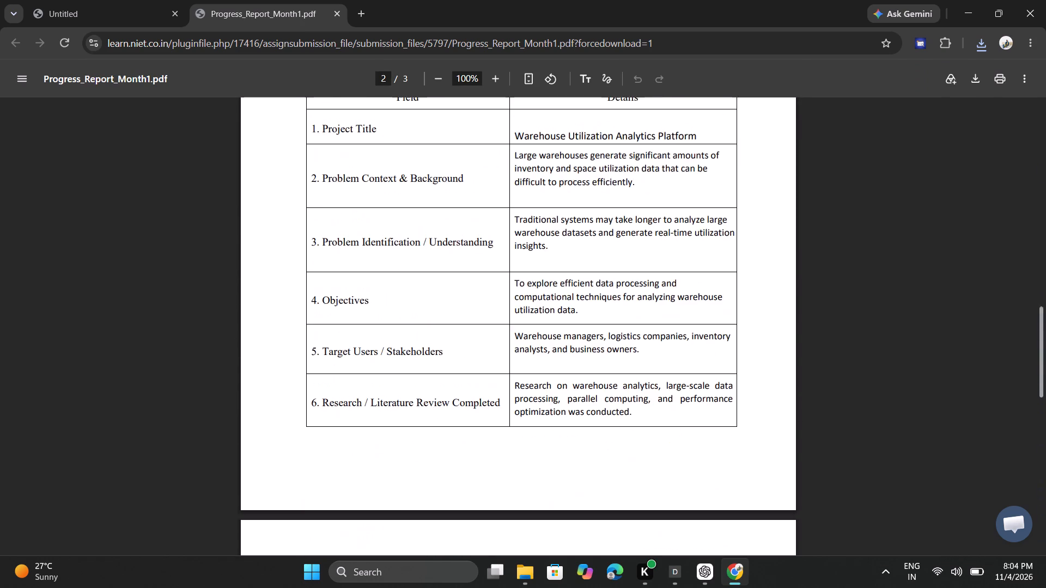
{"action": "scroll", "coordinate": [490, 389], "scroll_direction": "up", "scroll_amount": 2}
{"action": "left_click", "coordinate": [974, 77]}
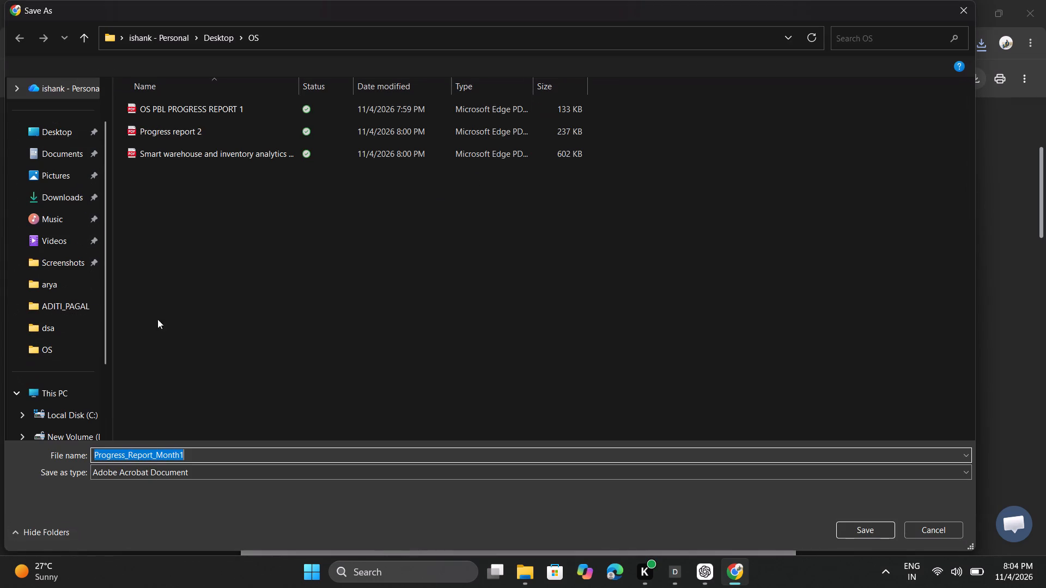
{"action": "left_click", "coordinate": [94, 454]}
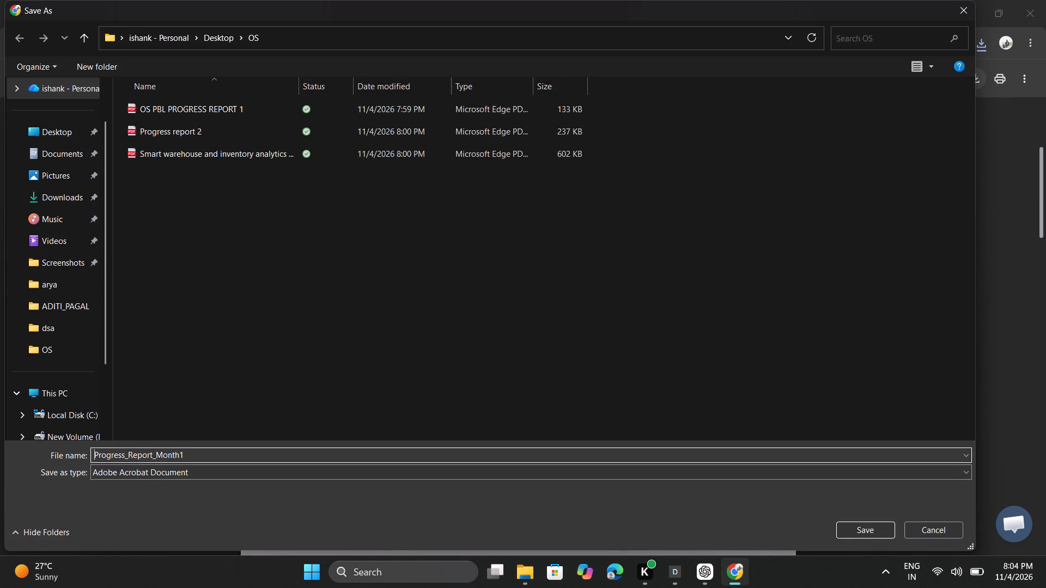
{"action": "type", "text": "HPC"}
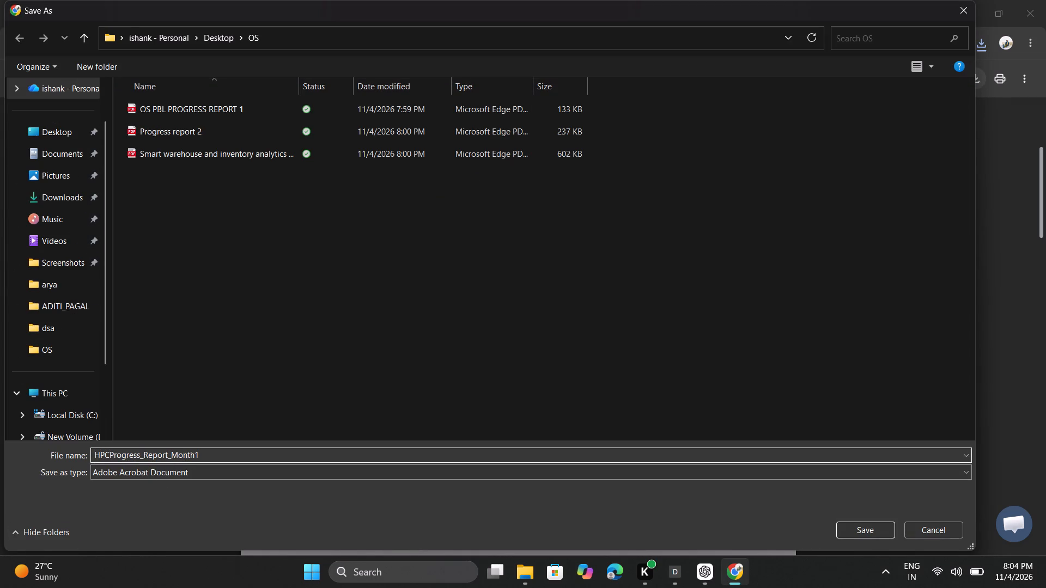
{"action": "key", "text": "shift+underscore"}
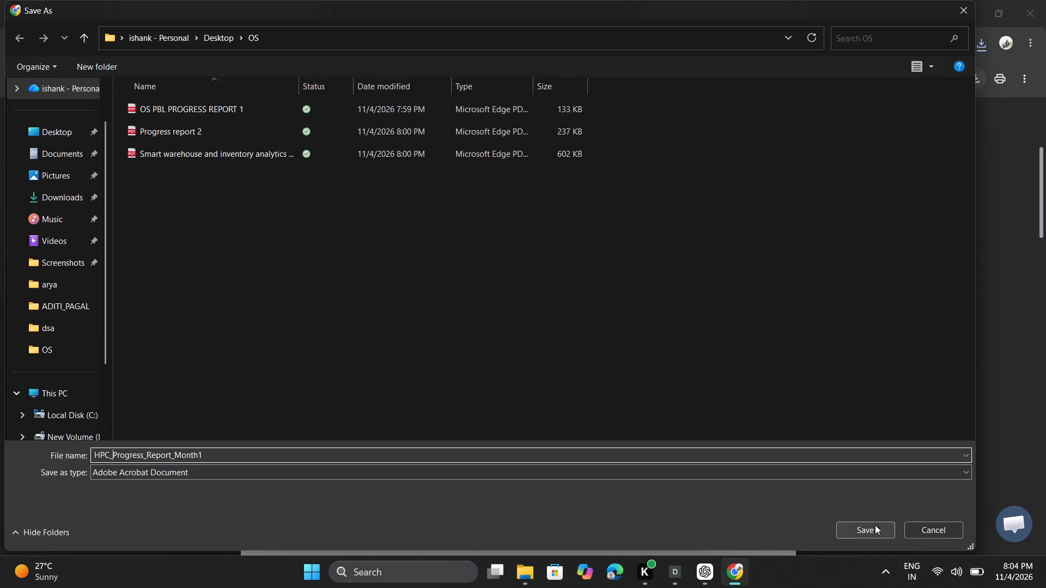
{"action": "left_click", "coordinate": [874, 529]}
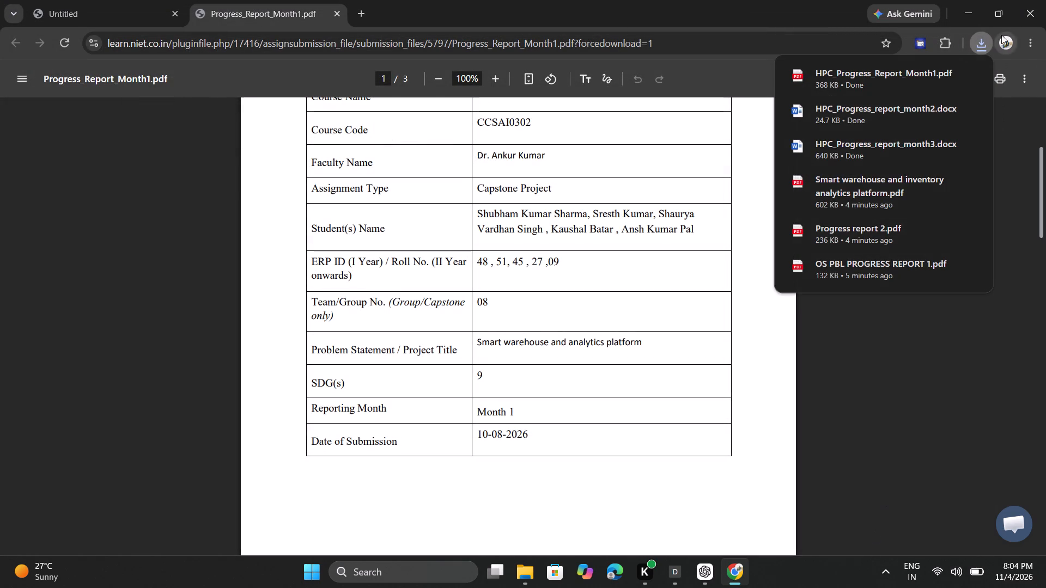
{"action": "left_click", "coordinate": [822, 399]}
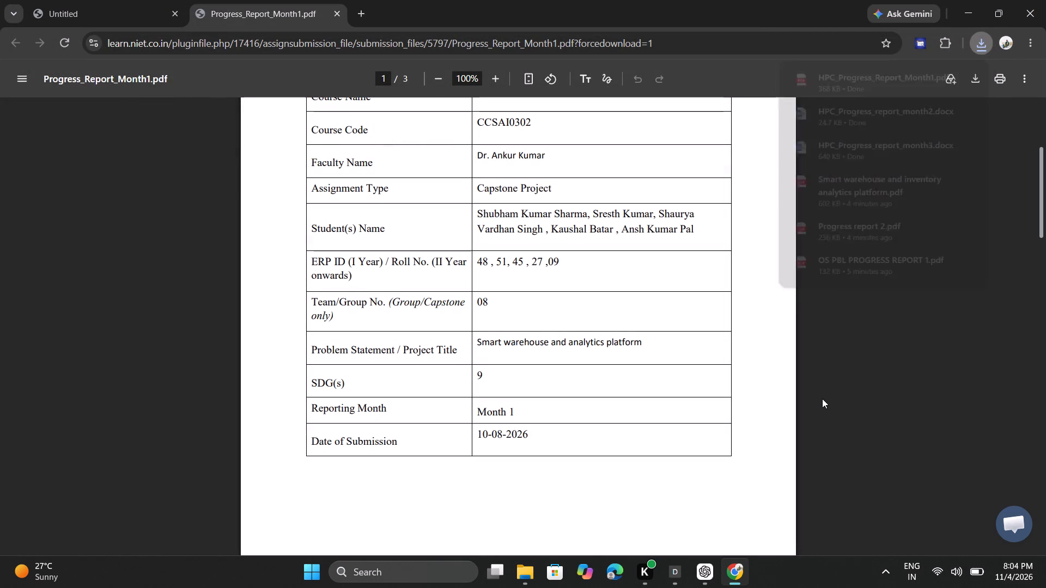
Switch back to the LMS NIET window and open the BCSE0401 Data Structures and Algorithm-II course from the enrolled courses.
{"action": "left_click", "coordinate": [669, 579]}
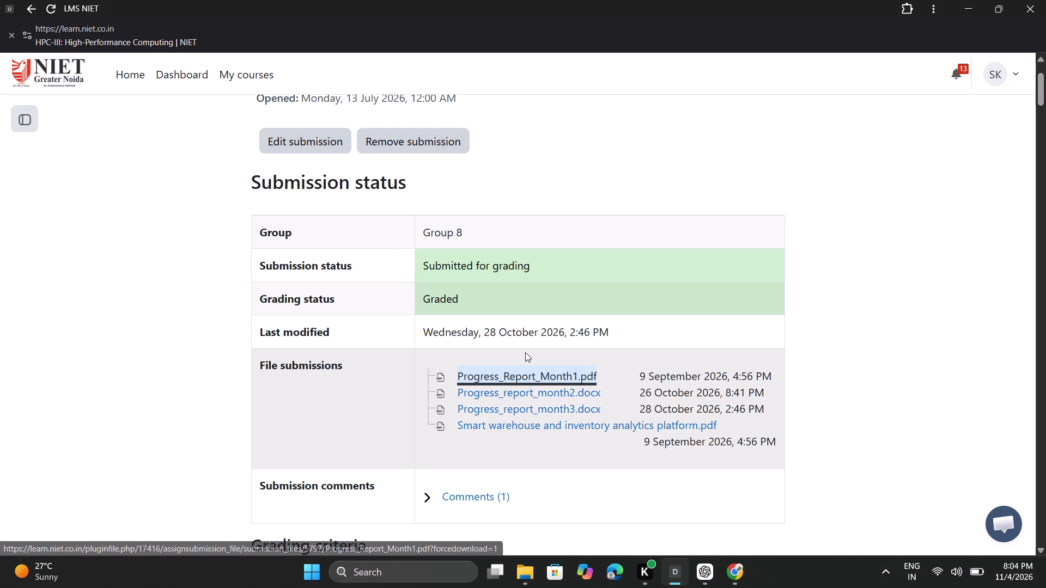
{"action": "scroll", "coordinate": [402, 254], "scroll_direction": "up", "scroll_amount": 10}
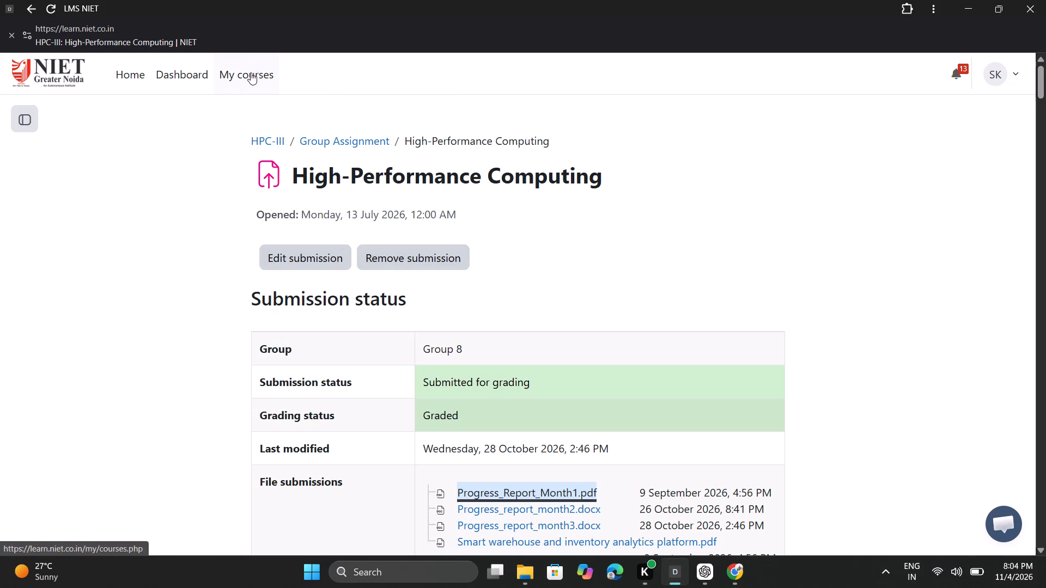
{"action": "left_click", "coordinate": [251, 72]}
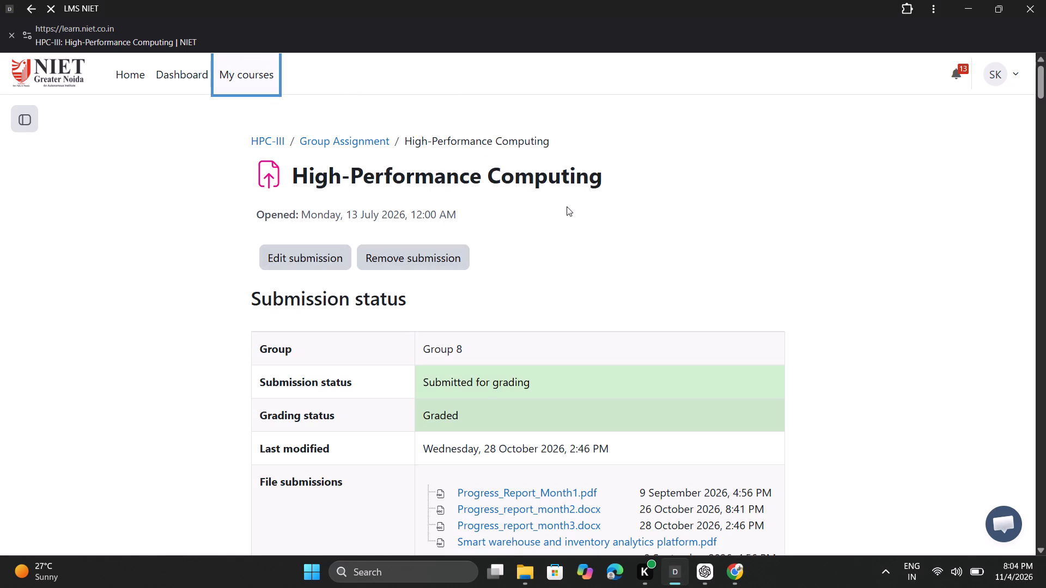
{"action": "left_click", "coordinate": [254, 73]}
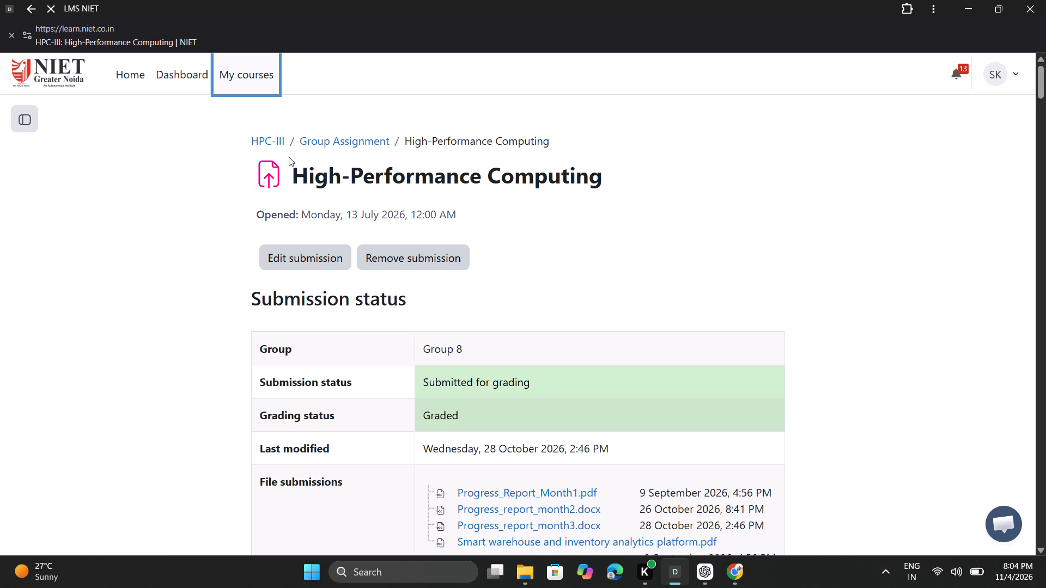
{"action": "scroll", "coordinate": [472, 373], "scroll_direction": "down", "scroll_amount": 17}
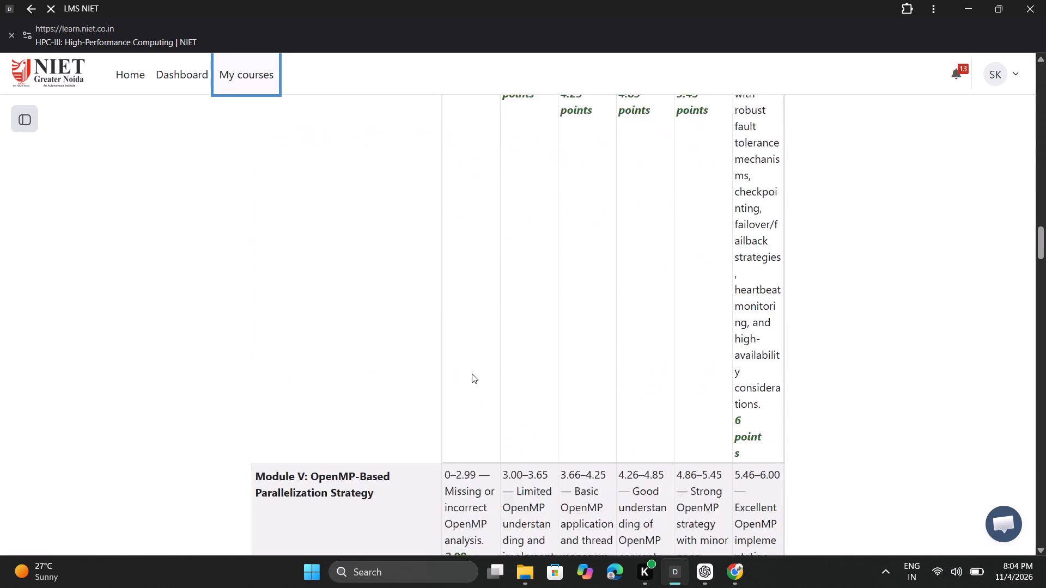
{"action": "scroll", "coordinate": [472, 373], "scroll_direction": "down", "scroll_amount": 9}
{"action": "scroll", "coordinate": [472, 373], "scroll_direction": "down", "scroll_amount": 14}
{"action": "scroll", "coordinate": [472, 373], "scroll_direction": "down", "scroll_amount": 7}
{"action": "scroll", "coordinate": [472, 373], "scroll_direction": "up", "scroll_amount": 17}
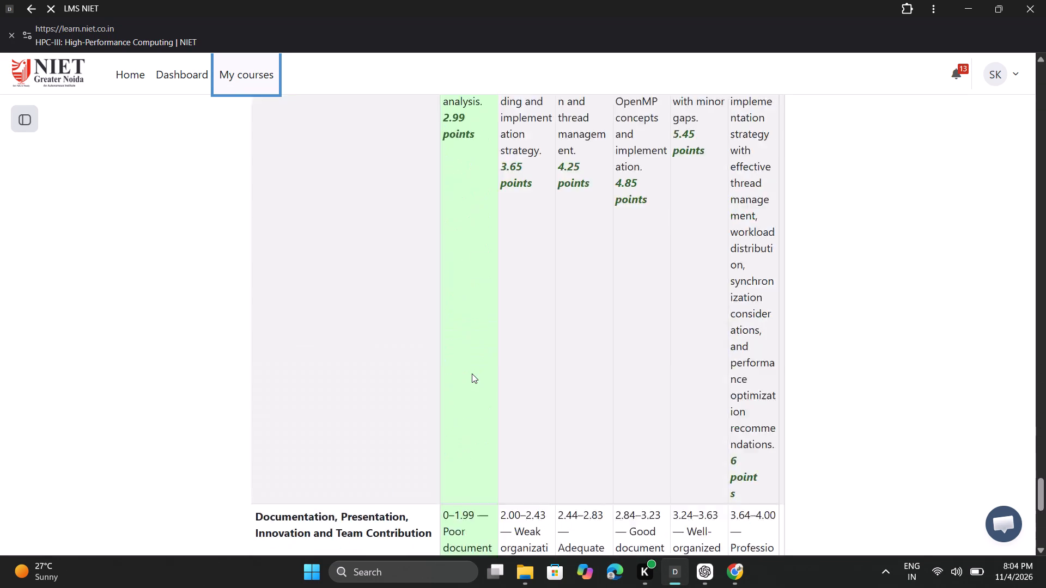
{"action": "scroll", "coordinate": [472, 373], "scroll_direction": "up", "scroll_amount": 17}
{"action": "scroll", "coordinate": [472, 373], "scroll_direction": "up", "scroll_amount": 20}
{"action": "scroll", "coordinate": [472, 373], "scroll_direction": "up", "scroll_amount": 10}
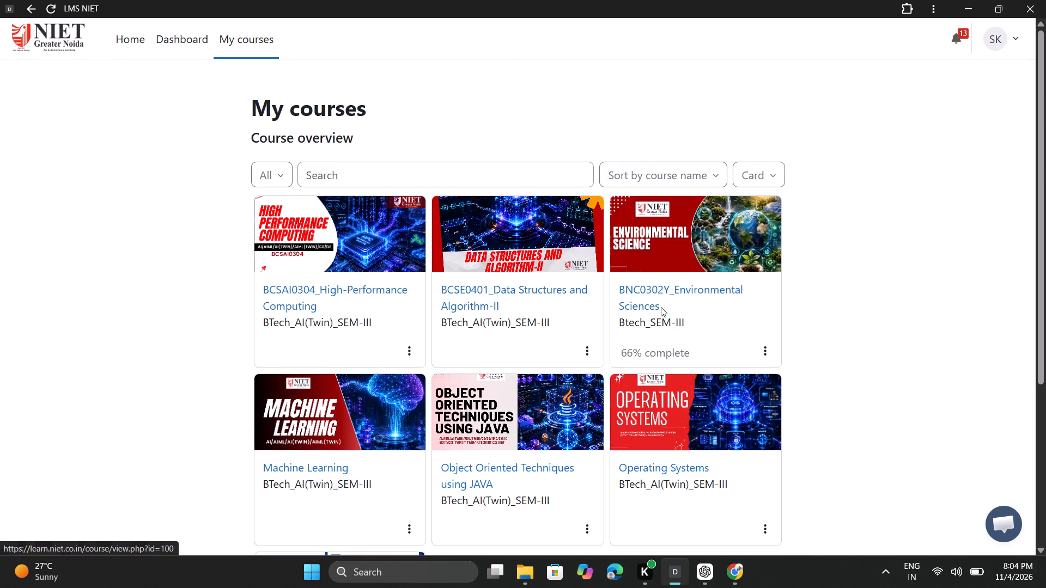
{"action": "scroll", "coordinate": [483, 395], "scroll_direction": "down", "scroll_amount": 2}
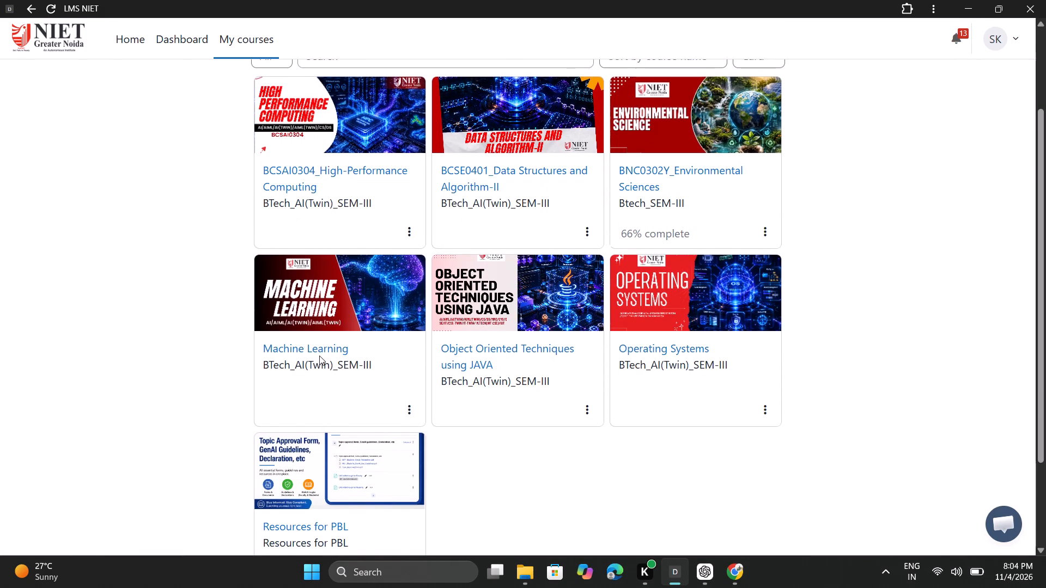
{"action": "left_click", "coordinate": [533, 170]}
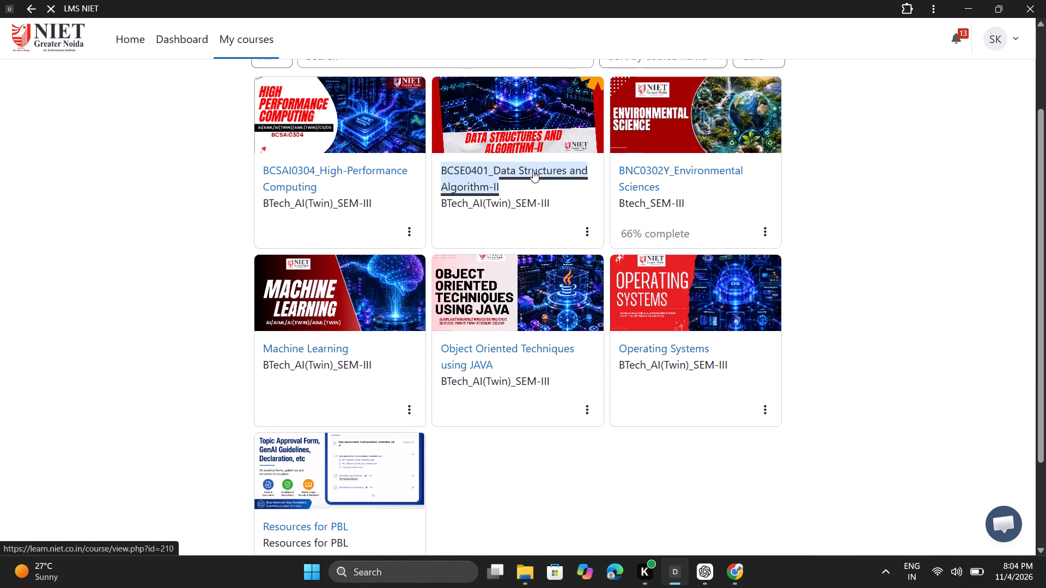
Open the BCSE0401 Data Structures and Algorithm-II individual assignment and check its file submissions.
{"action": "left_click", "coordinate": [430, 286]}
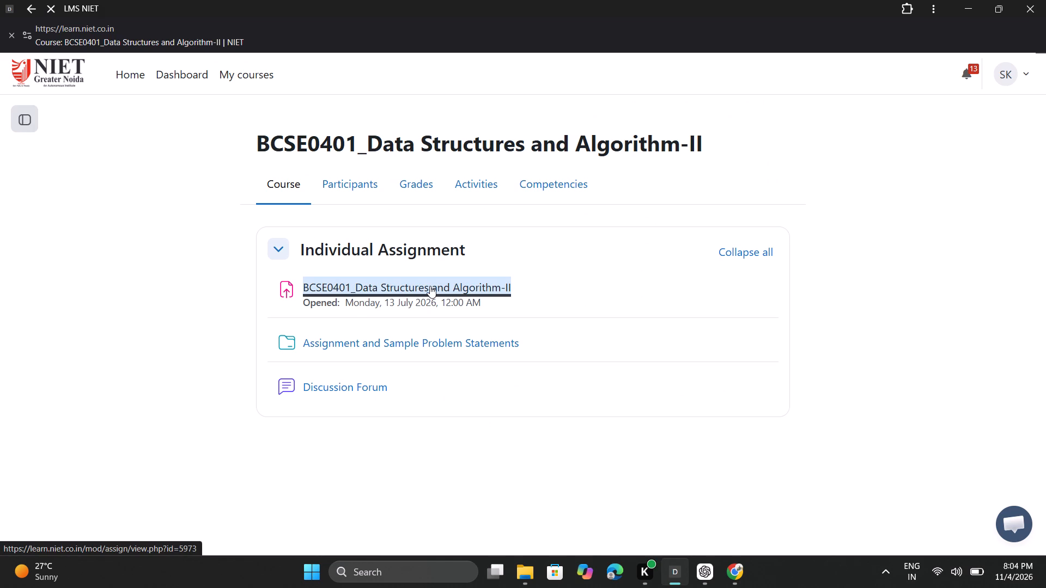
{"action": "scroll", "coordinate": [430, 286], "scroll_direction": "down", "scroll_amount": 2}
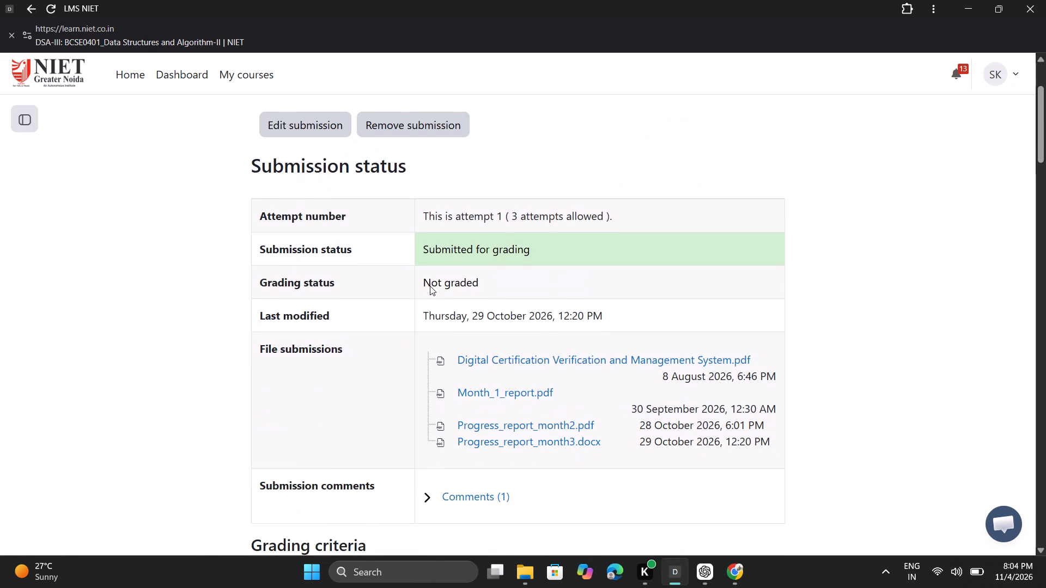
{"action": "scroll", "coordinate": [430, 286], "scroll_direction": "down", "scroll_amount": 1}
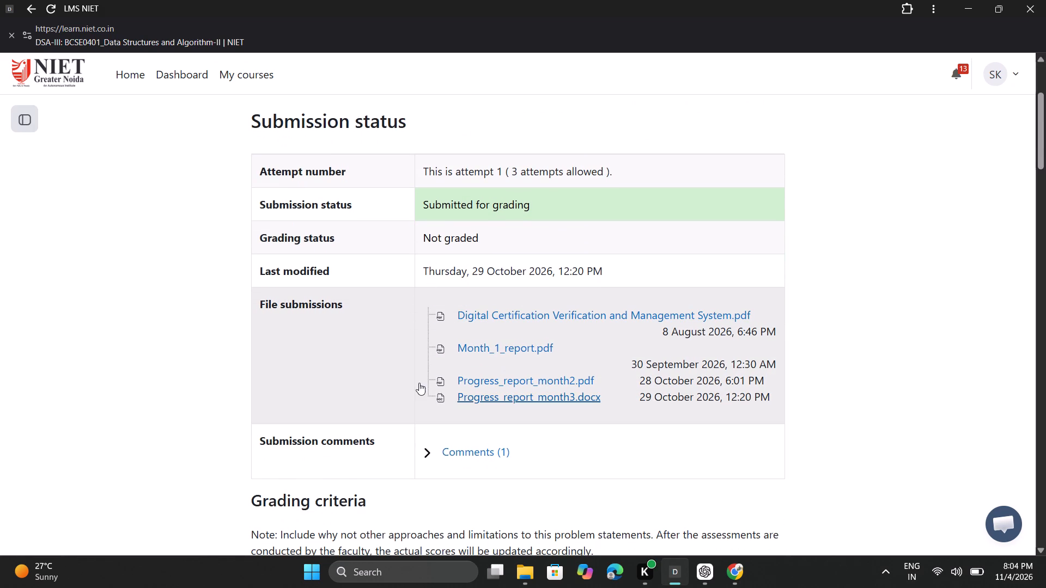
{"action": "scroll", "coordinate": [403, 309], "scroll_direction": "up", "scroll_amount": 9}
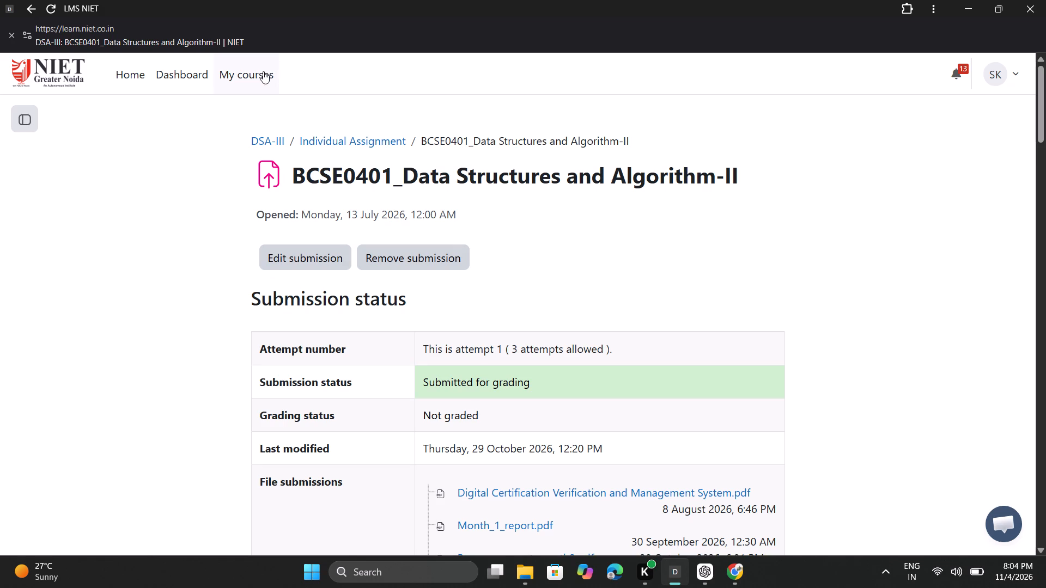
From the enrolled courses, open the Object Oriented Techniques using JAVA capstone assignment and check its file submissions.
{"action": "left_click", "coordinate": [263, 71]}
{"action": "scroll", "coordinate": [559, 231], "scroll_direction": "down", "scroll_amount": 1}
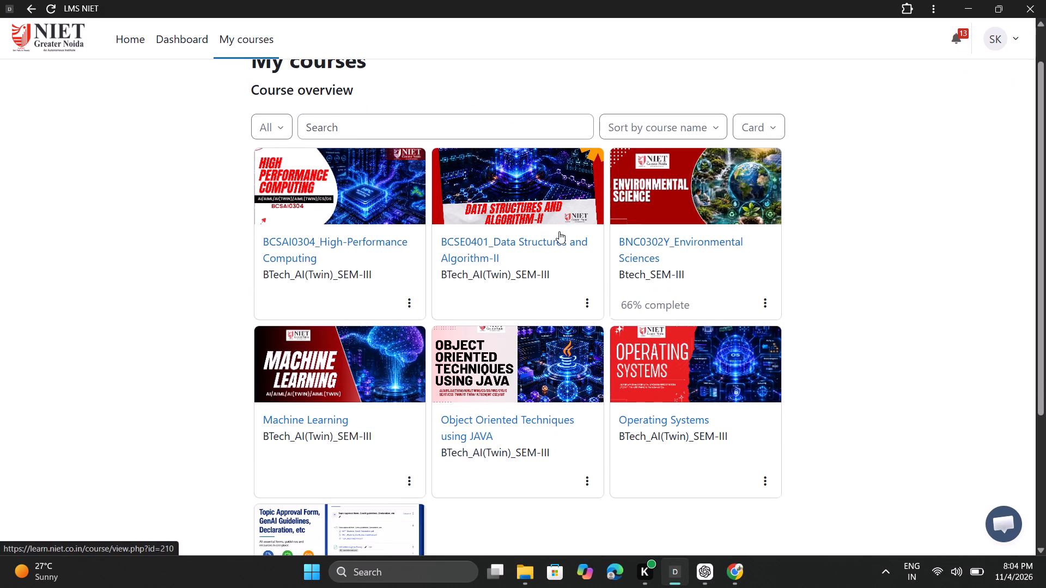
{"action": "scroll", "coordinate": [559, 231], "scroll_direction": "down", "scroll_amount": 1}
{"action": "left_click", "coordinate": [470, 416]}
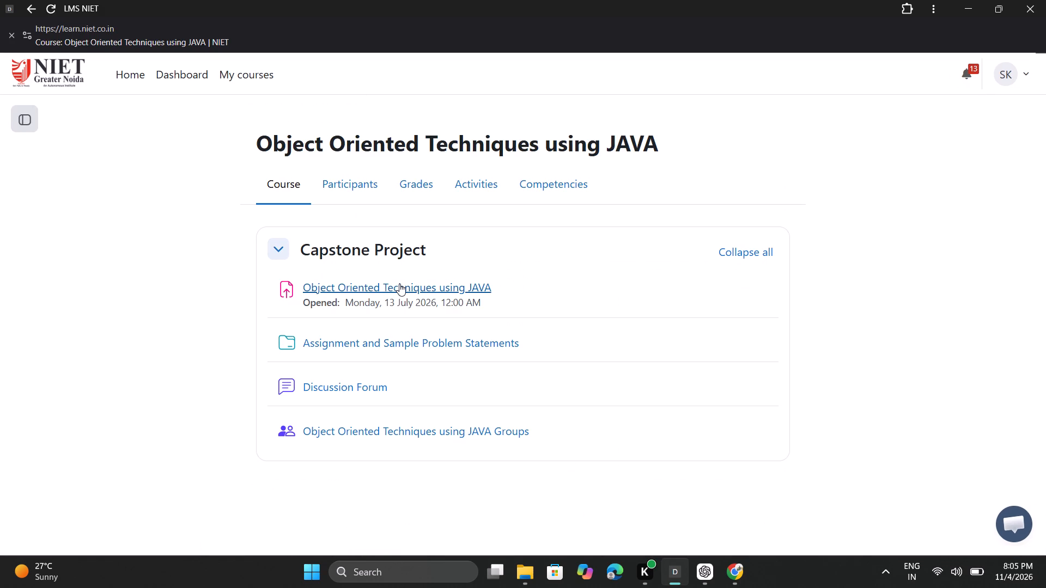
{"action": "left_click", "coordinate": [400, 288]}
{"action": "scroll", "coordinate": [400, 288], "scroll_direction": "down", "scroll_amount": 1}
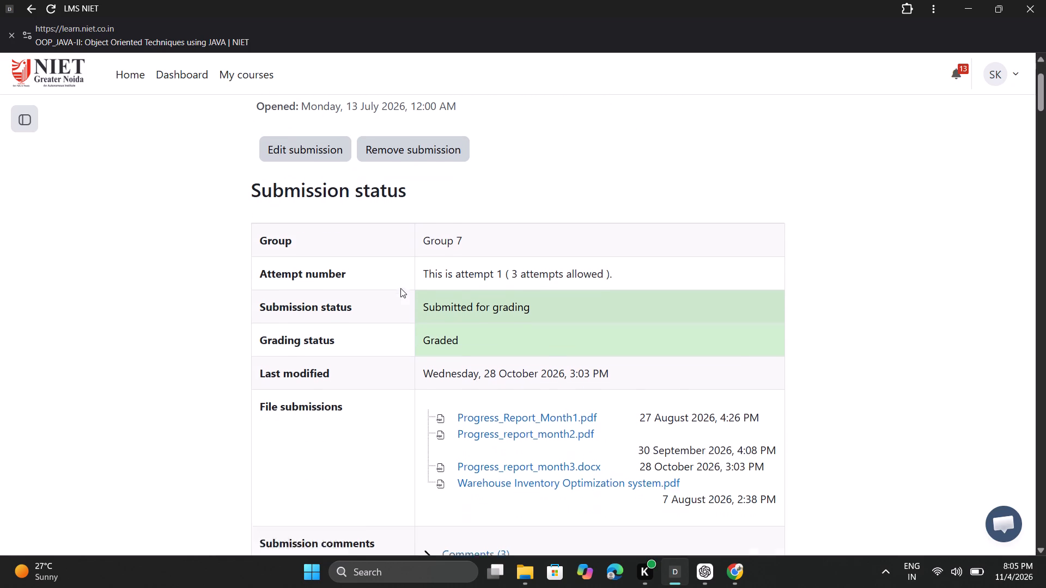
{"action": "scroll", "coordinate": [400, 288], "scroll_direction": "down", "scroll_amount": 1}
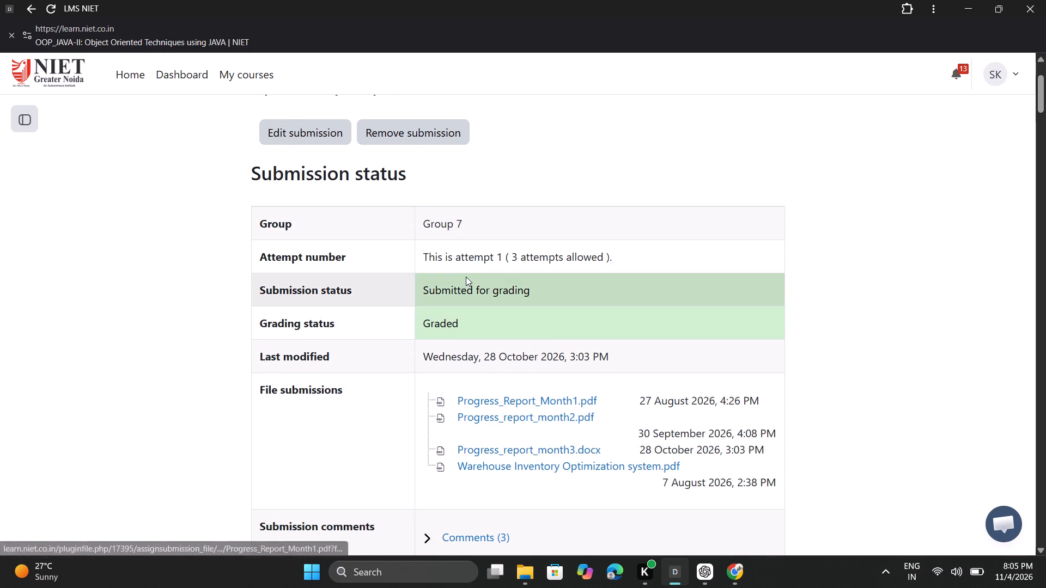
{"action": "scroll", "coordinate": [466, 277], "scroll_direction": "up", "scroll_amount": 8}
Download Progress_report_month3.docx from the Operating Systems group assignment into the OS folder as OS_Progress_report_month3.
{"action": "left_click", "coordinate": [253, 75]}
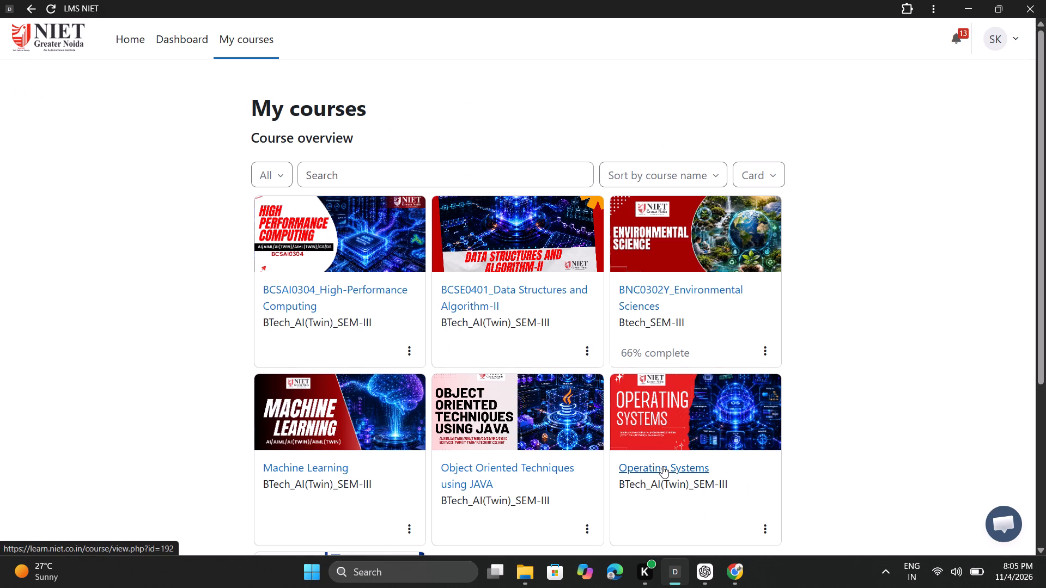
{"action": "left_click", "coordinate": [662, 466]}
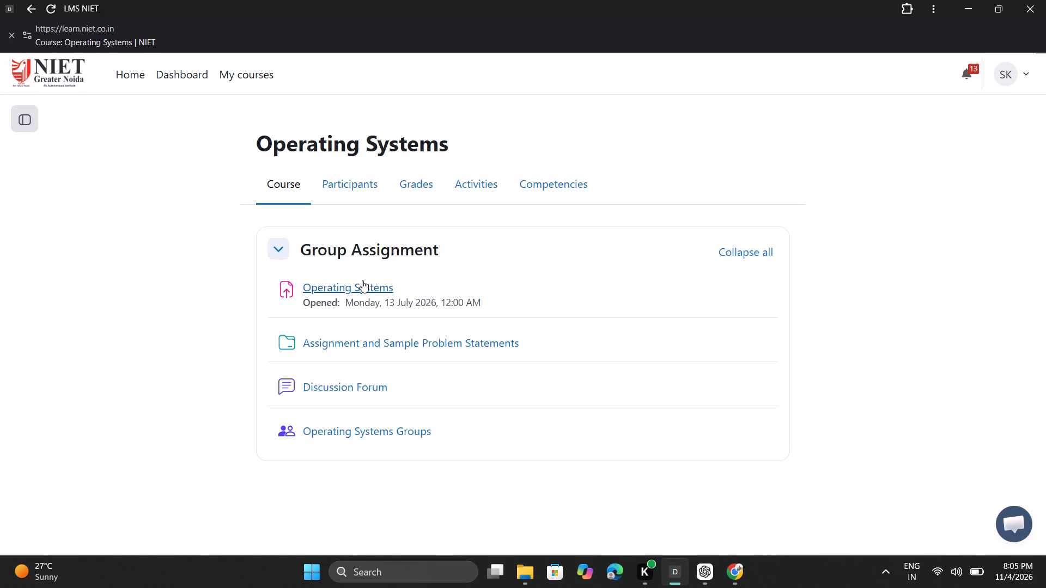
{"action": "left_click", "coordinate": [362, 281]}
{"action": "scroll", "coordinate": [514, 405], "scroll_direction": "down", "scroll_amount": 2}
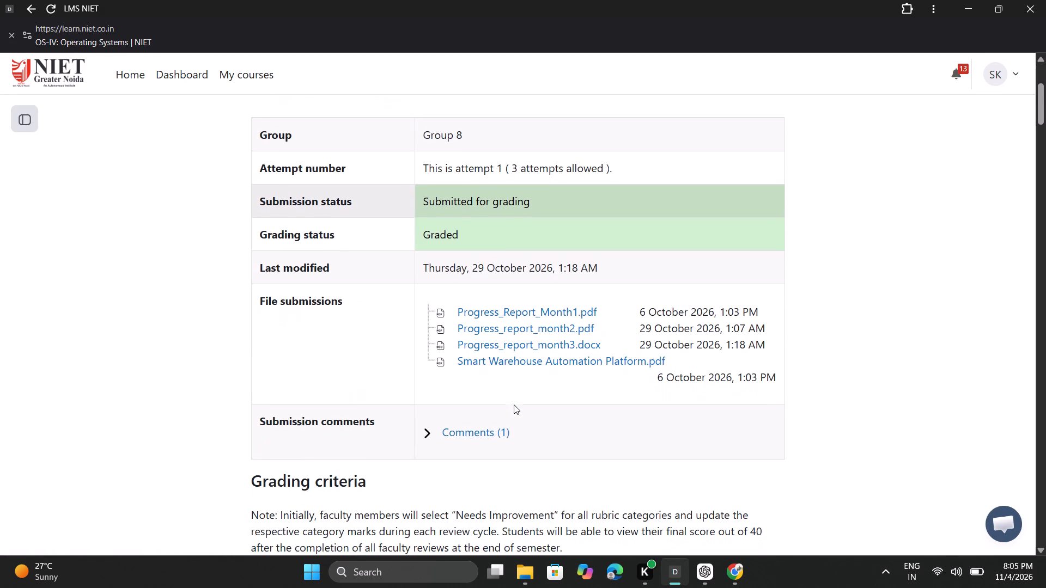
{"action": "scroll", "coordinate": [514, 405], "scroll_direction": "down", "scroll_amount": 1}
{"action": "left_click", "coordinate": [556, 345]}
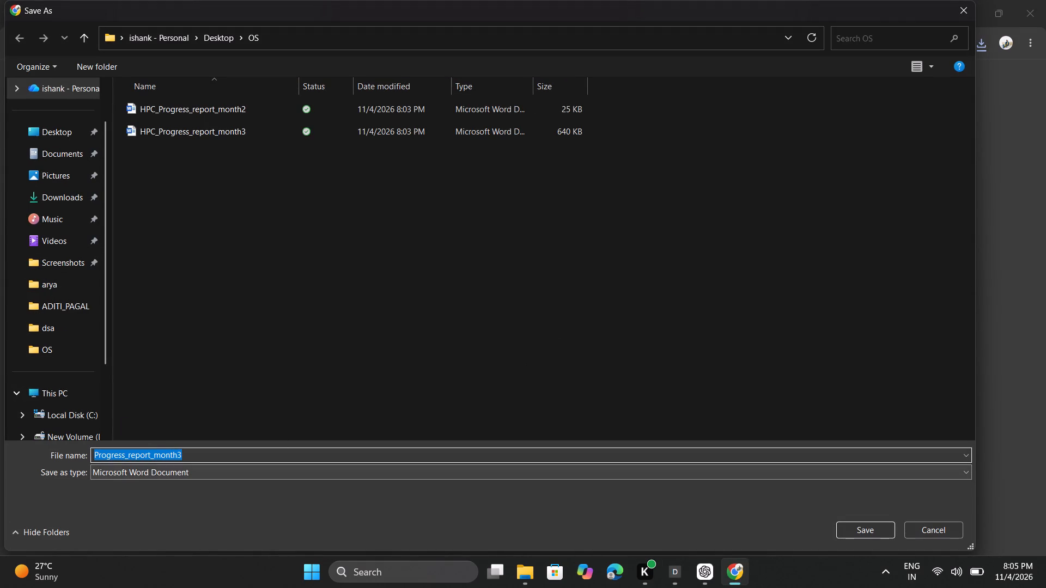
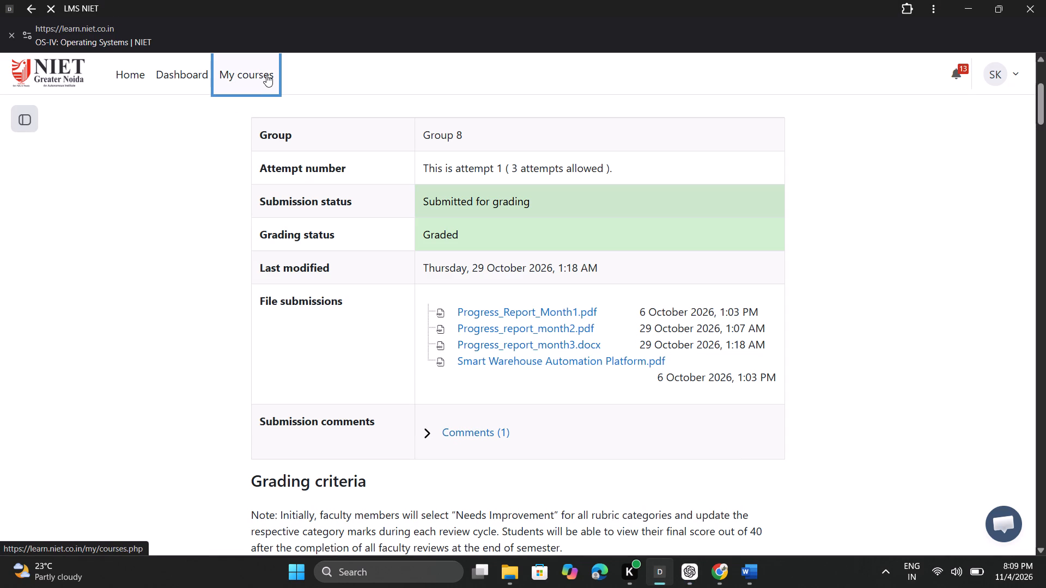
{"action": "left_click", "coordinate": [264, 77]}
{"action": "scroll", "coordinate": [323, 301], "scroll_direction": "down", "scroll_amount": 4}
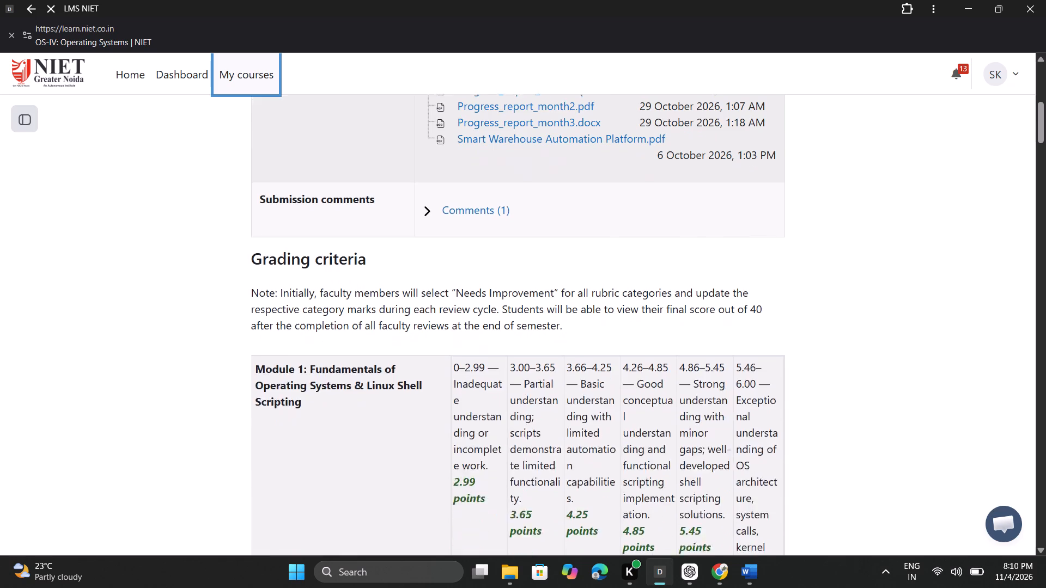
{"action": "scroll", "coordinate": [323, 301], "scroll_direction": "down", "scroll_amount": 4}
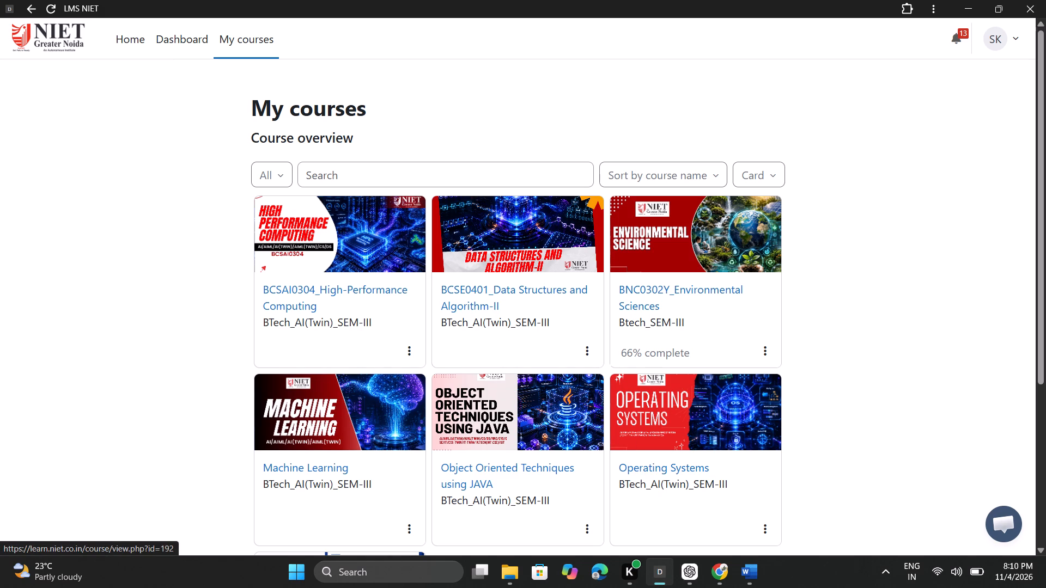
Open the Object Oriented Techniques using JAVA course and its assignment of the same name under Capstone Project.
{"action": "left_click", "coordinate": [507, 469]}
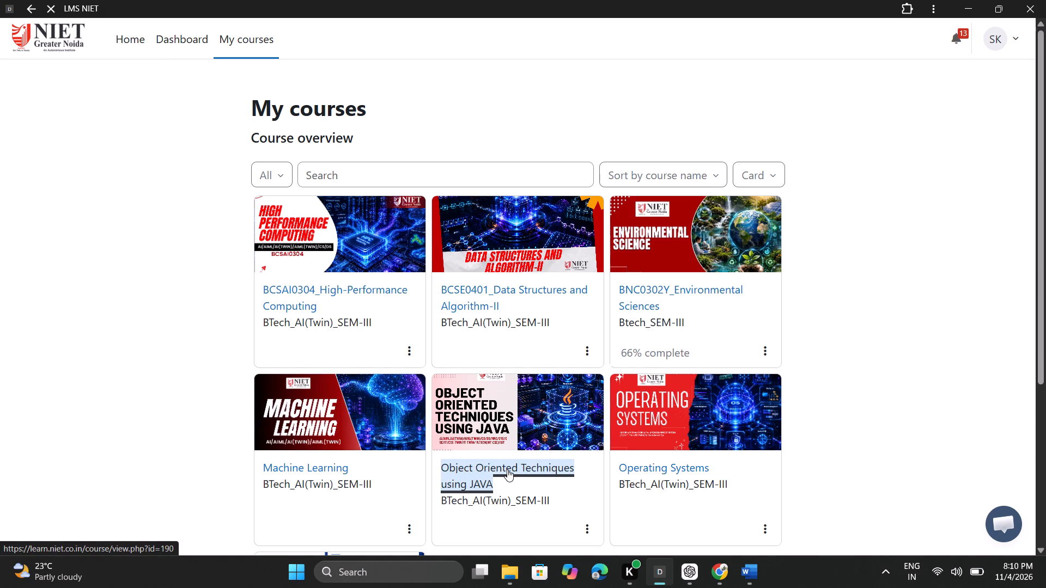
{"action": "scroll", "coordinate": [483, 468], "scroll_direction": "down", "scroll_amount": 4}
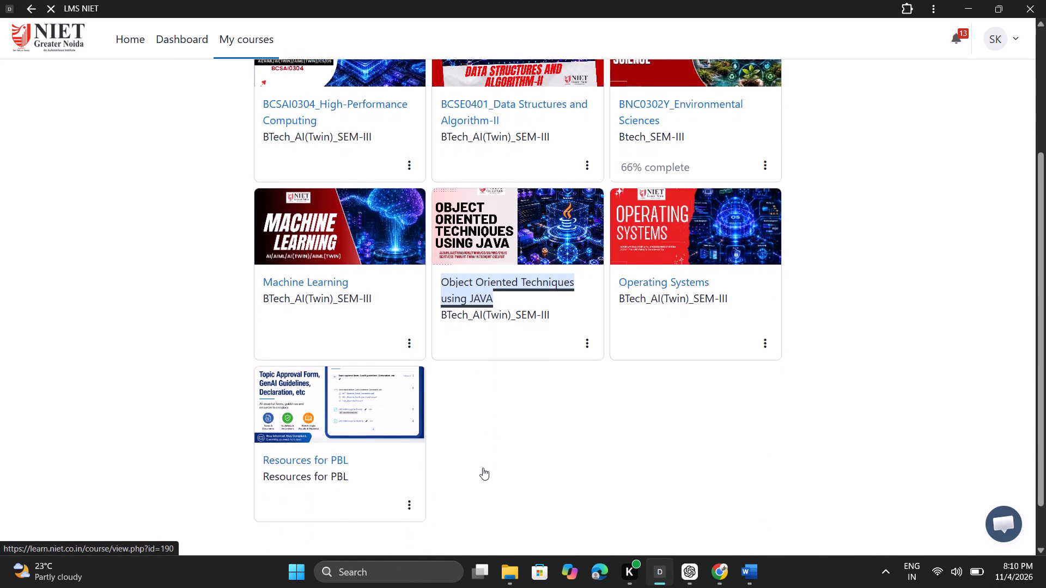
{"action": "scroll", "coordinate": [483, 468], "scroll_direction": "down", "scroll_amount": 2}
{"action": "scroll", "coordinate": [483, 468], "scroll_direction": "up", "scroll_amount": 2}
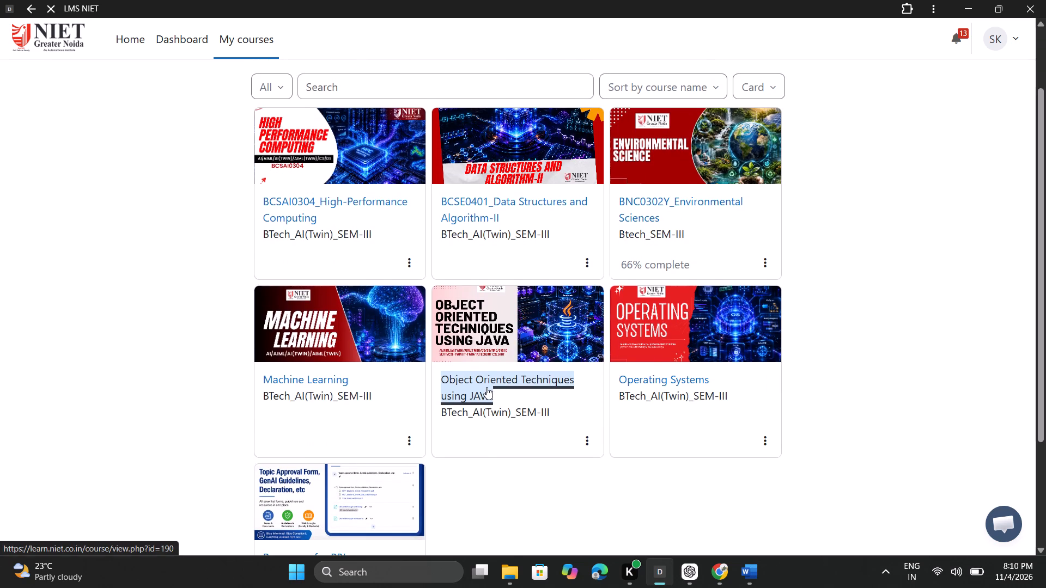
{"action": "left_click", "coordinate": [486, 387]}
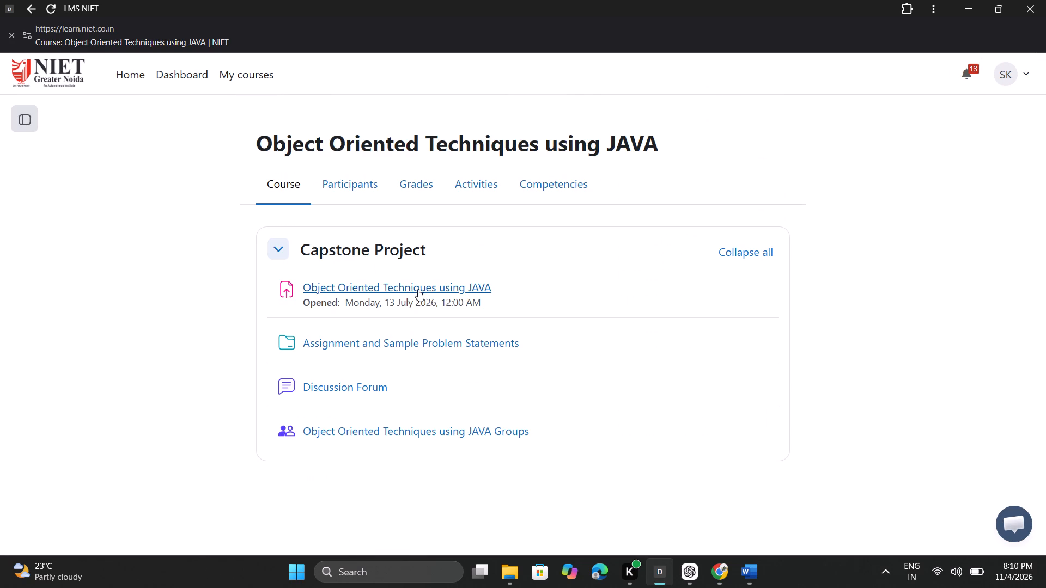
{"action": "left_click", "coordinate": [419, 287]}
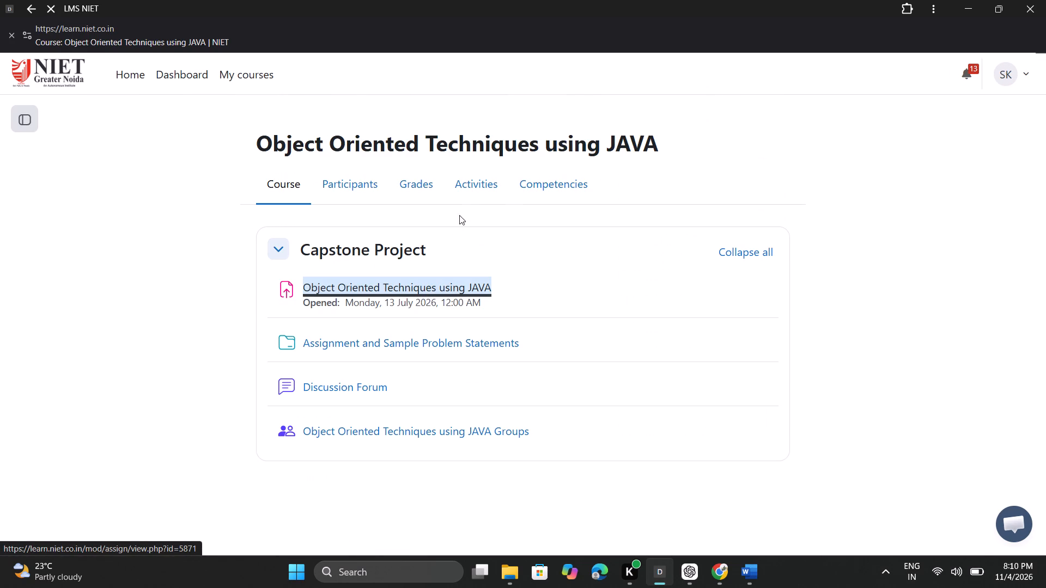
{"action": "scroll", "coordinate": [455, 307], "scroll_direction": "down", "scroll_amount": 3}
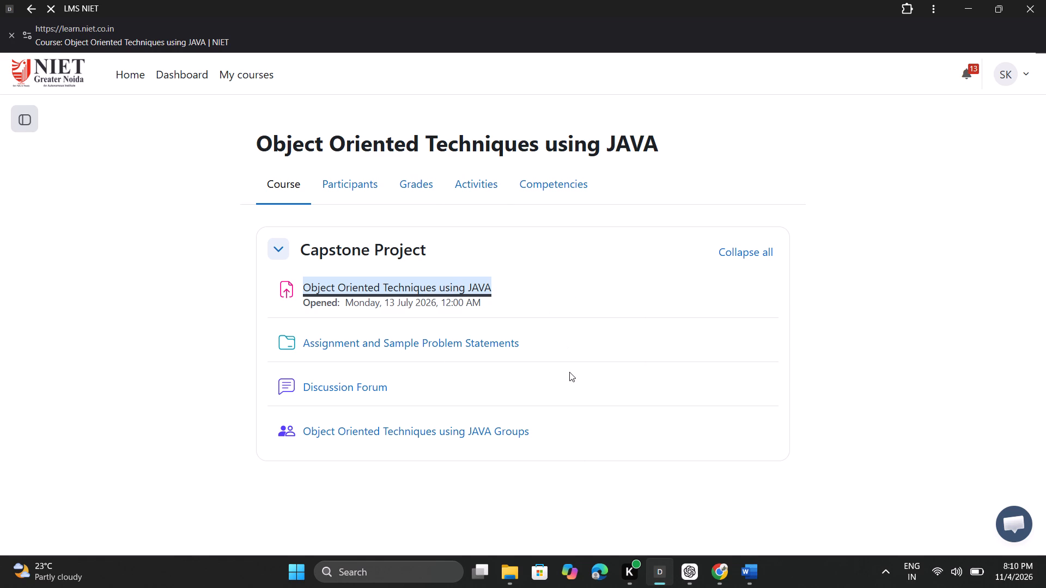
{"action": "scroll", "coordinate": [641, 342], "scroll_direction": "down", "scroll_amount": 1}
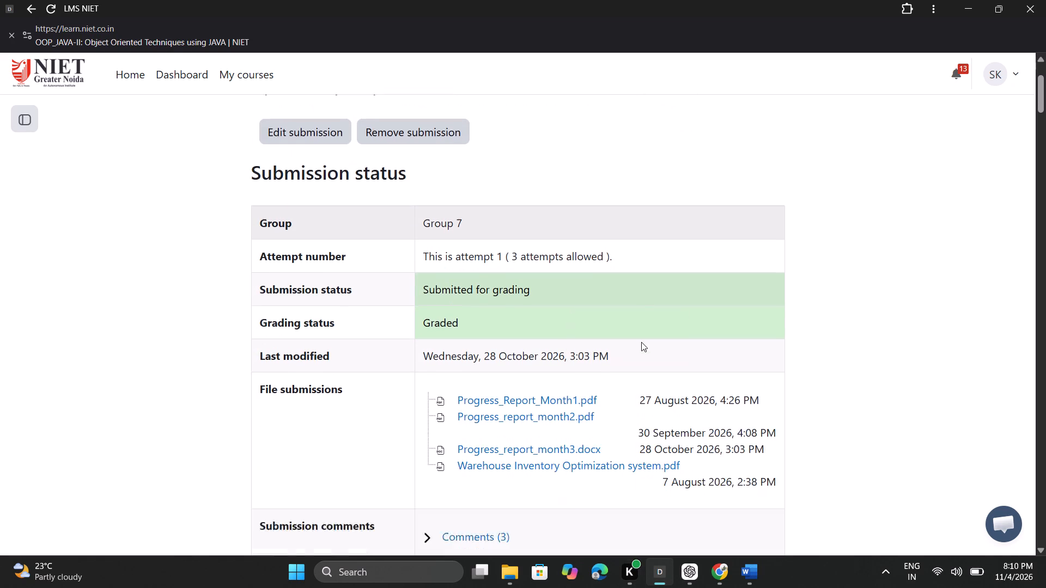
Expand the submission comments of the JAVA assignment and examine them along with the submission status and submitted files.
{"action": "scroll", "coordinate": [641, 342], "scroll_direction": "down", "scroll_amount": 1}
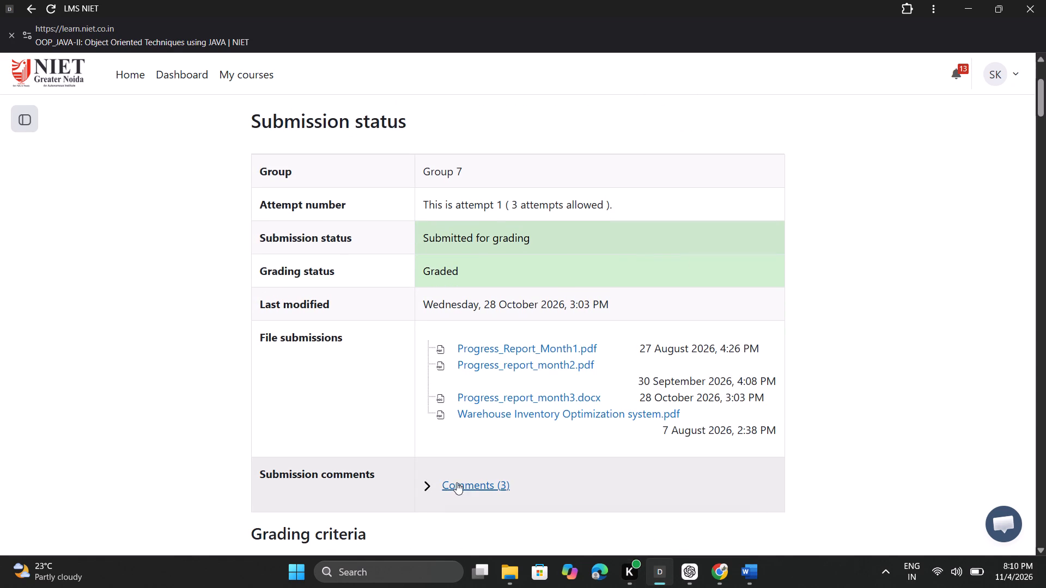
{"action": "left_click", "coordinate": [428, 482]}
{"action": "scroll", "coordinate": [428, 482], "scroll_direction": "down", "scroll_amount": 2}
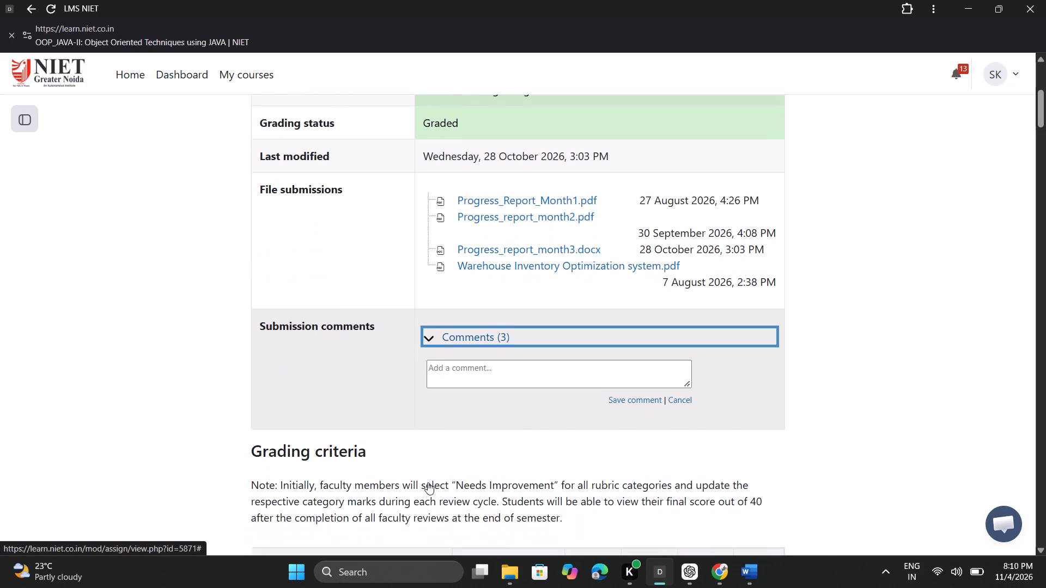
{"action": "scroll", "coordinate": [428, 482], "scroll_direction": "down", "scroll_amount": 1}
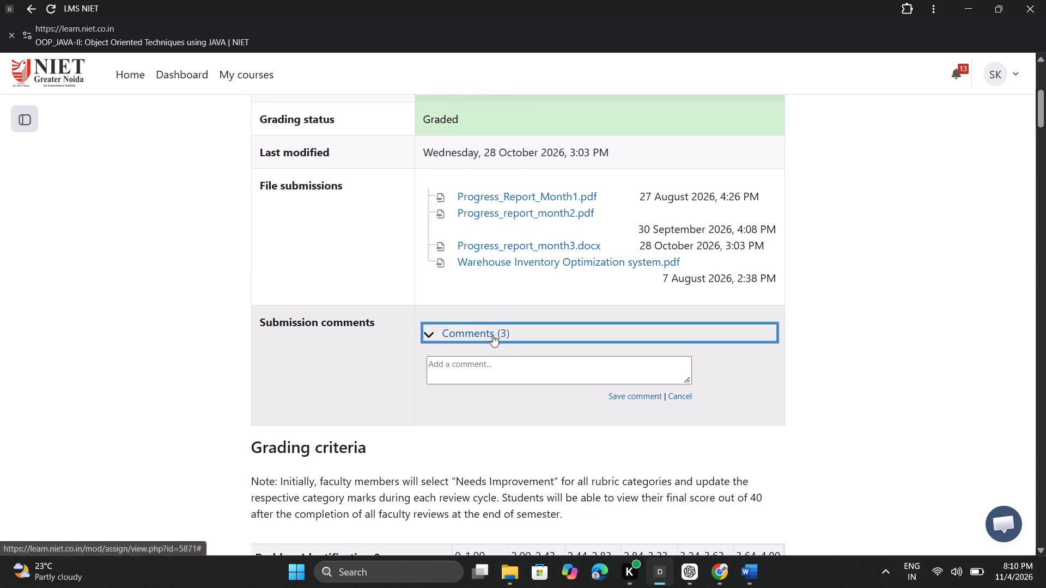
{"action": "left_click", "coordinate": [492, 335]}
{"action": "left_click", "coordinate": [492, 335]}
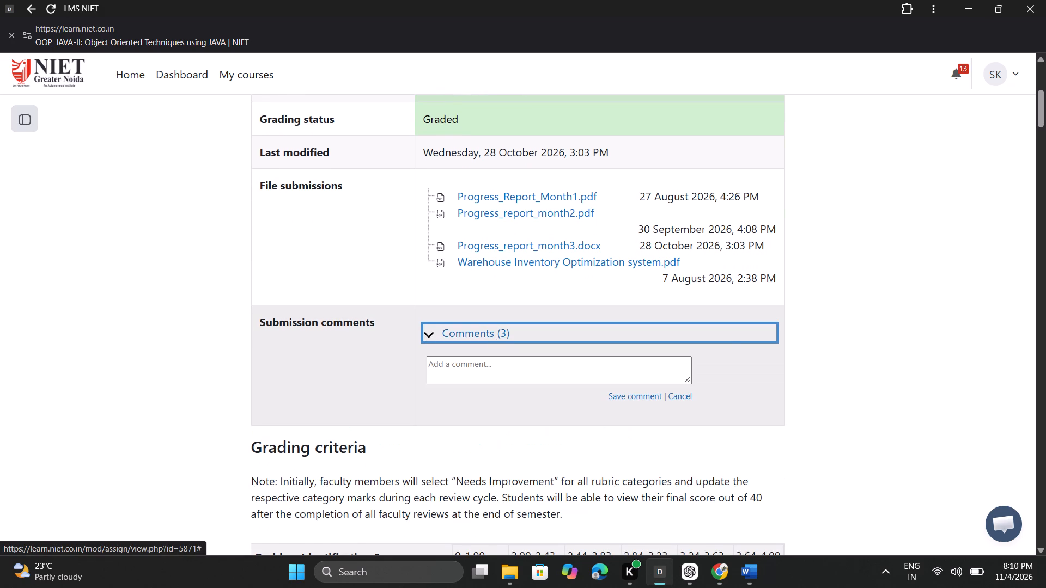
{"action": "scroll", "coordinate": [504, 430], "scroll_direction": "up", "scroll_amount": 1}
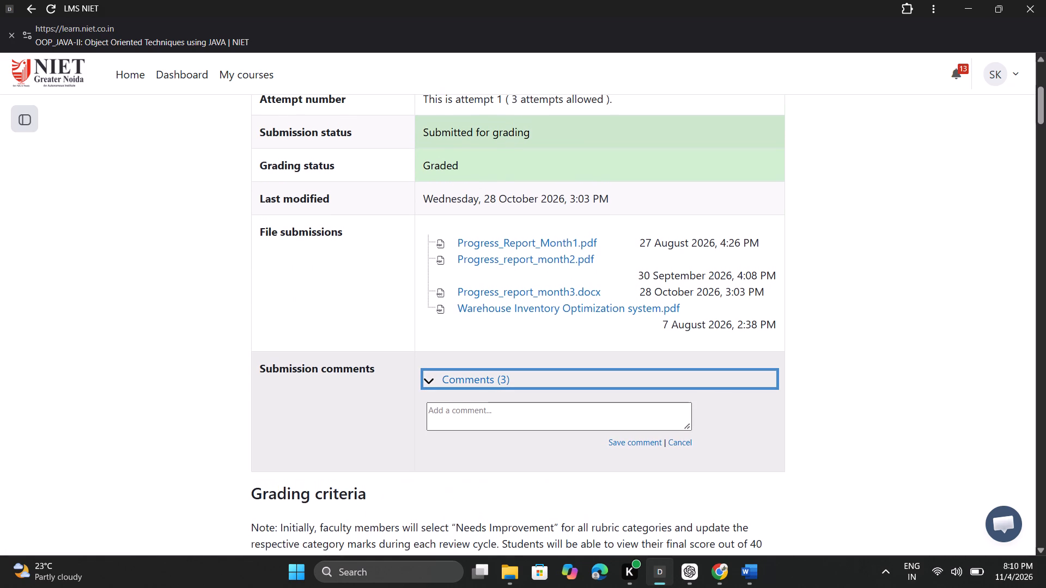
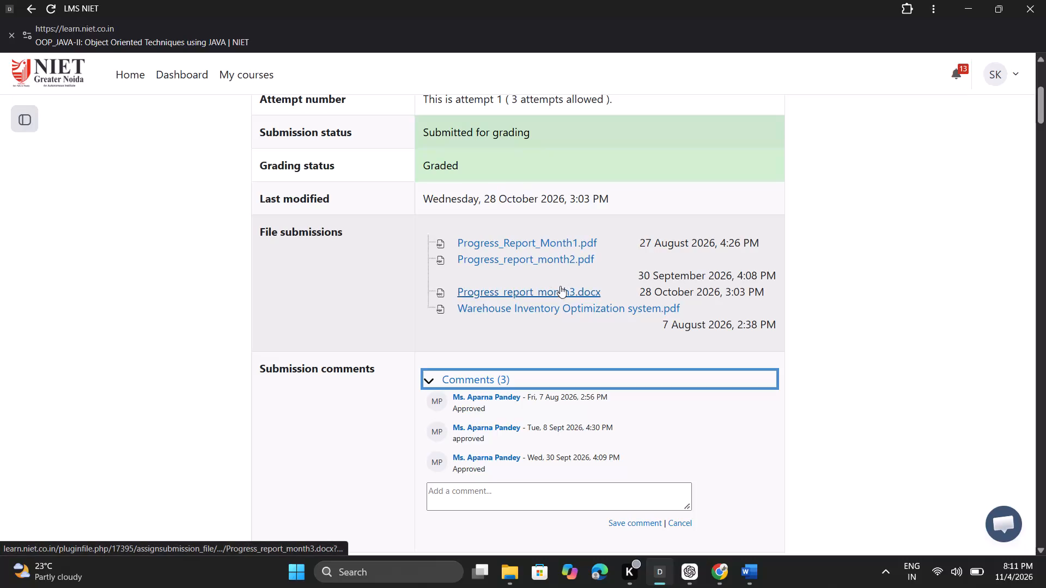
Open the submitted Progress_Report_Month1.pdf of the JAVA assignment and save it in the OS folder as JAVA_Progress_Report_Month1.
{"action": "left_click", "coordinate": [567, 247]}
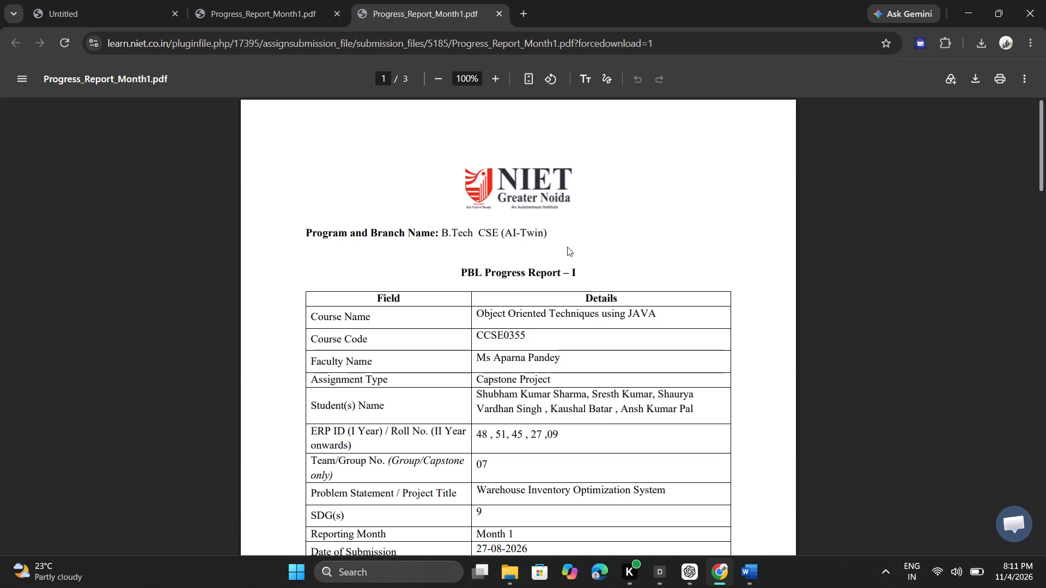
{"action": "scroll", "coordinate": [567, 247], "scroll_direction": "down", "scroll_amount": 6}
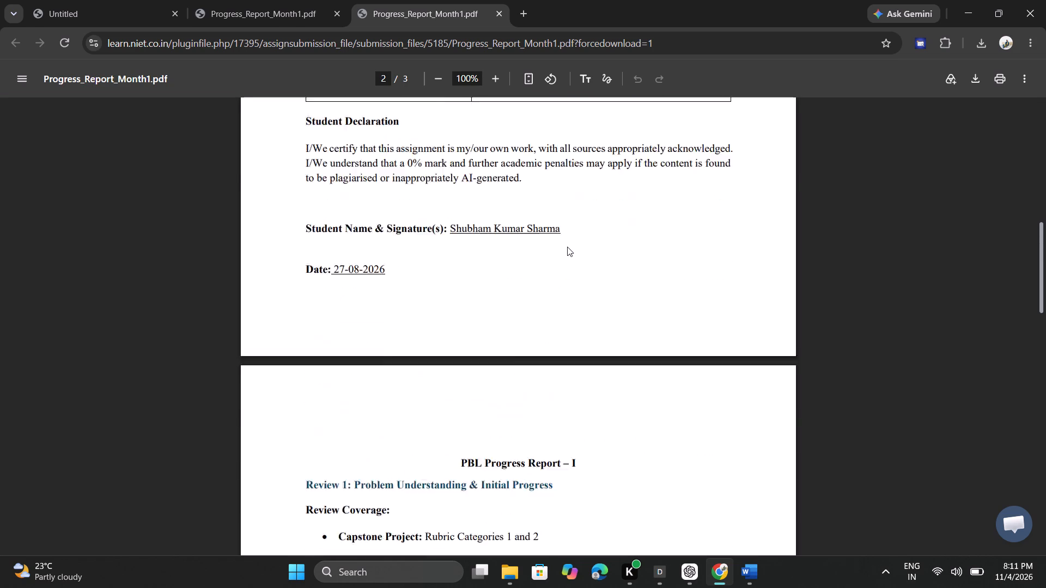
{"action": "scroll", "coordinate": [567, 247], "scroll_direction": "down", "scroll_amount": 6}
{"action": "scroll", "coordinate": [567, 247], "scroll_direction": "up", "scroll_amount": 17}
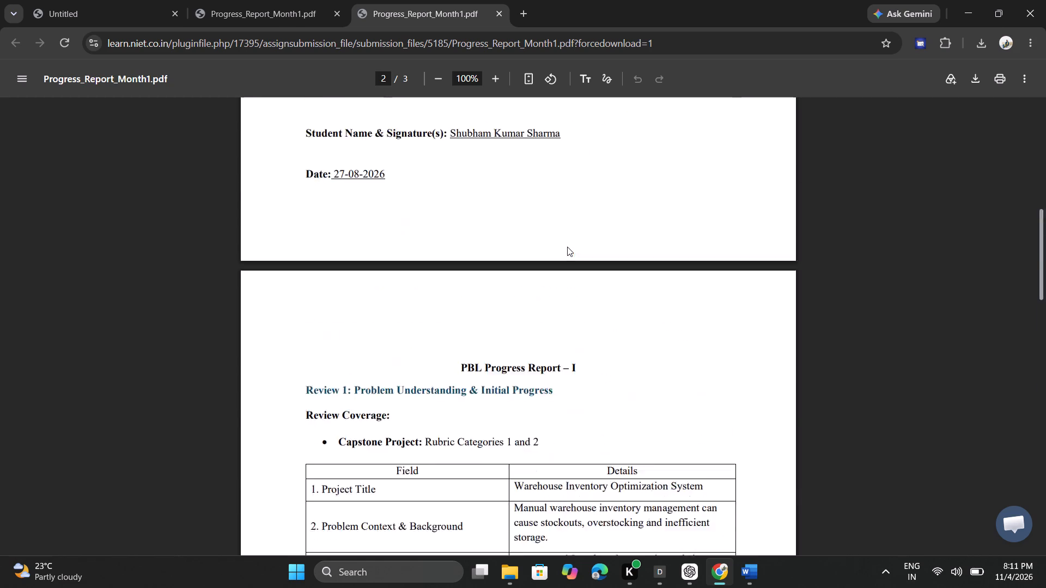
{"action": "left_click", "coordinate": [980, 75]}
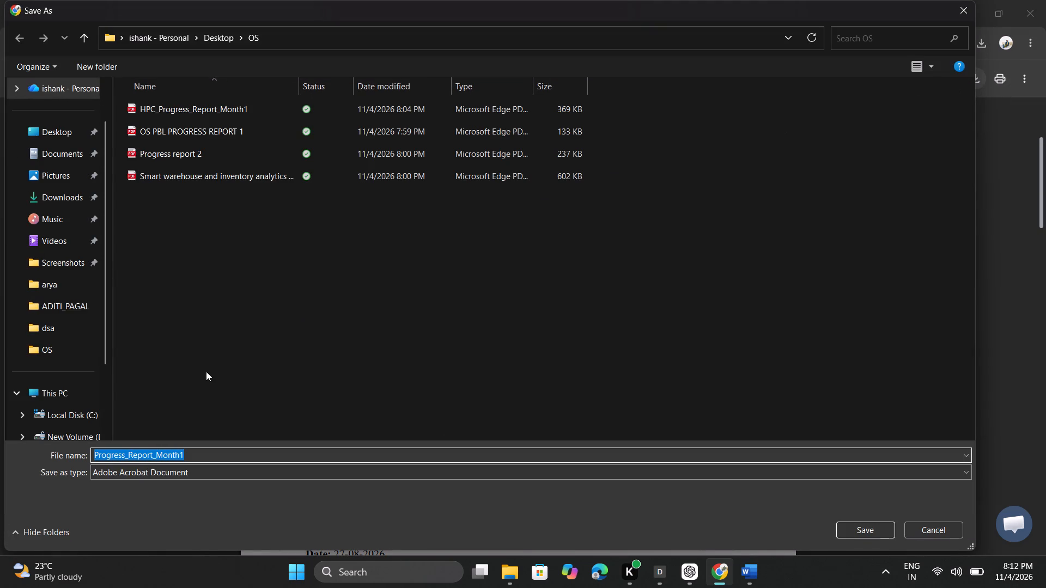
{"action": "left_click", "coordinate": [94, 454]}
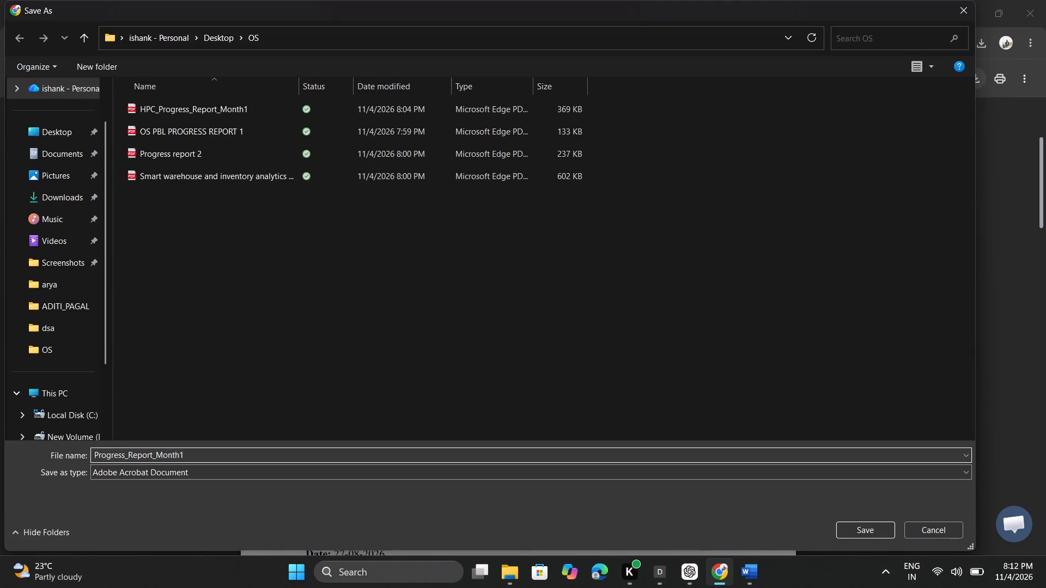
{"action": "type", "text": "JAVA"}
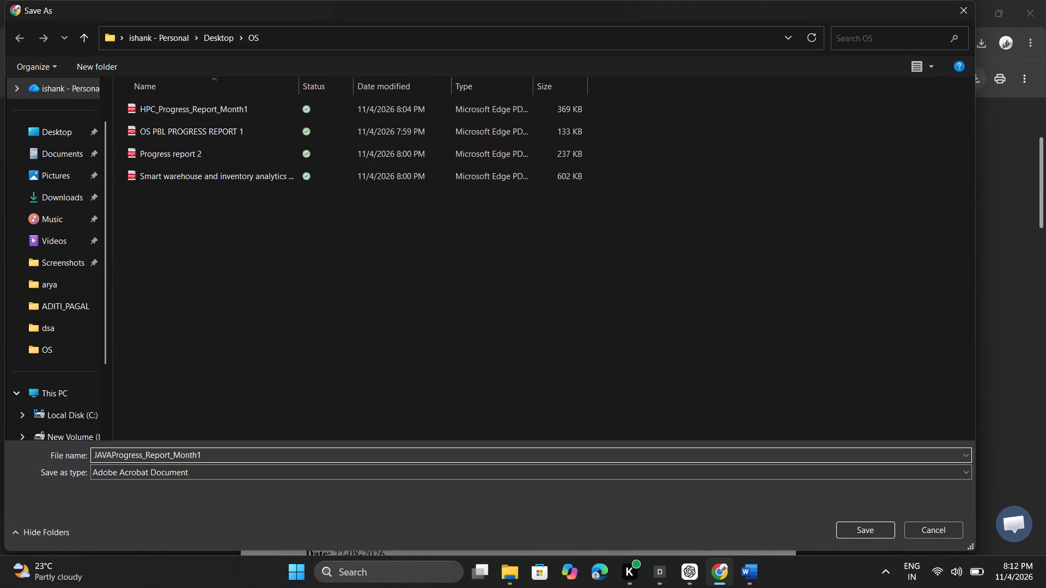
{"action": "key", "text": "shift+underscore"}
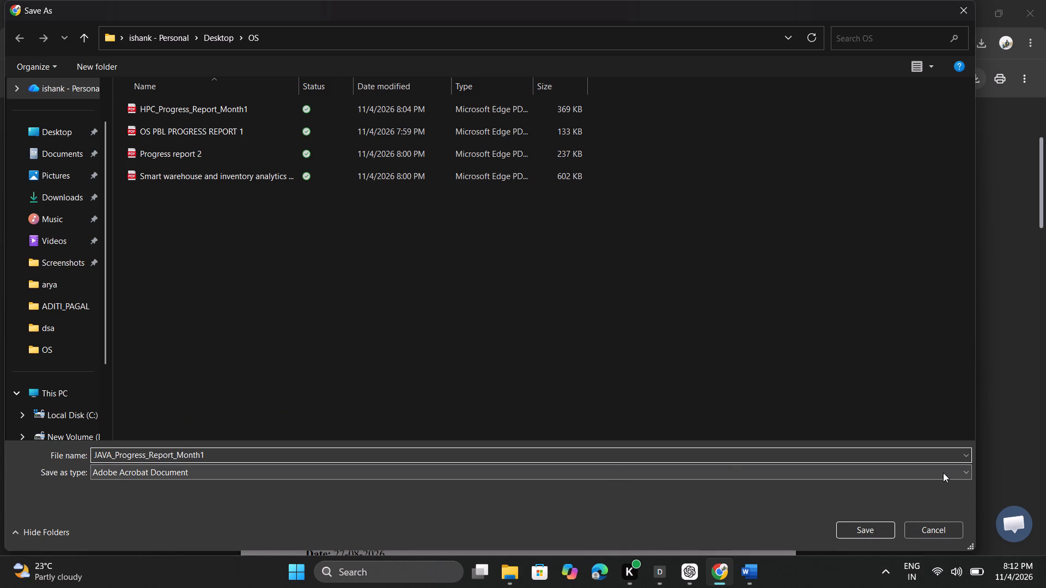
{"action": "left_click", "coordinate": [871, 530]}
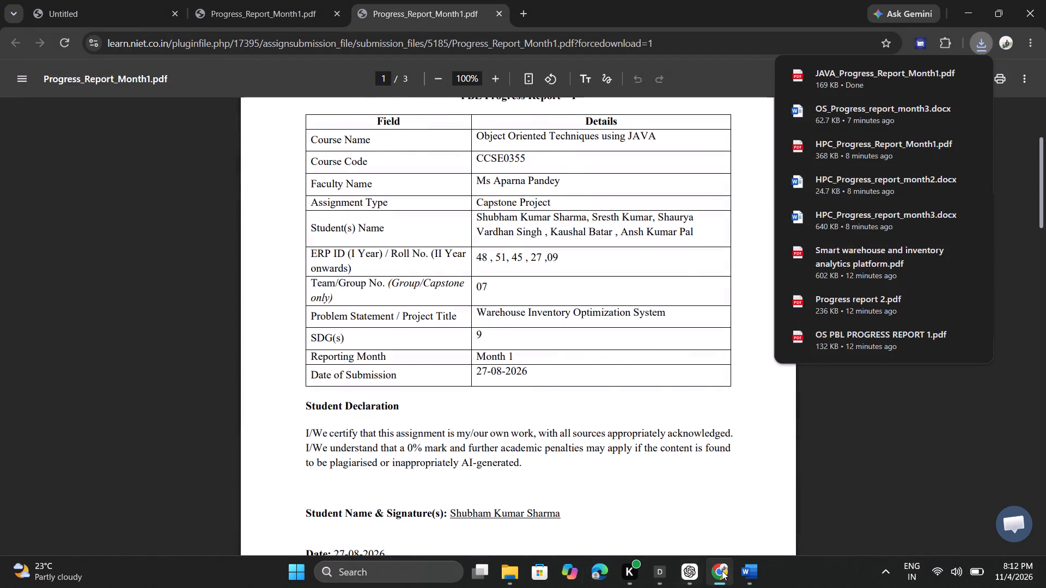
Open the submitted Progress_report_month2.pdf from the JAVA assignment and save it in the OS folder as JAVA_Progress_report_month2.
{"action": "left_click", "coordinate": [659, 565]}
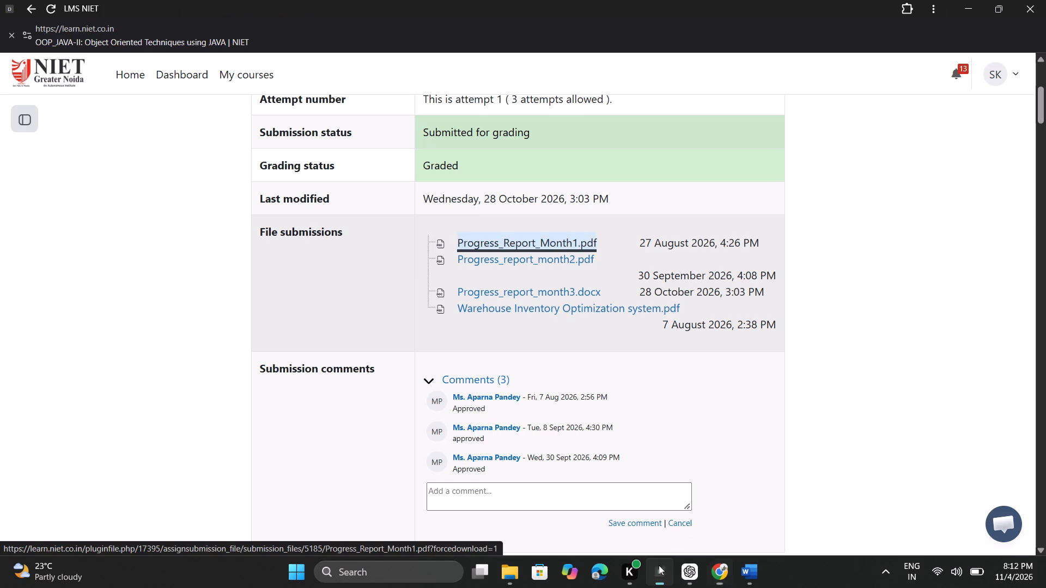
{"action": "left_click", "coordinate": [558, 259]}
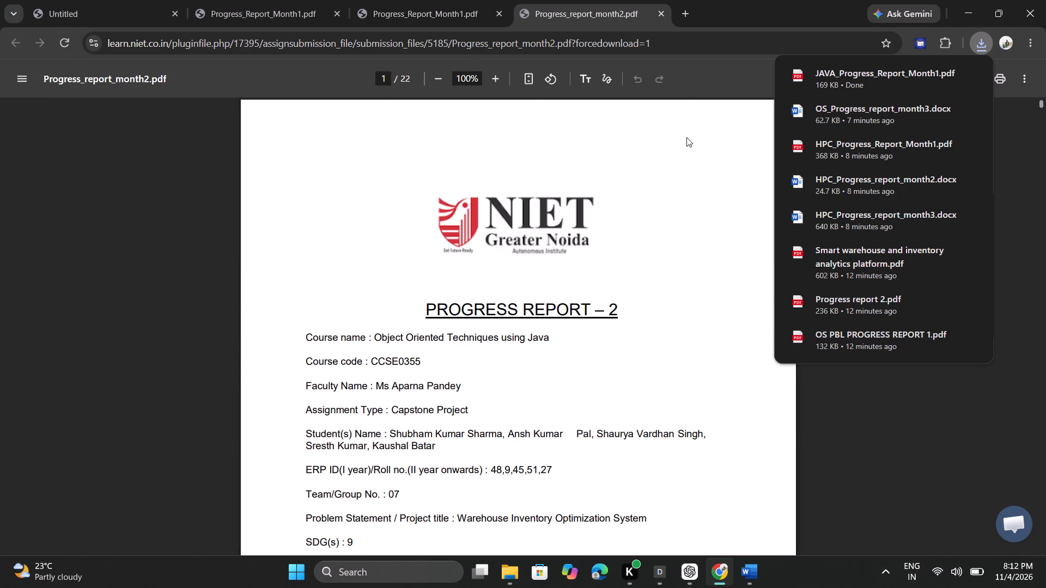
{"action": "left_click", "coordinate": [905, 399]}
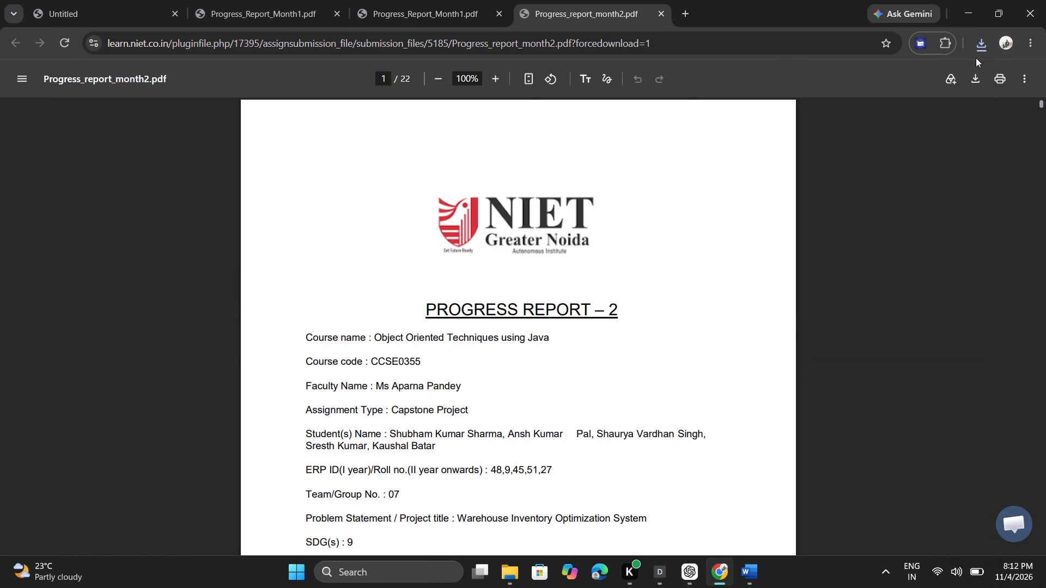
{"action": "left_click", "coordinate": [977, 71]}
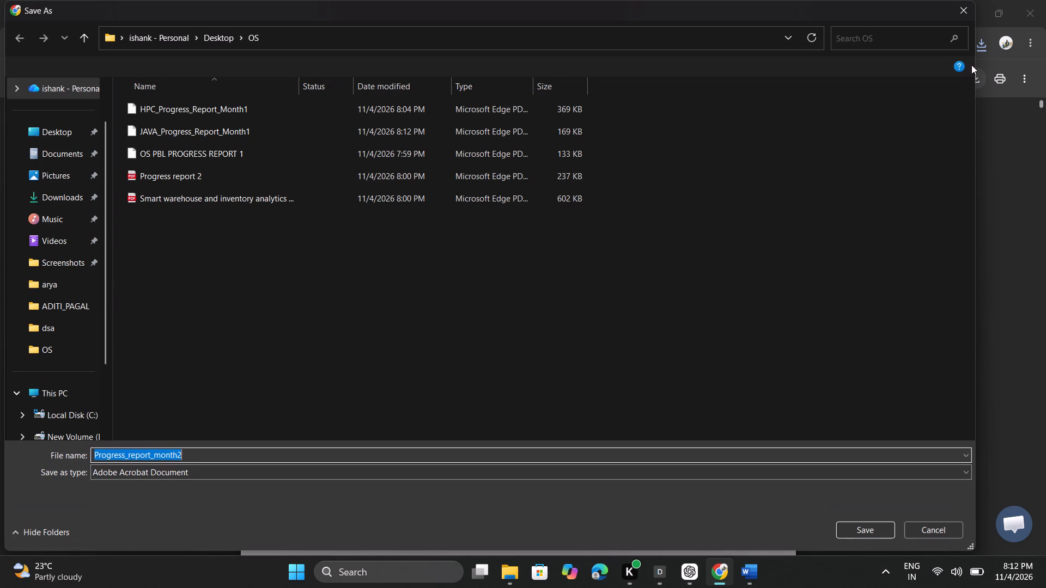
{"action": "left_click", "coordinate": [96, 451]}
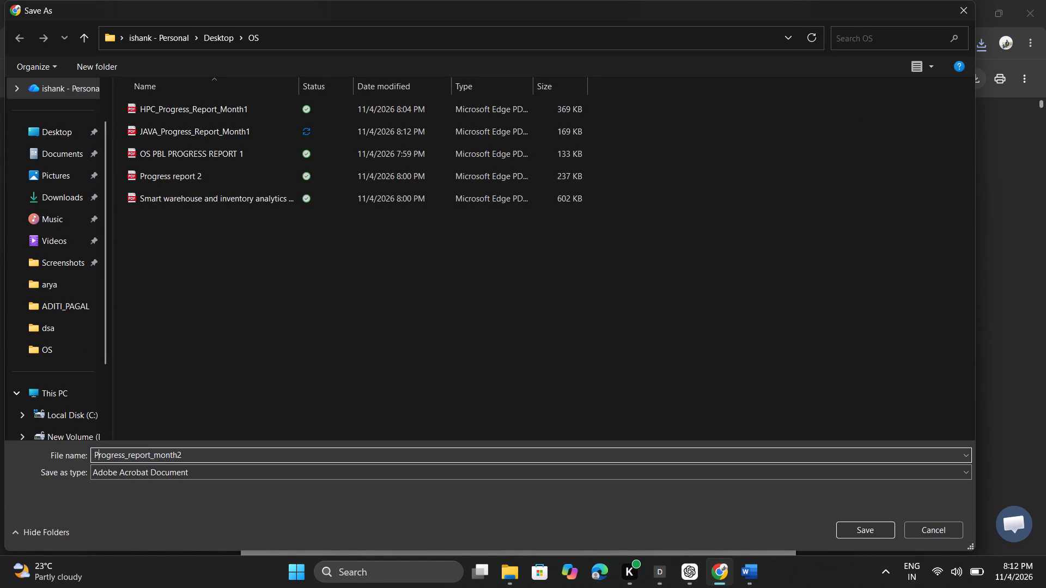
{"action": "key", "text": "Left"}
{"action": "key", "text": "Left"}
{"action": "type", "text": "JAVA"}
{"action": "key", "text": "shift+underscore"}
{"action": "left_click", "coordinate": [863, 530]}
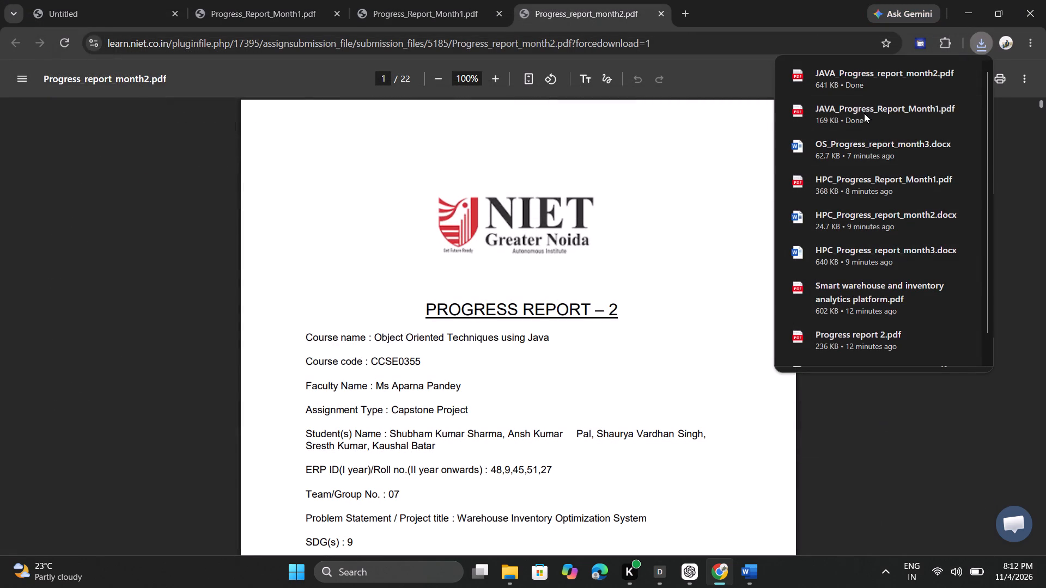
{"action": "left_click", "coordinate": [1016, 162]}
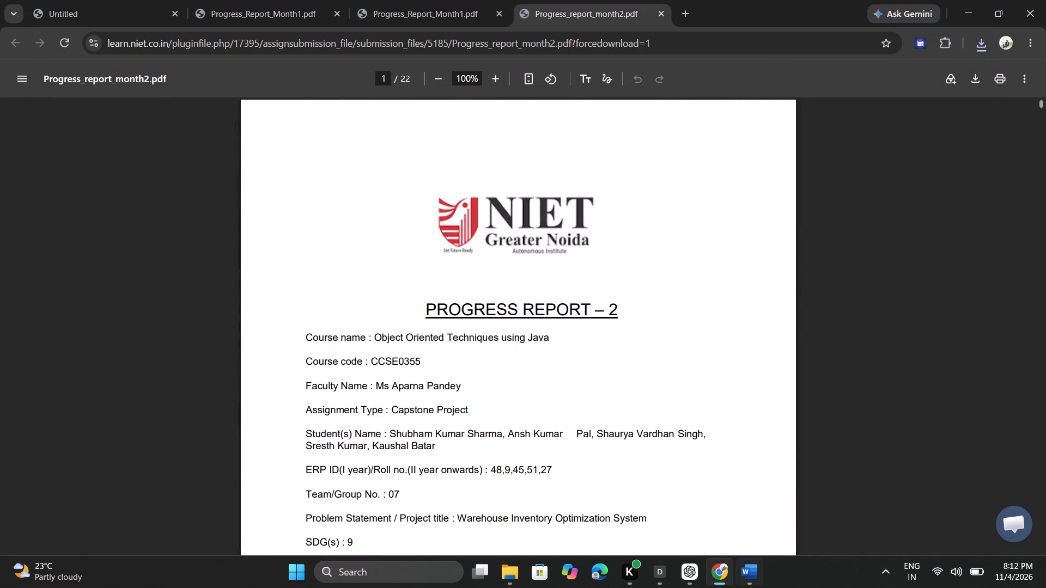
Download Progress_report_month3.docx from the JAVA assignment and save it in the OS folder as JAVA_Progress_report_month3.
{"action": "left_click", "coordinate": [664, 575]}
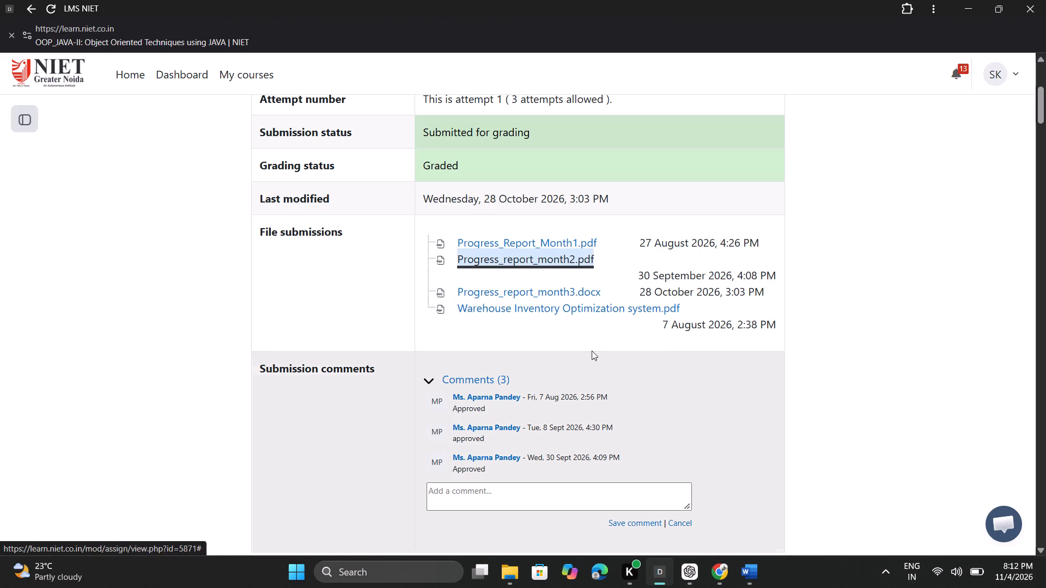
{"action": "left_click", "coordinate": [571, 289]}
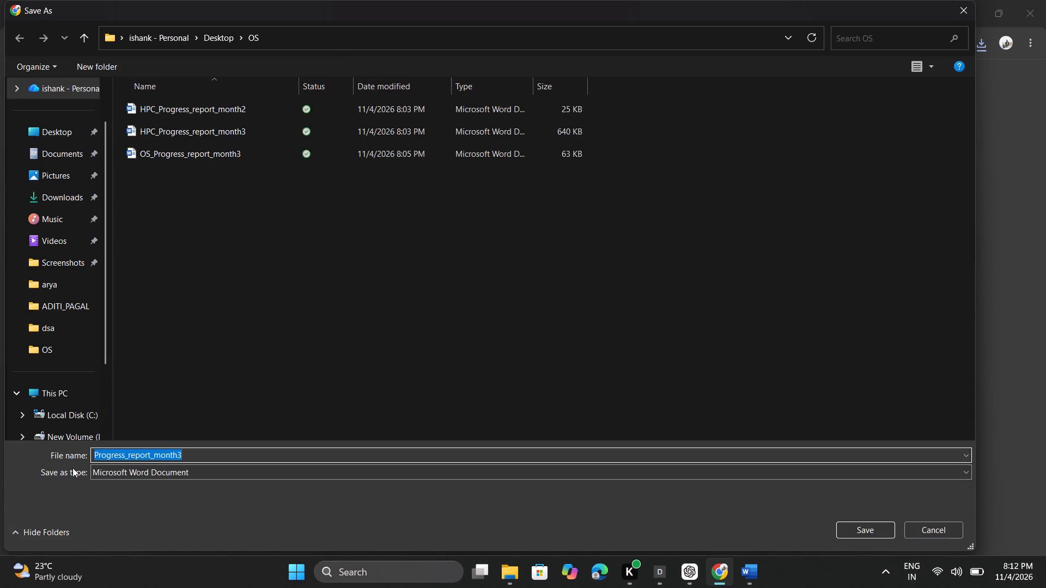
{"action": "left_click", "coordinate": [95, 450]}
{"action": "type", "text": "JAVA"}
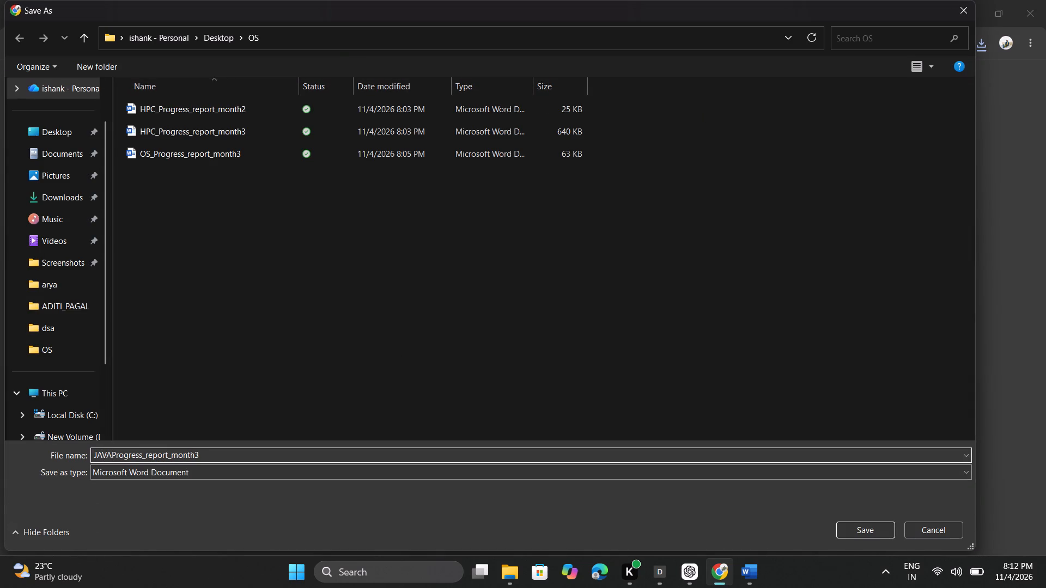
{"action": "key", "text": "shift+underscore"}
{"action": "left_click", "coordinate": [881, 531]}
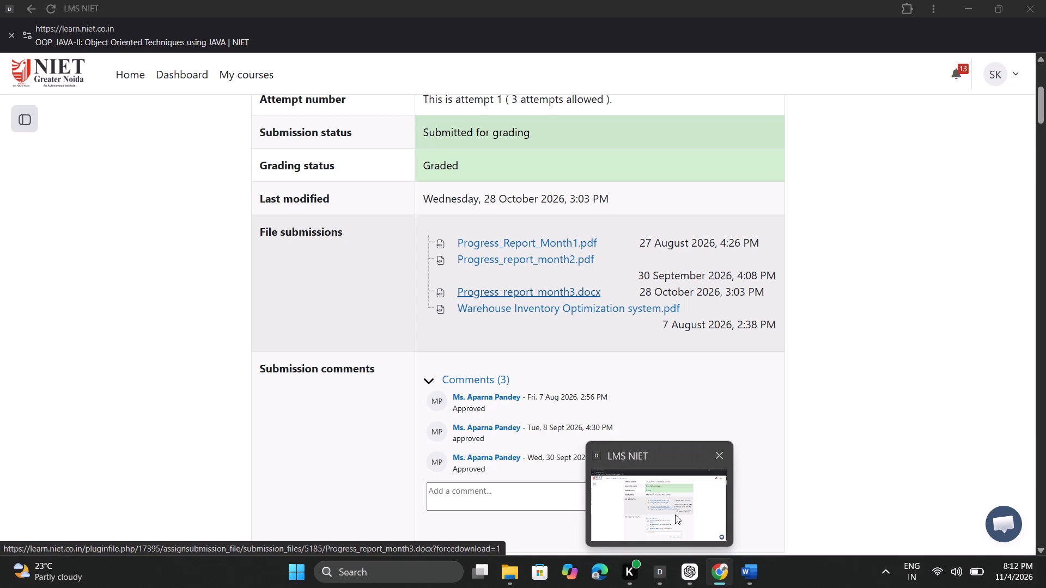
Open the Machine Learning course's group assignment in LMS NIET and examine its submission status and submitted files.
{"action": "left_click", "coordinate": [677, 513]}
{"action": "scroll", "coordinate": [521, 230], "scroll_direction": "up", "scroll_amount": 9}
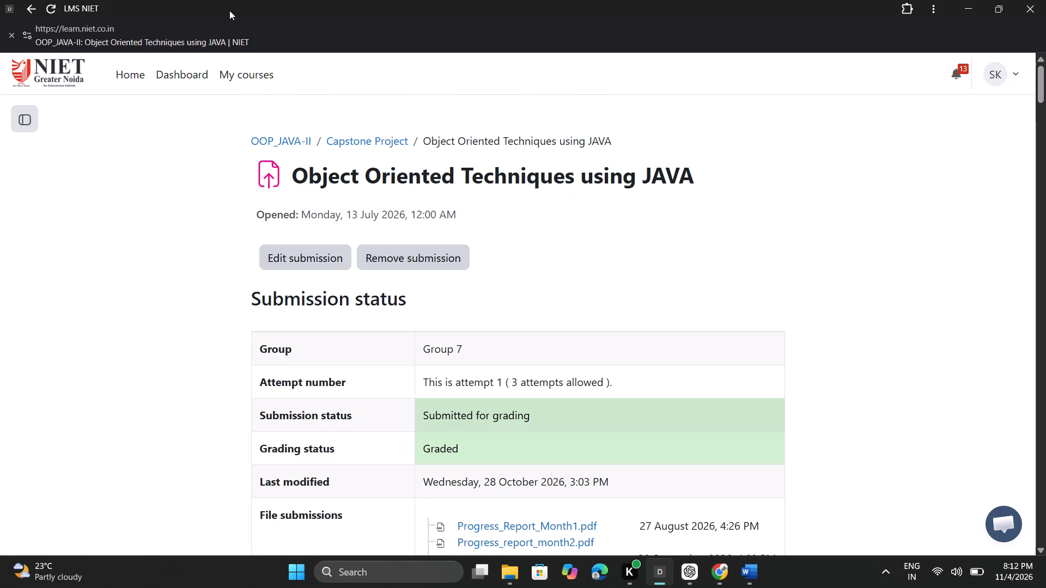
{"action": "left_click", "coordinate": [240, 76]}
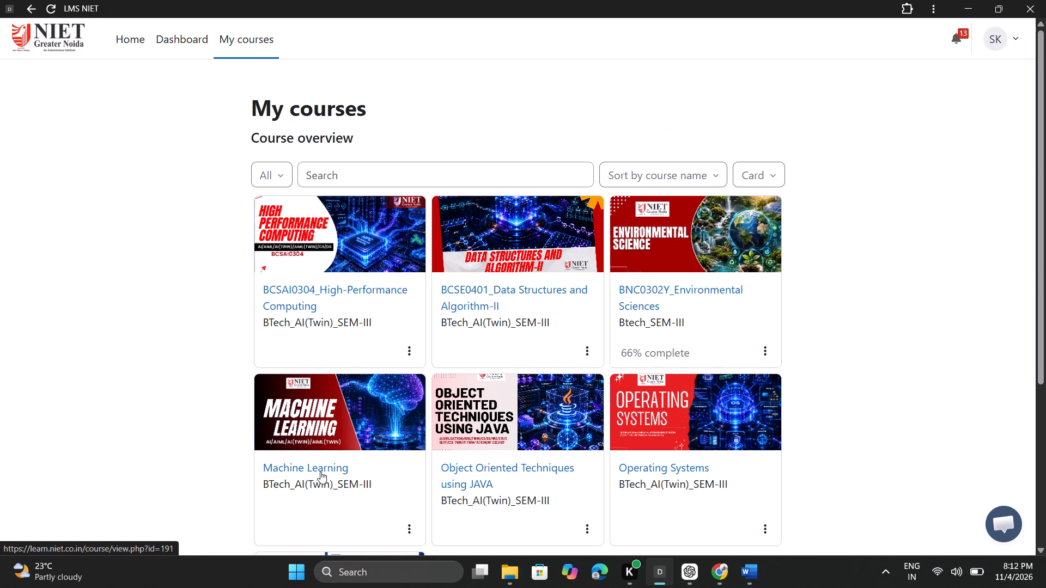
{"action": "left_click", "coordinate": [320, 471]}
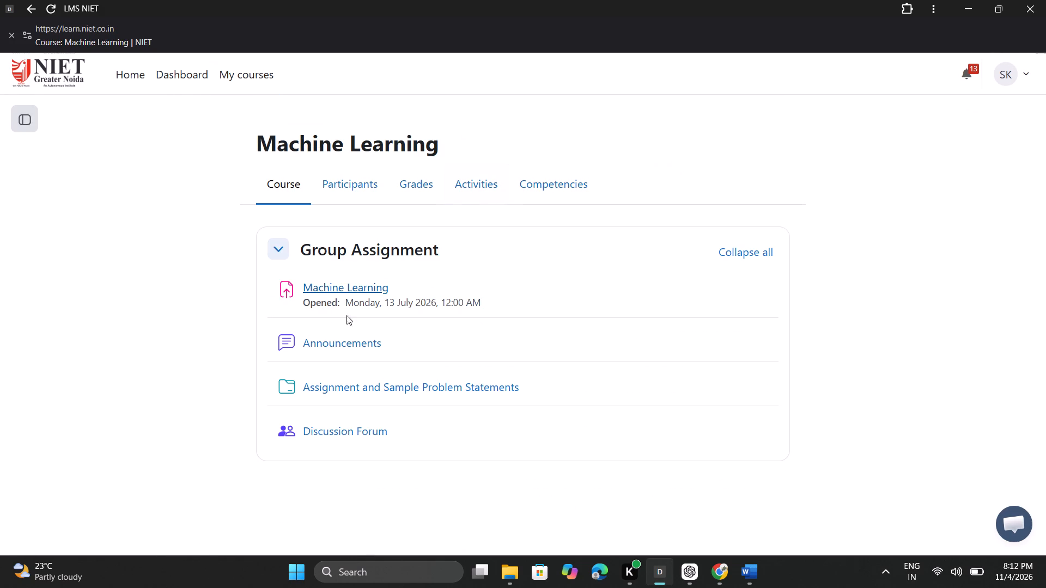
{"action": "left_click", "coordinate": [349, 292]}
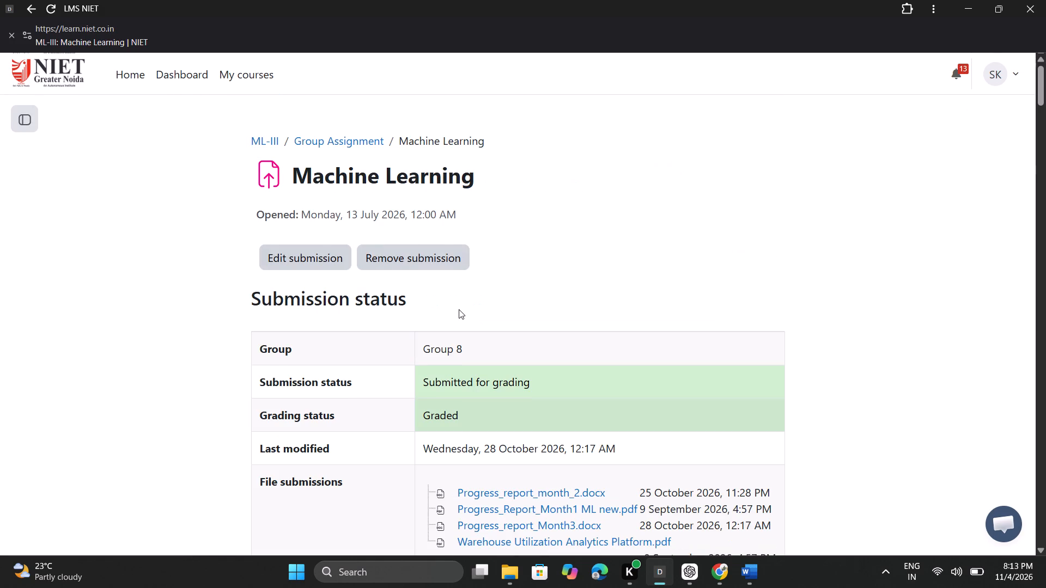
{"action": "scroll", "coordinate": [459, 309], "scroll_direction": "down", "scroll_amount": 3}
{"action": "scroll", "coordinate": [459, 309], "scroll_direction": "up", "scroll_amount": 10}
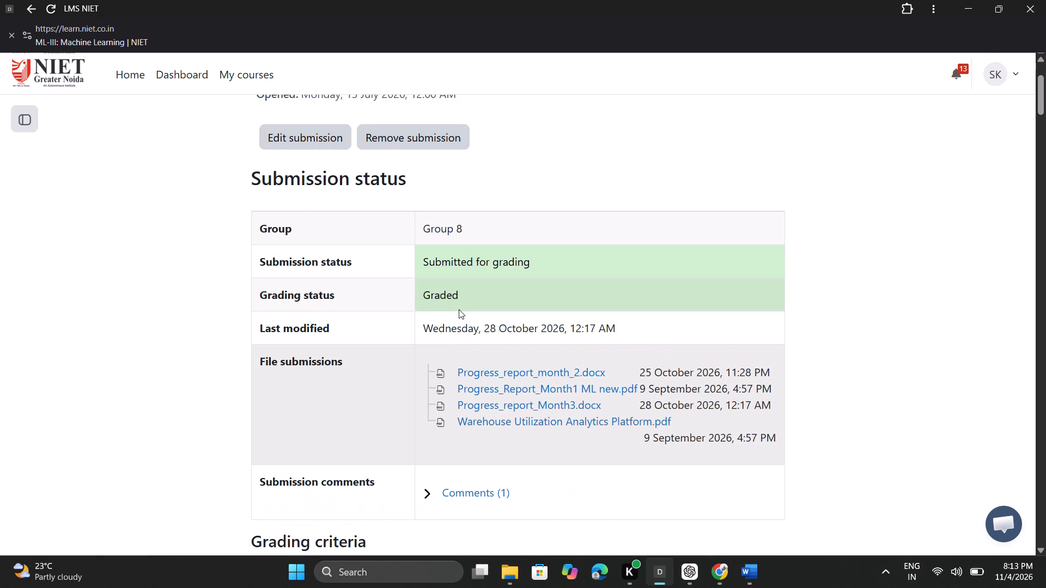
Return to the My courses overview and look through the enrolled courses.
{"action": "left_click", "coordinate": [239, 77]}
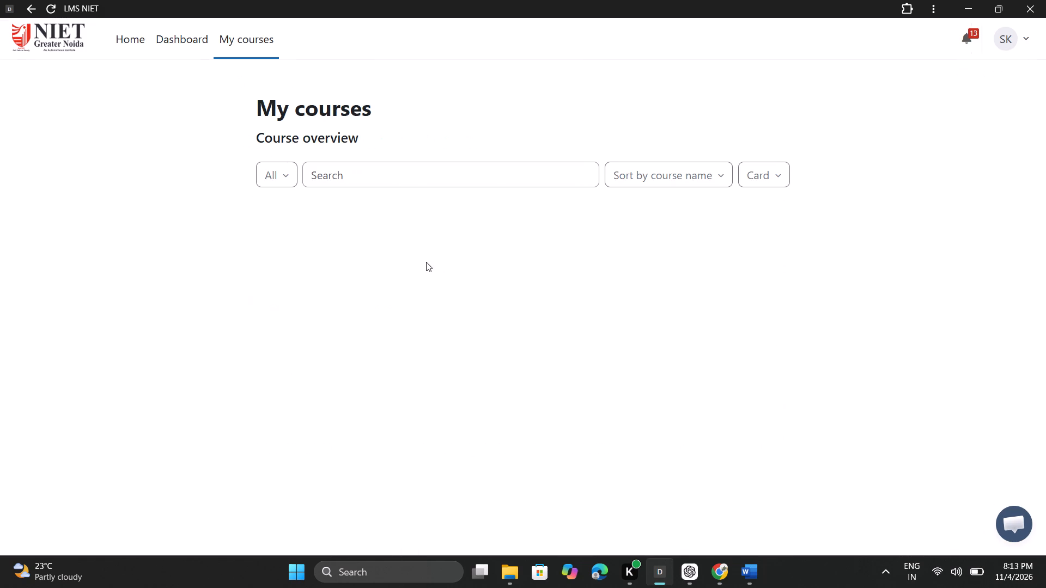
{"action": "scroll", "coordinate": [427, 270], "scroll_direction": "down", "scroll_amount": 3}
{"action": "scroll", "coordinate": [457, 217], "scroll_direction": "down", "scroll_amount": 1}
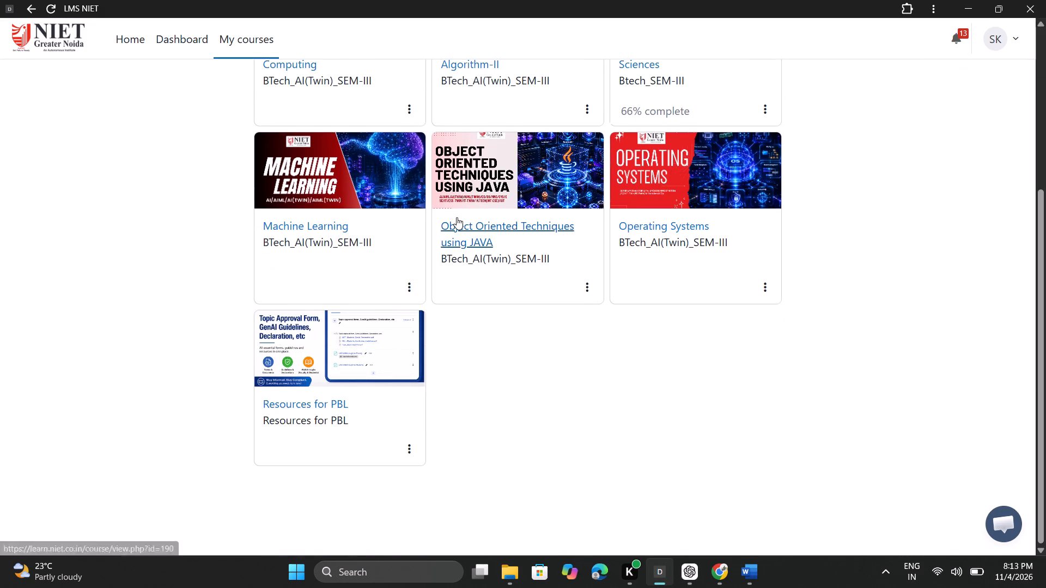
{"action": "scroll", "coordinate": [457, 217], "scroll_direction": "down", "scroll_amount": 1}
{"action": "scroll", "coordinate": [457, 217], "scroll_direction": "up", "scroll_amount": 6}
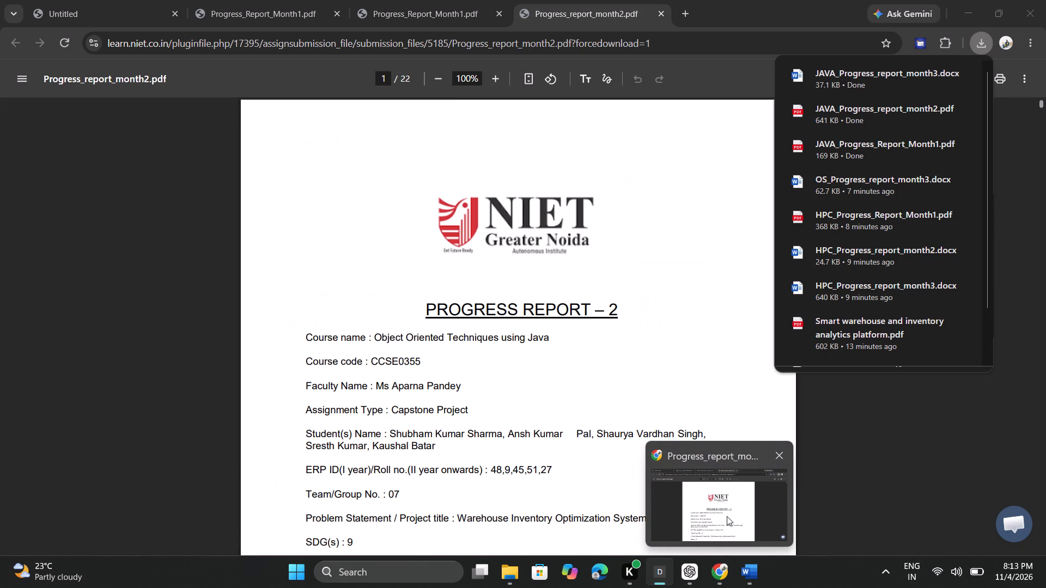
{"action": "left_click", "coordinate": [727, 516]}
{"action": "left_click", "coordinate": [660, 14]}
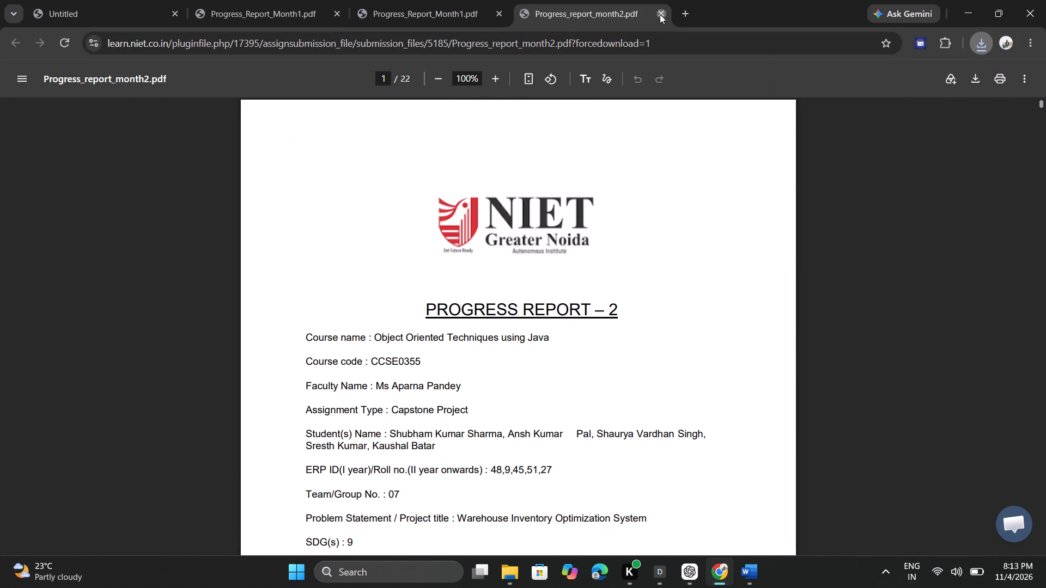
{"action": "left_click", "coordinate": [499, 11]}
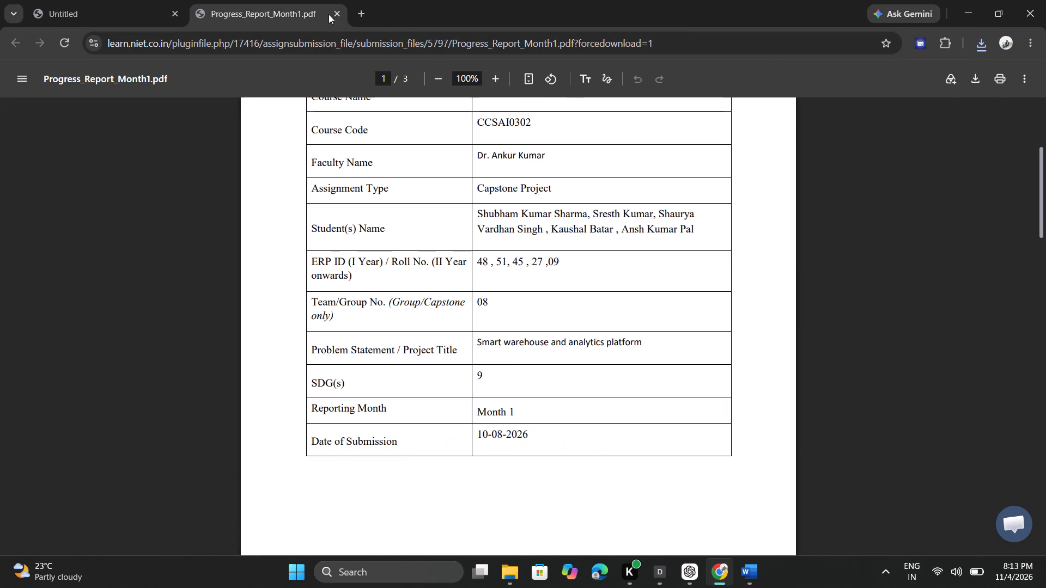
{"action": "left_click", "coordinate": [329, 11]}
{"action": "left_click", "coordinate": [336, 13]}
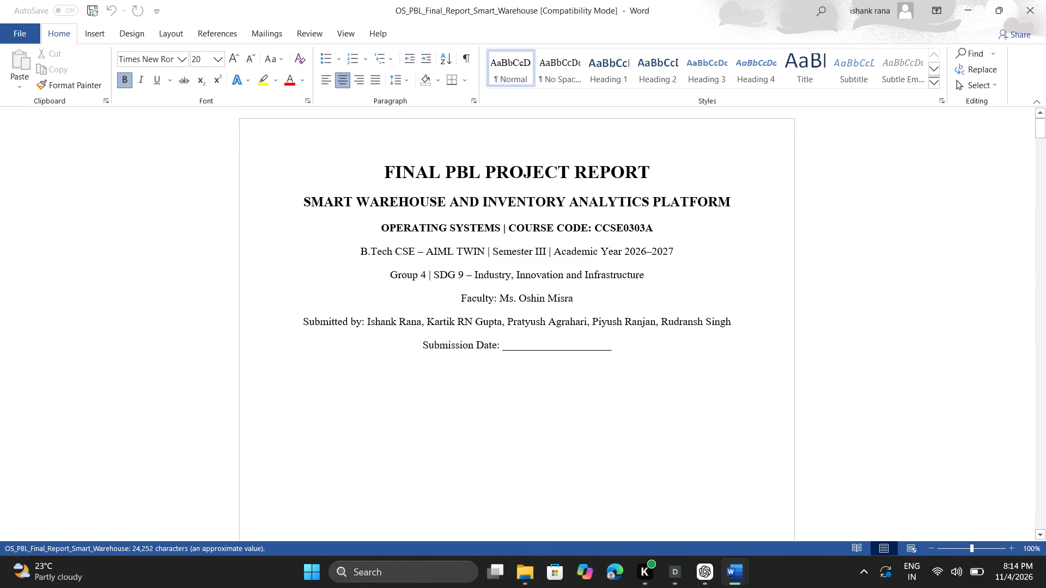
Format the entire report in Times New Roman at font size 12.
{"action": "key", "text": "ctrl+a"}
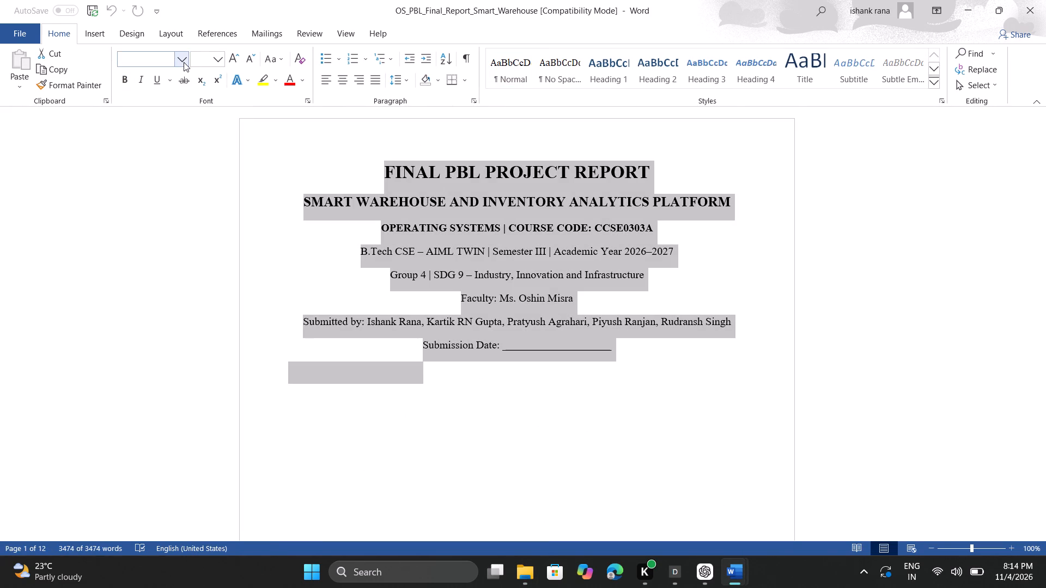
{"action": "left_click", "coordinate": [184, 62]}
{"action": "left_click", "coordinate": [178, 141]}
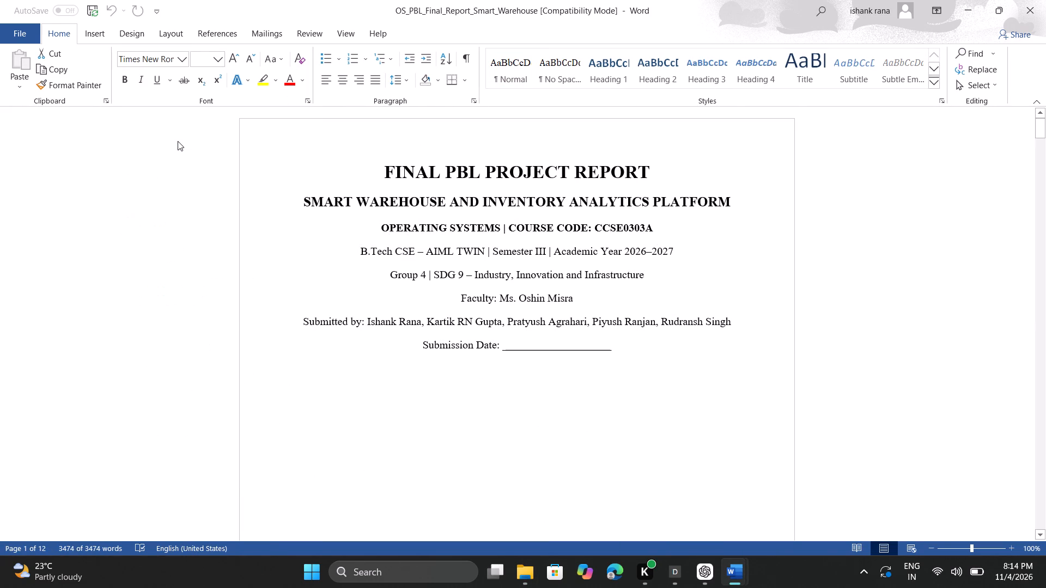
{"action": "left_click", "coordinate": [221, 59]}
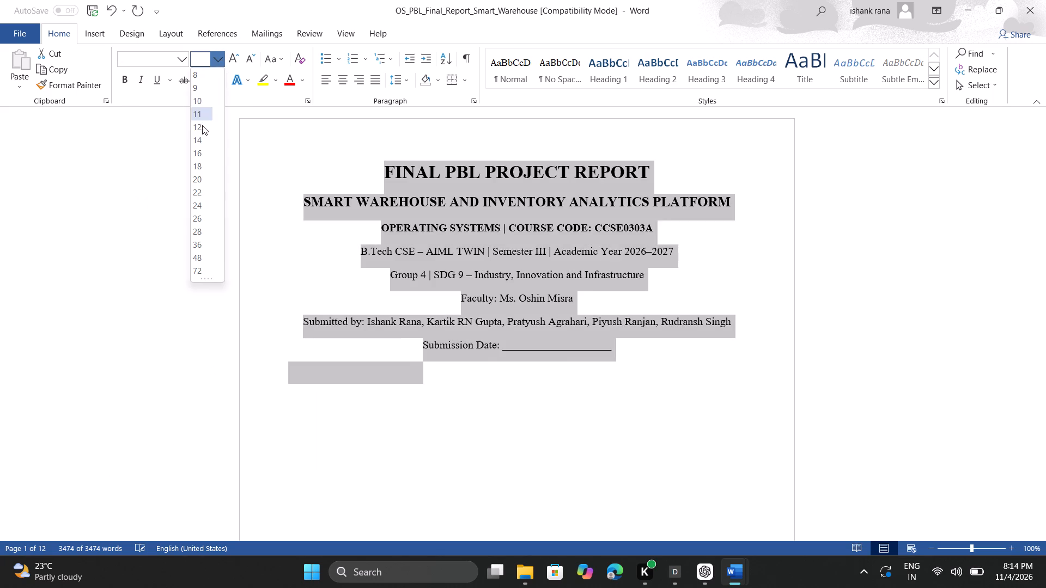
{"action": "left_click", "coordinate": [202, 127]}
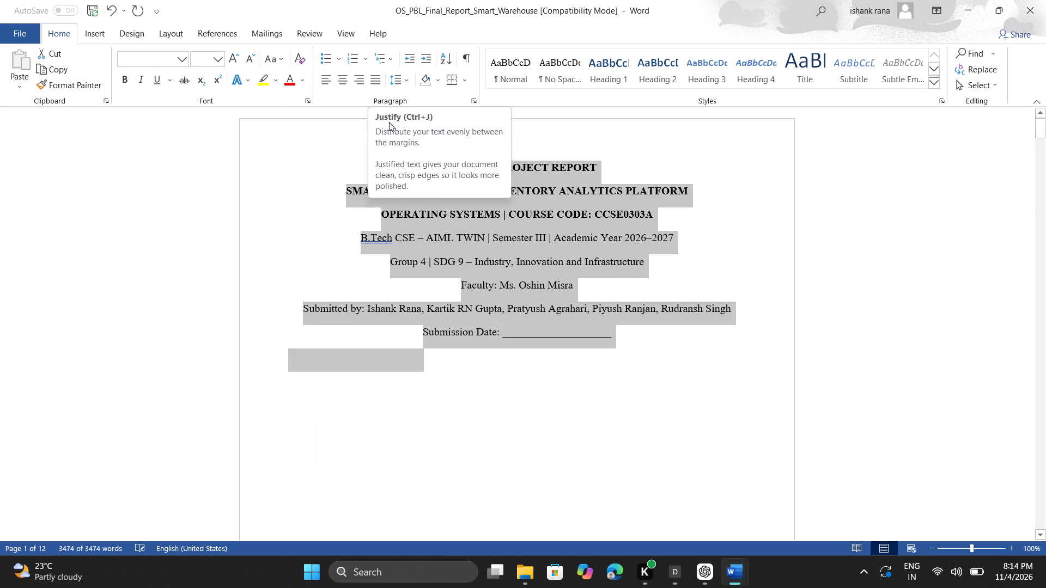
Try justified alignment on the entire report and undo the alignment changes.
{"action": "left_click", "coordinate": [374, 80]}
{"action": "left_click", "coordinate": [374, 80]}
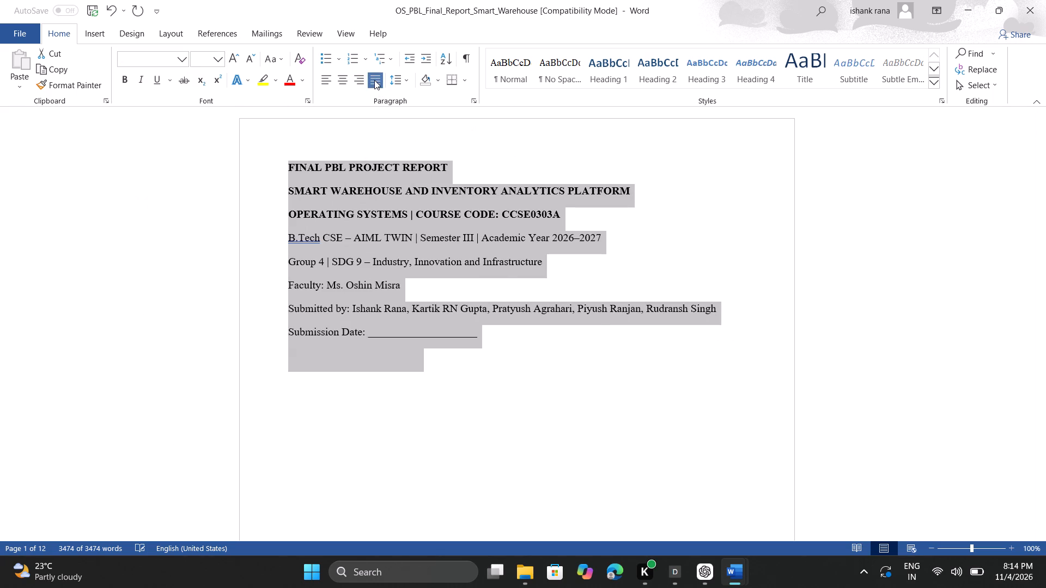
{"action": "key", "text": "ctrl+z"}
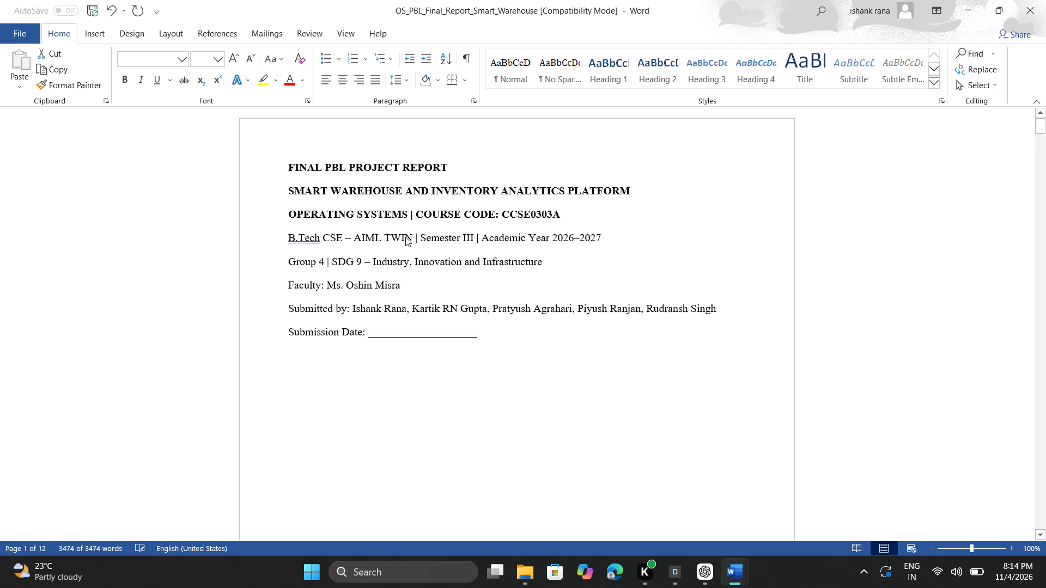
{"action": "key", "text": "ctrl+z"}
Reapply Times New Roman at font size 12 to the entire report.
{"action": "scroll", "coordinate": [405, 237], "scroll_direction": "down", "scroll_amount": 3}
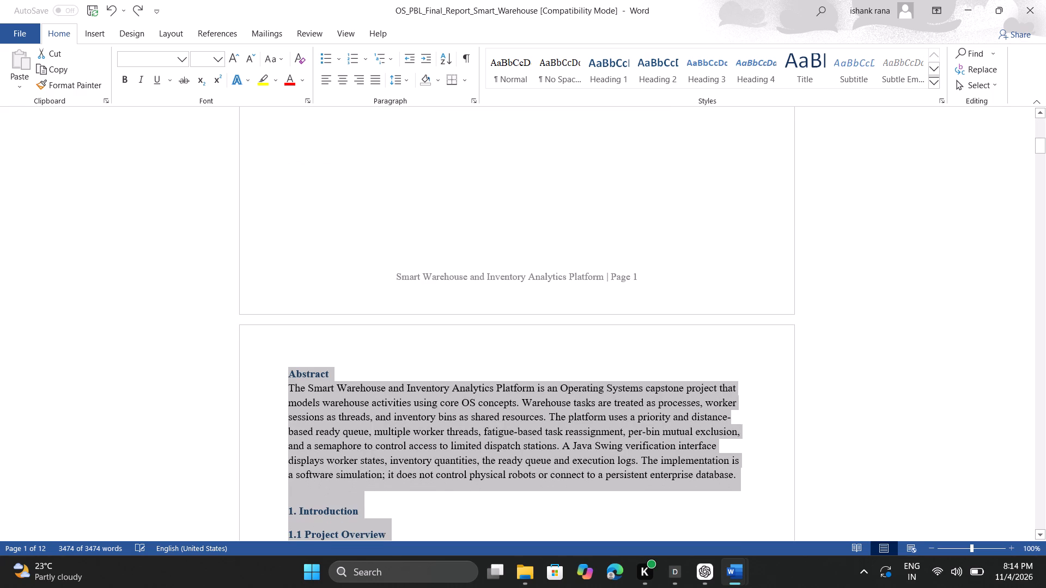
{"action": "left_click", "coordinate": [182, 58]}
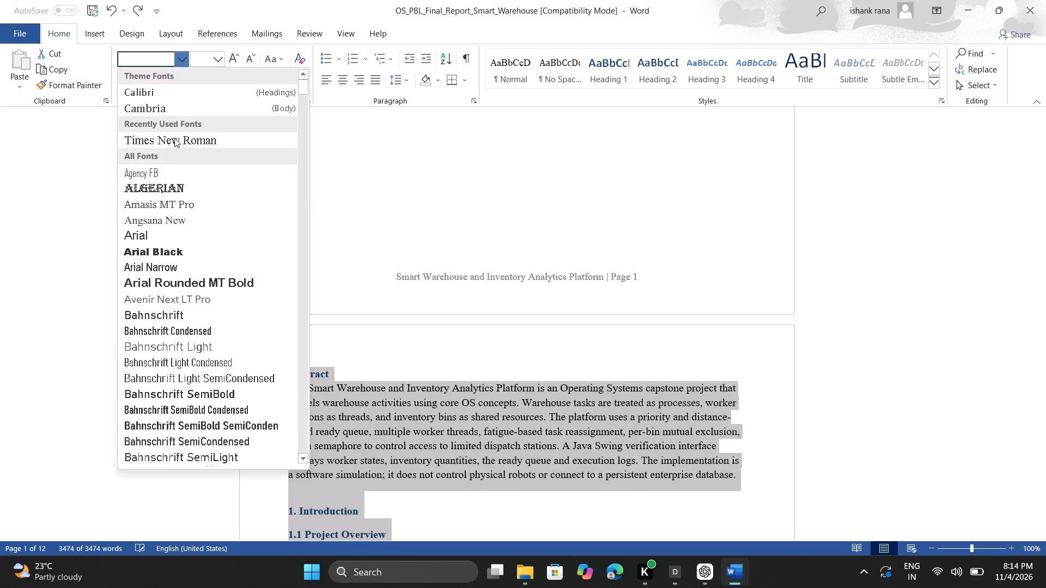
{"action": "left_click", "coordinate": [175, 140]}
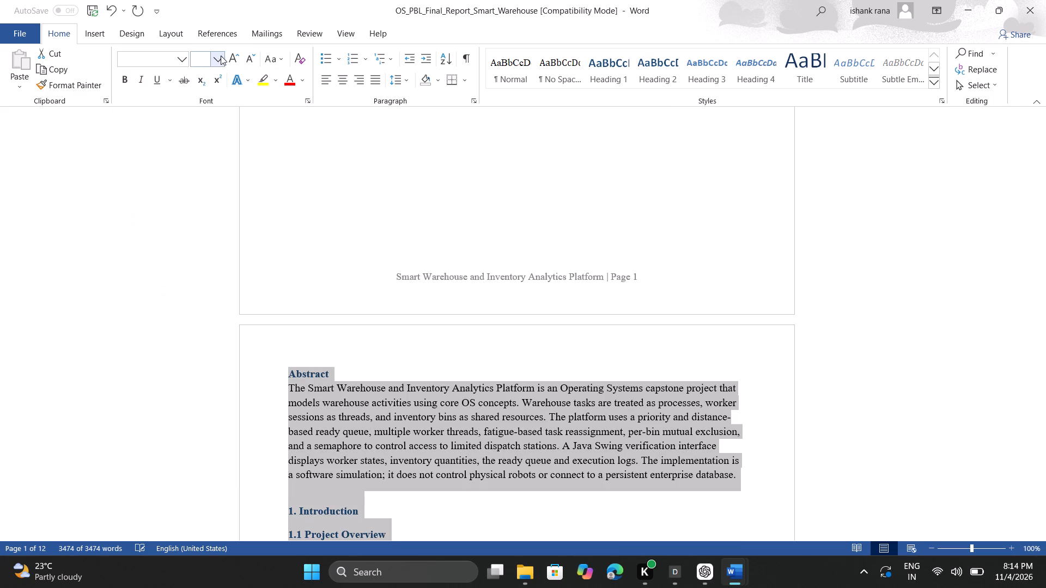
{"action": "left_click", "coordinate": [216, 58]}
{"action": "left_click", "coordinate": [199, 125]}
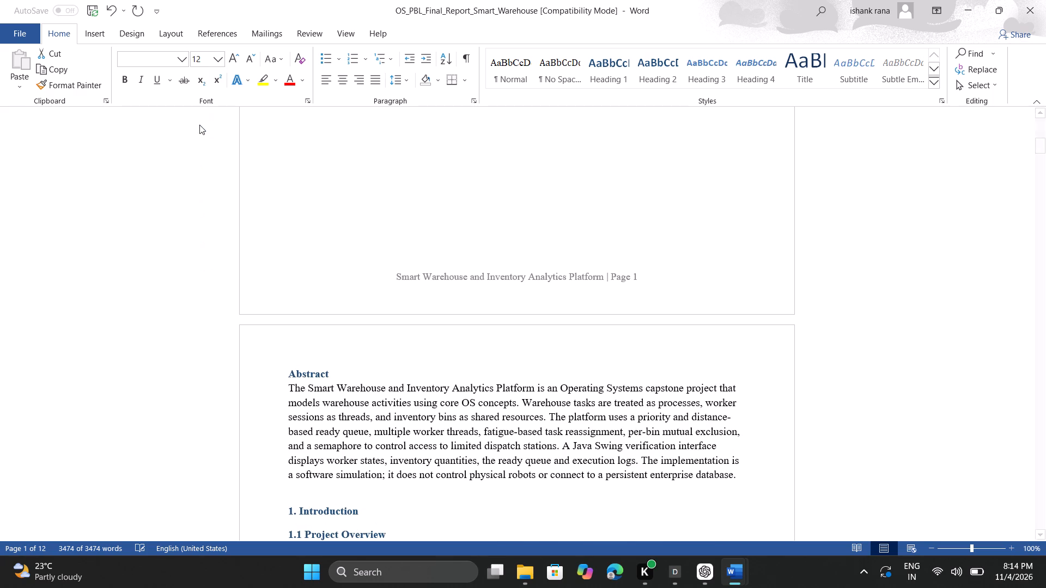
Set the line spacing of the entire report to 1.15 and deselect the text.
{"action": "left_click", "coordinate": [409, 81]}
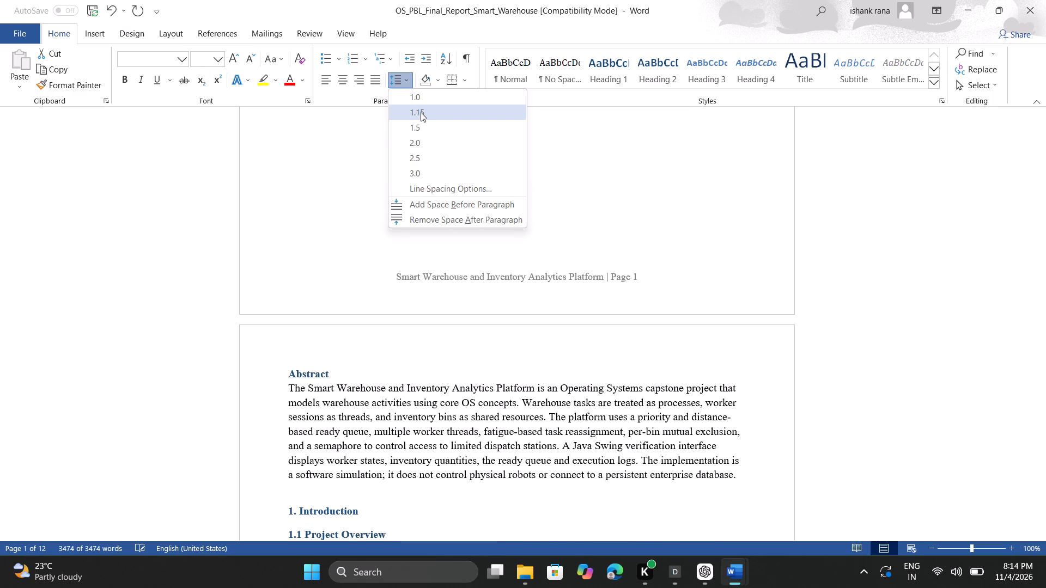
{"action": "left_click", "coordinate": [421, 112]}
{"action": "scroll", "coordinate": [342, 262], "scroll_direction": "down", "scroll_amount": 2}
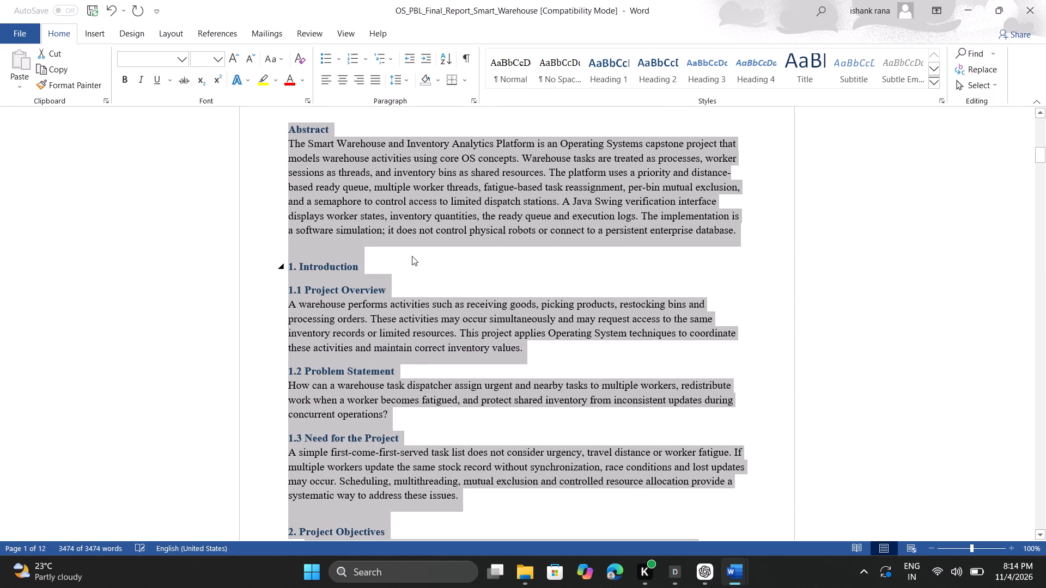
{"action": "left_click", "coordinate": [412, 256]}
Delete the "Smart Warehouse and Inventory Analytics Platform | Page" text from the report's page footer.
{"action": "scroll", "coordinate": [412, 256], "scroll_direction": "down", "scroll_amount": 4}
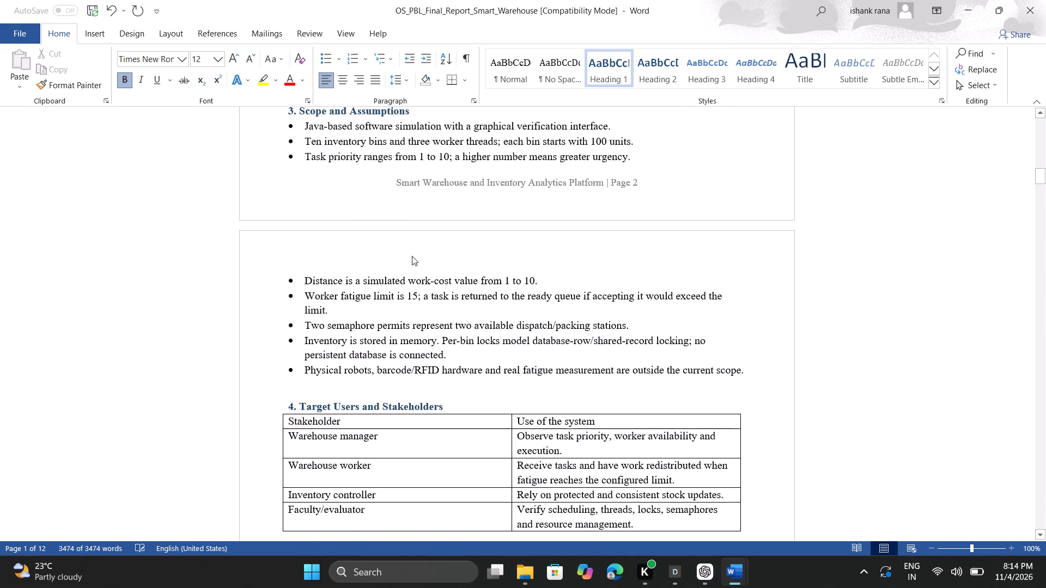
{"action": "double_click", "coordinate": [645, 125]}
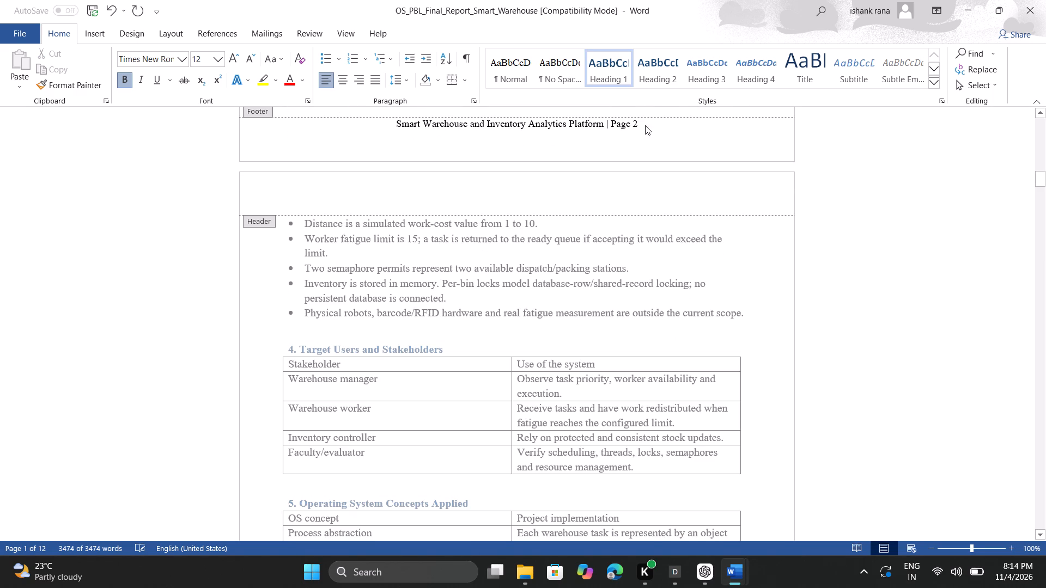
{"action": "left_click", "coordinate": [642, 124]}
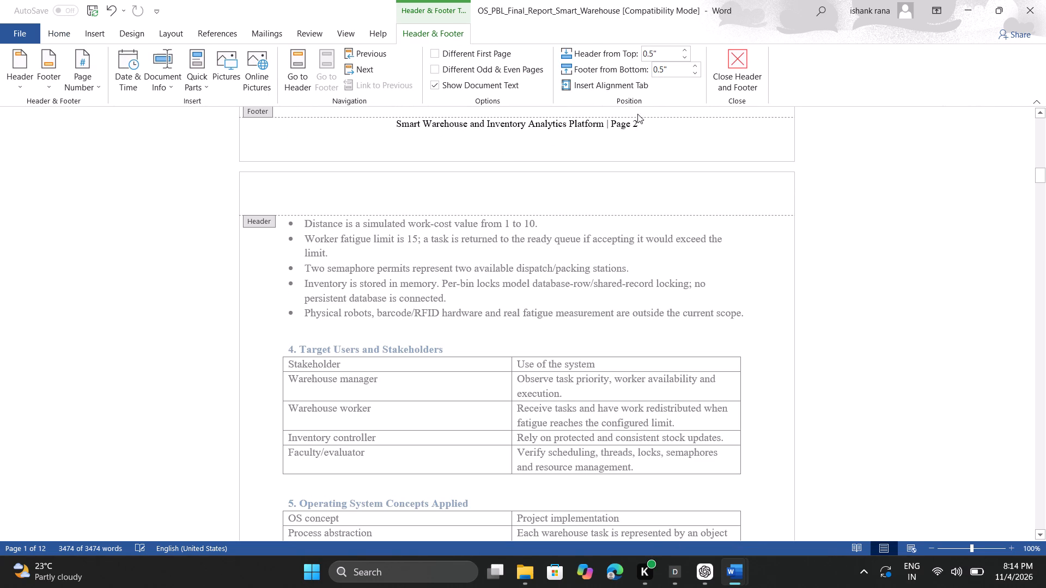
{"action": "left_click_drag", "start_coordinate": [638, 120], "coordinate": [365, 132]}
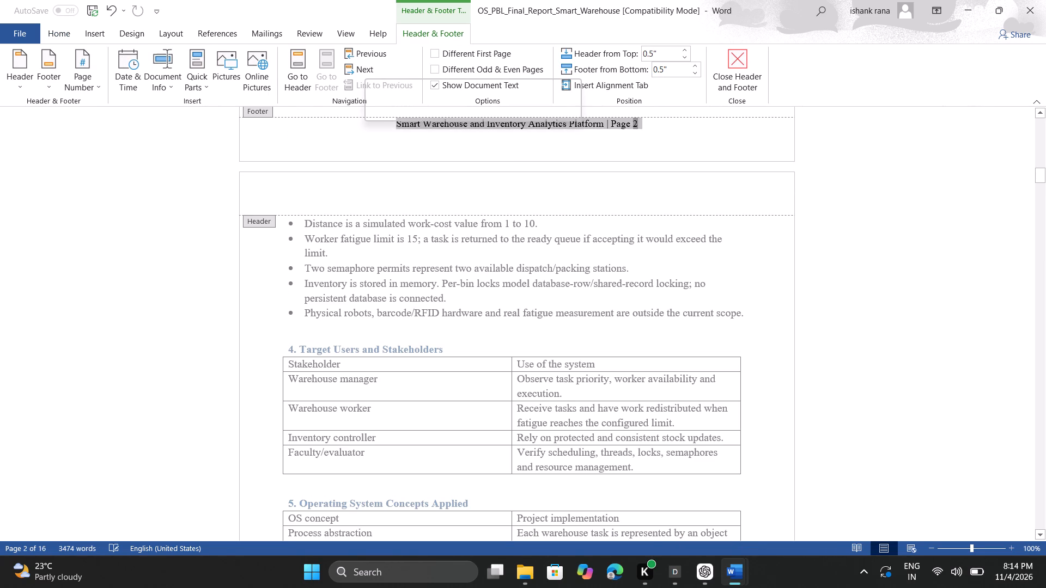
{"action": "key", "text": "BackSpace"}
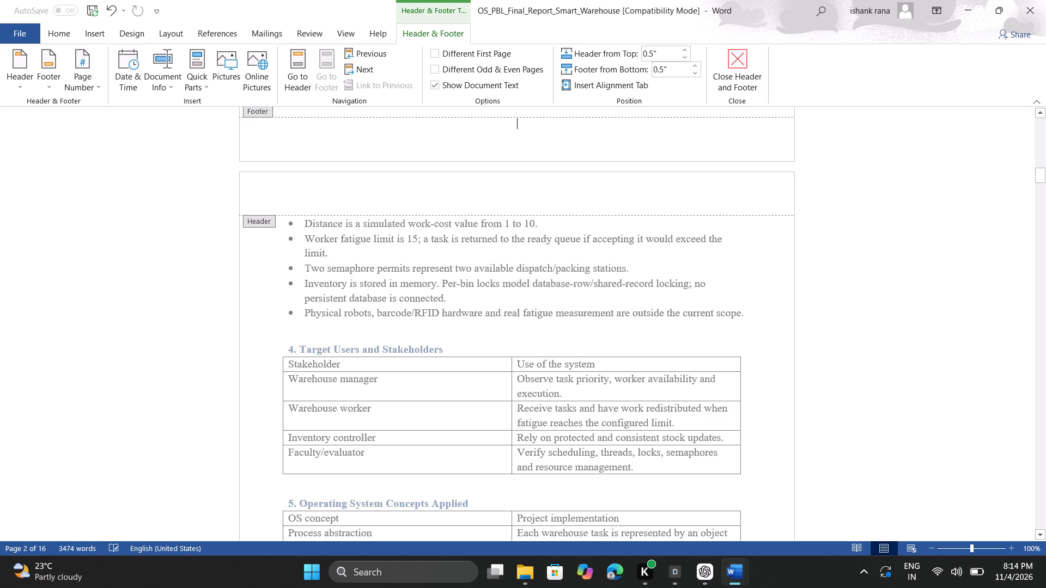
{"action": "left_click", "coordinate": [727, 255]}
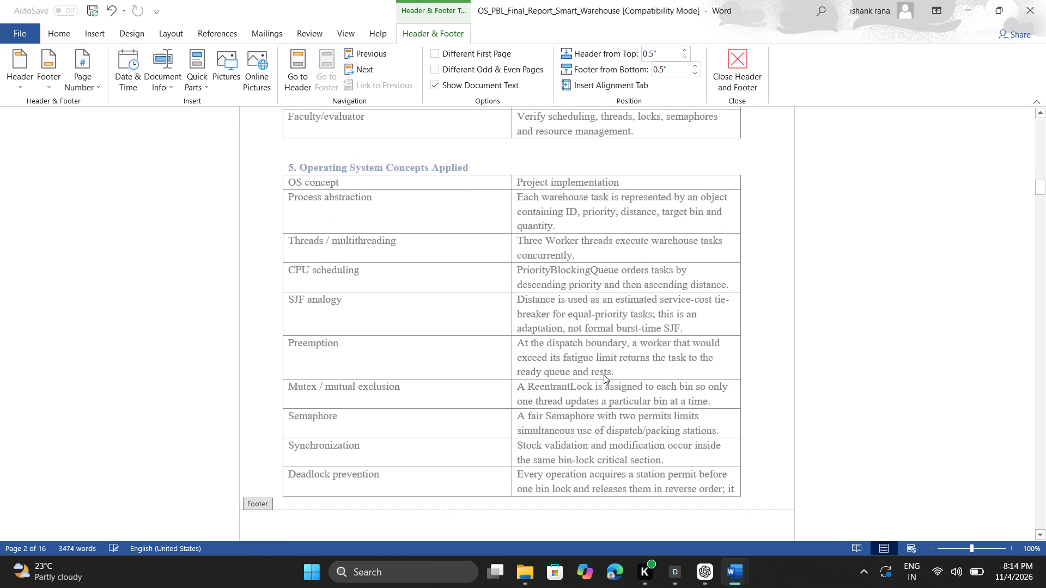
Close the page footer and review the report's pages from the concepts table through Appendix B and back to the cover.
{"action": "left_click", "coordinate": [756, 301]}
{"action": "double_click", "coordinate": [756, 301]}
{"action": "scroll", "coordinate": [604, 341], "scroll_direction": "down", "scroll_amount": 12}
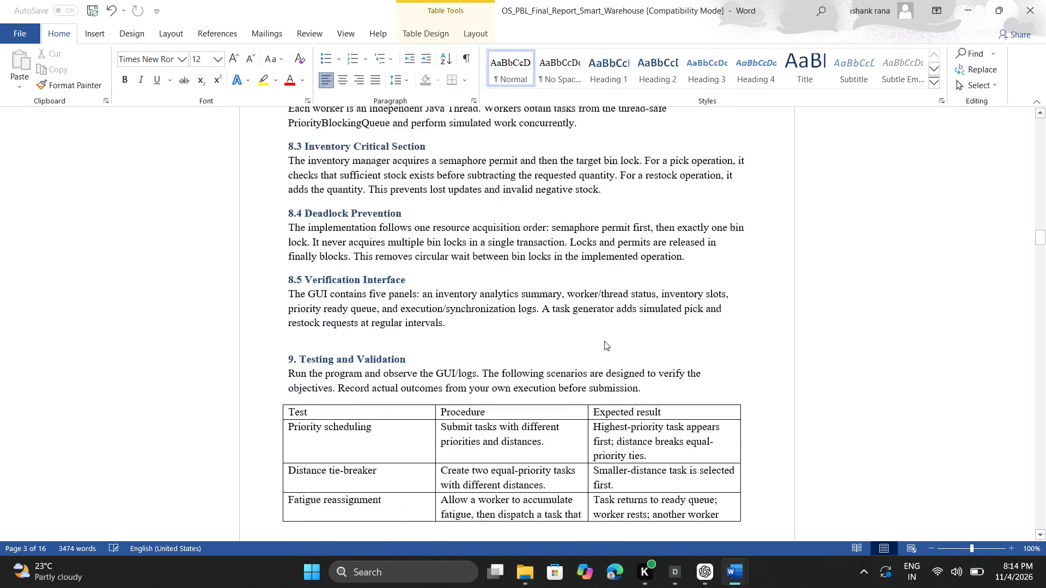
{"action": "scroll", "coordinate": [604, 341], "scroll_direction": "down", "scroll_amount": 17}
{"action": "scroll", "coordinate": [604, 341], "scroll_direction": "down", "scroll_amount": 4}
{"action": "scroll", "coordinate": [604, 341], "scroll_direction": "up", "scroll_amount": 4}
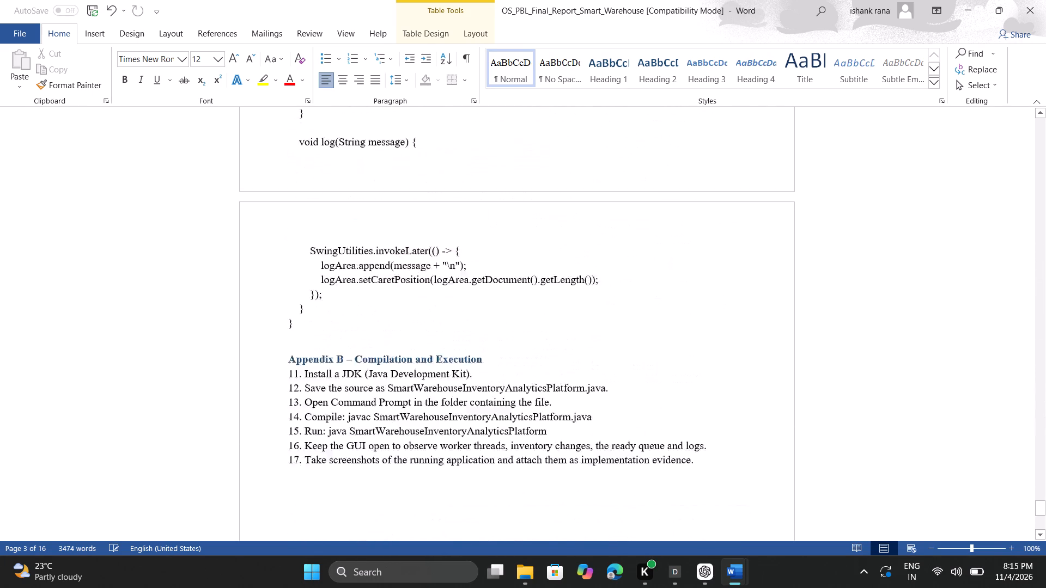
{"action": "scroll", "coordinate": [604, 341], "scroll_direction": "up", "scroll_amount": 2}
{"action": "scroll", "coordinate": [604, 341], "scroll_direction": "up", "scroll_amount": 20}
{"action": "scroll", "coordinate": [604, 341], "scroll_direction": "up", "scroll_amount": 9}
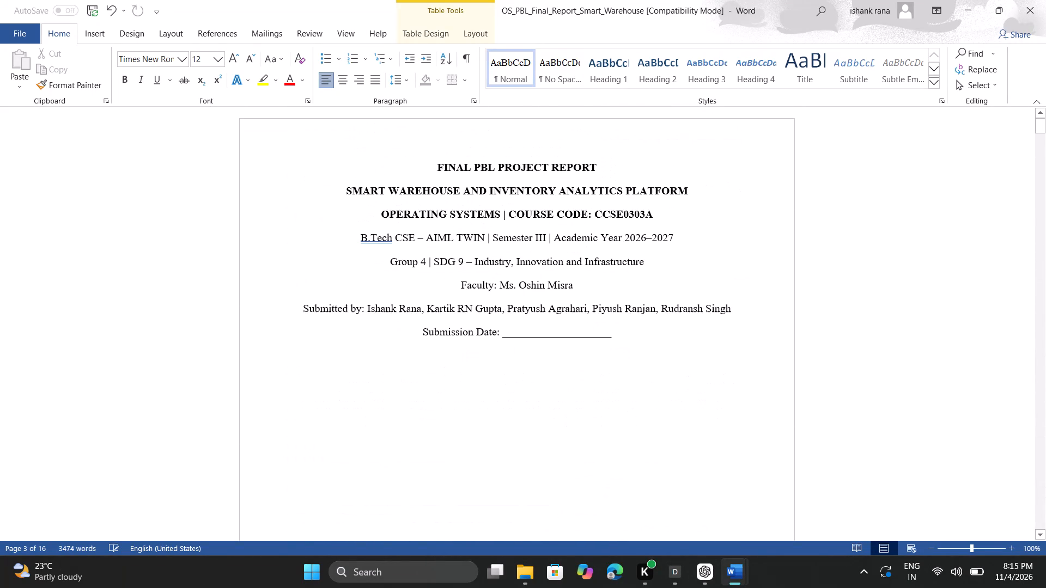
Delete all the cover page text, from "FINAL PBL PROJECT REPORT" through the "Submission Date" line.
{"action": "left_click_drag", "start_coordinate": [626, 337], "coordinate": [354, 117]}
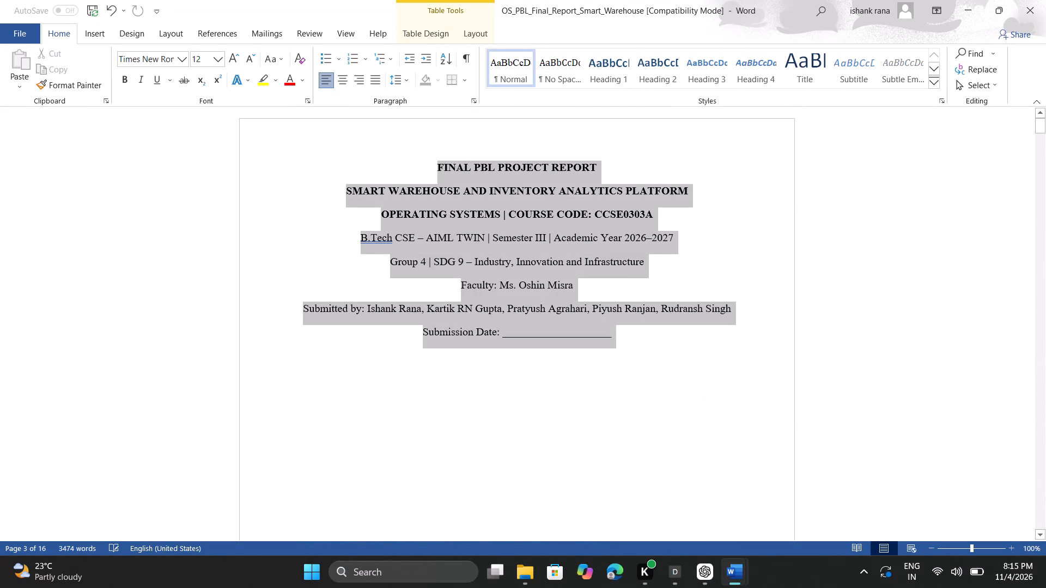
{"action": "key", "text": "BackSpace"}
Change the font color of the entire report, including its blue headings, to black.
{"action": "scroll", "coordinate": [354, 117], "scroll_direction": "down", "scroll_amount": 4}
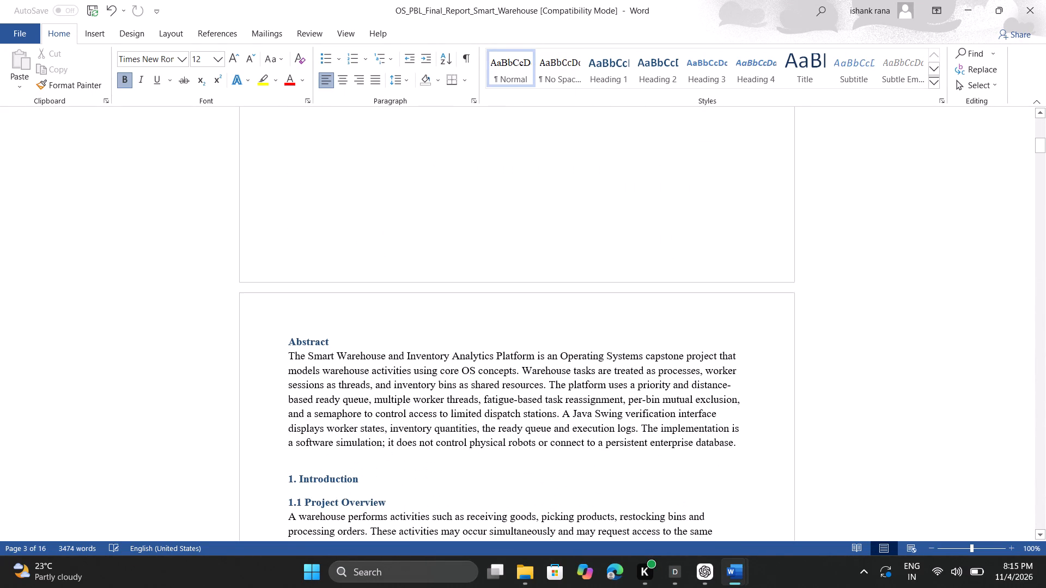
{"action": "left_click_drag", "start_coordinate": [337, 341], "coordinate": [293, 350]}
{"action": "key", "text": "ctrl+a"}
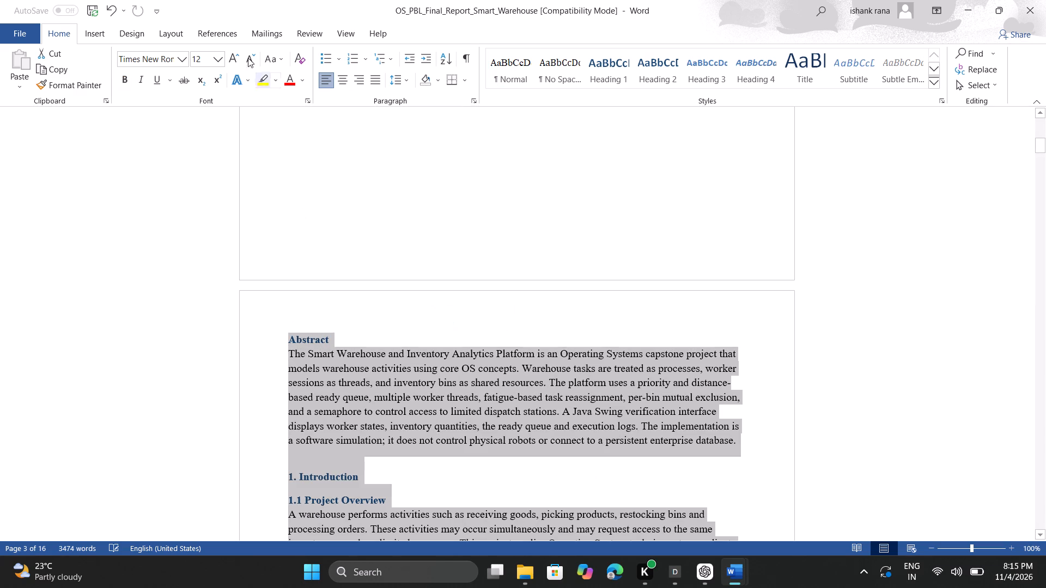
{"action": "left_click", "coordinate": [300, 82]}
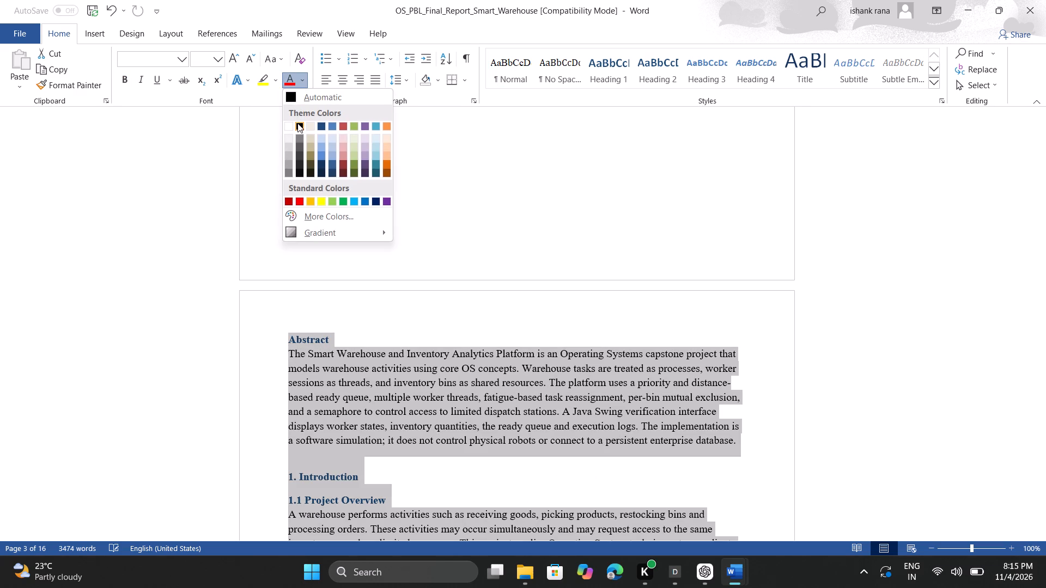
{"action": "left_click", "coordinate": [298, 124]}
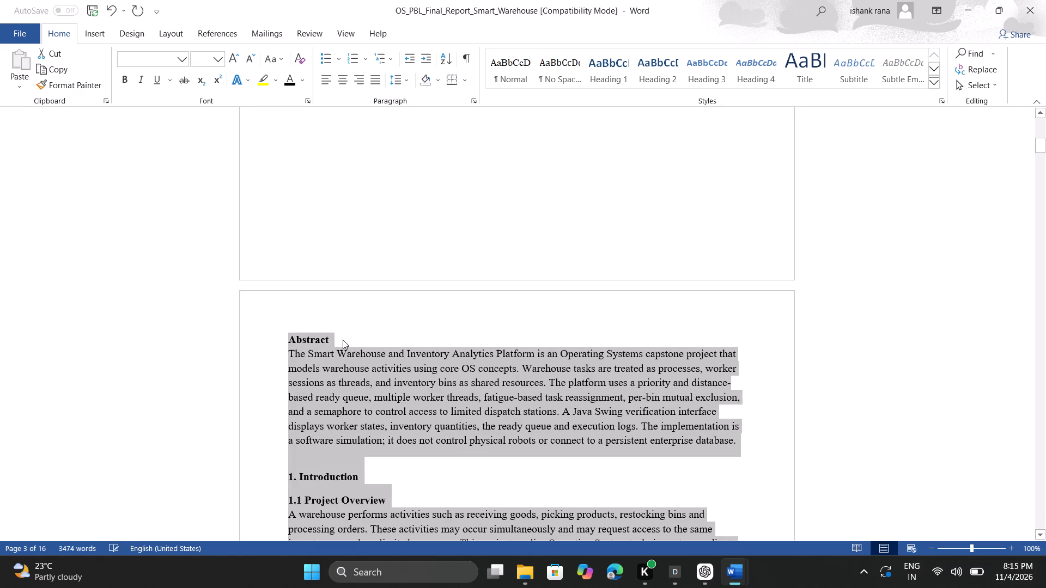
Set the "Abstract" heading to font size 14.
{"action": "left_click", "coordinate": [343, 340]}
{"action": "left_click_drag", "start_coordinate": [343, 340], "coordinate": [270, 334]}
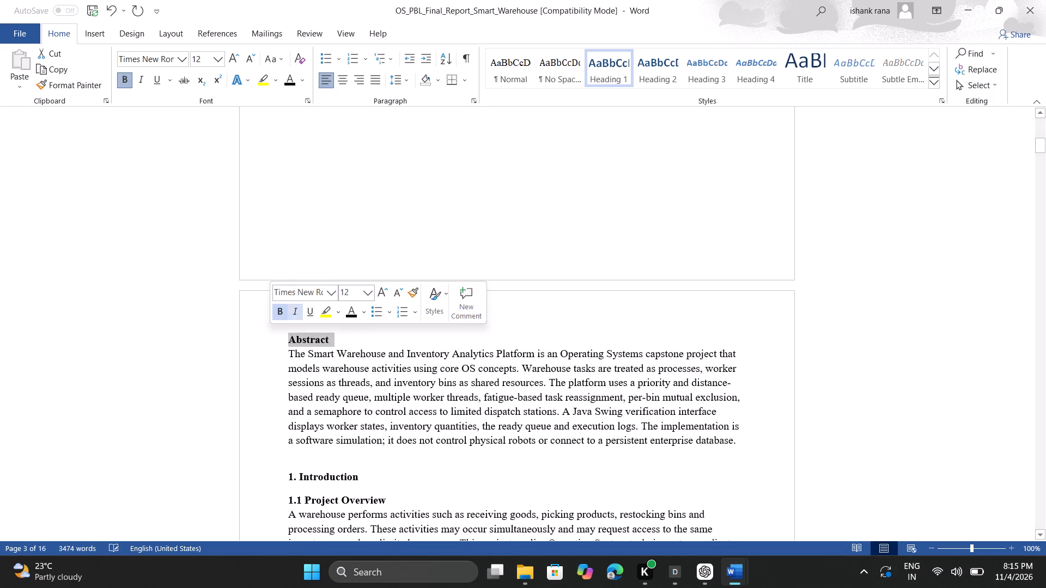
{"action": "left_click", "coordinate": [358, 296]}
{"action": "type", "text": "14"}
{"action": "key", "text": "Return"}
Set the "1. Introduction" heading to font size 14.
{"action": "scroll", "coordinate": [358, 296], "scroll_direction": "down", "scroll_amount": 3}
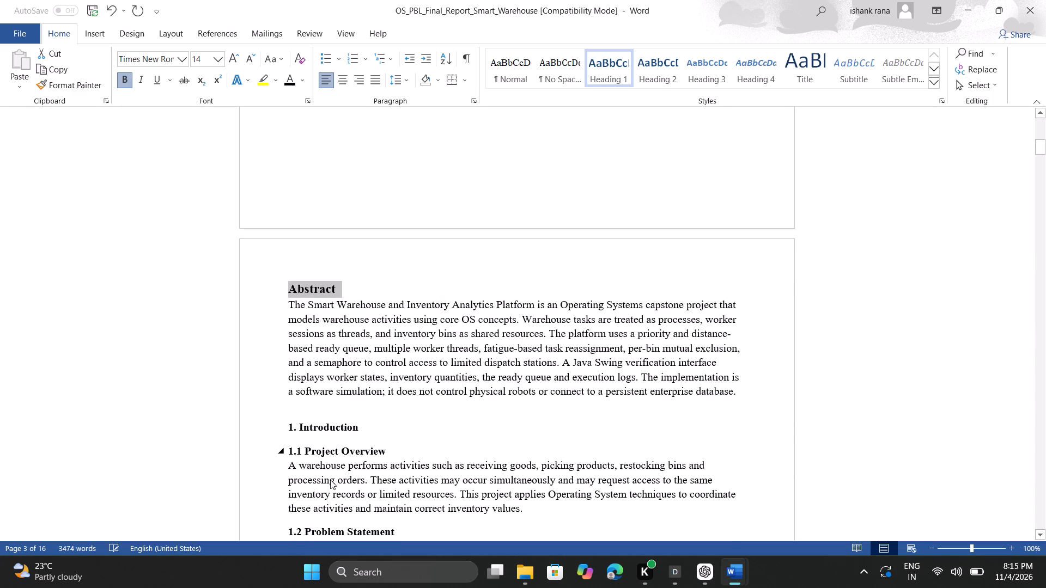
{"action": "left_click_drag", "start_coordinate": [375, 428], "coordinate": [263, 419]}
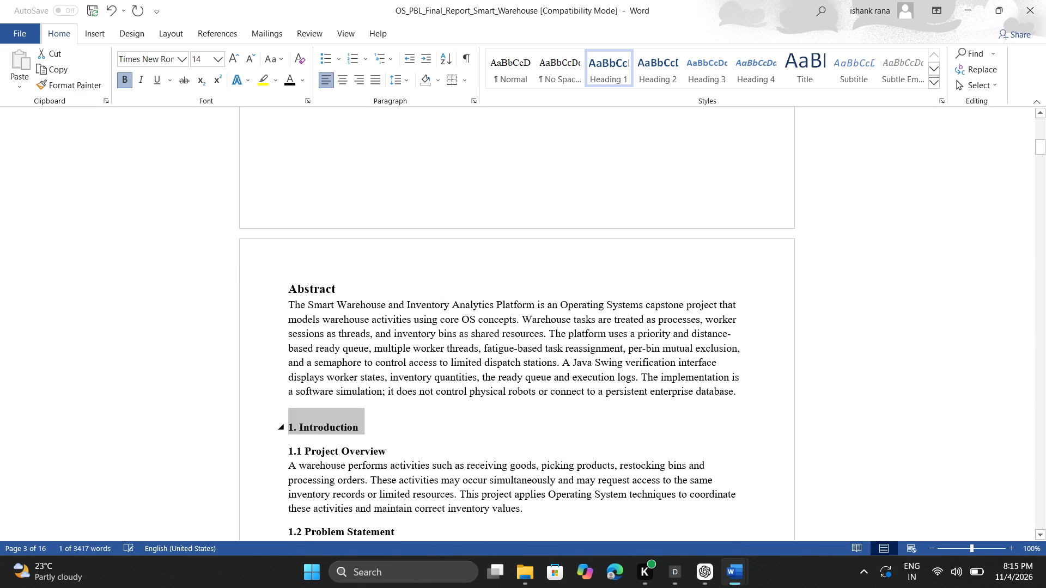
{"action": "left_click_drag", "start_coordinate": [263, 419], "coordinate": [254, 422]}
{"action": "left_click", "coordinate": [337, 379]}
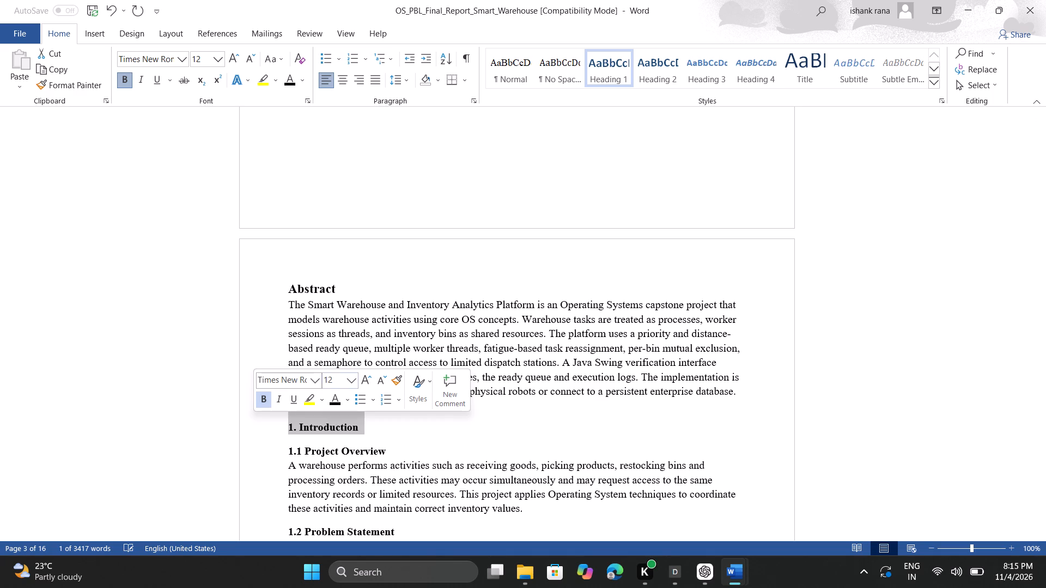
{"action": "type", "text": "14"}
{"action": "key", "text": "Return"}
Set the "2. Project Objectives" heading to font size 14.
{"action": "scroll", "coordinate": [337, 379], "scroll_direction": "down", "scroll_amount": 2}
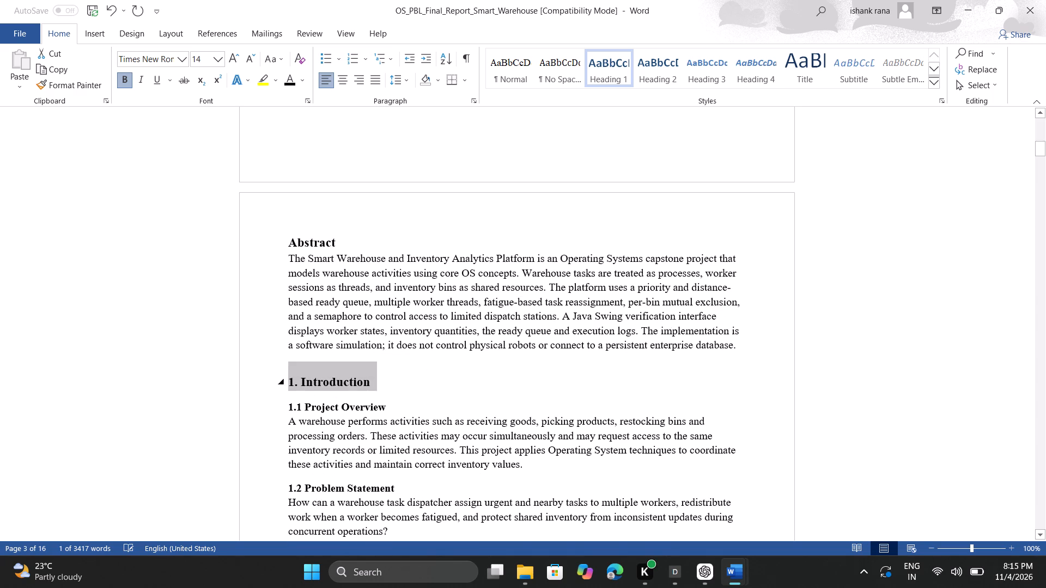
{"action": "scroll", "coordinate": [337, 379], "scroll_direction": "down", "scroll_amount": 6}
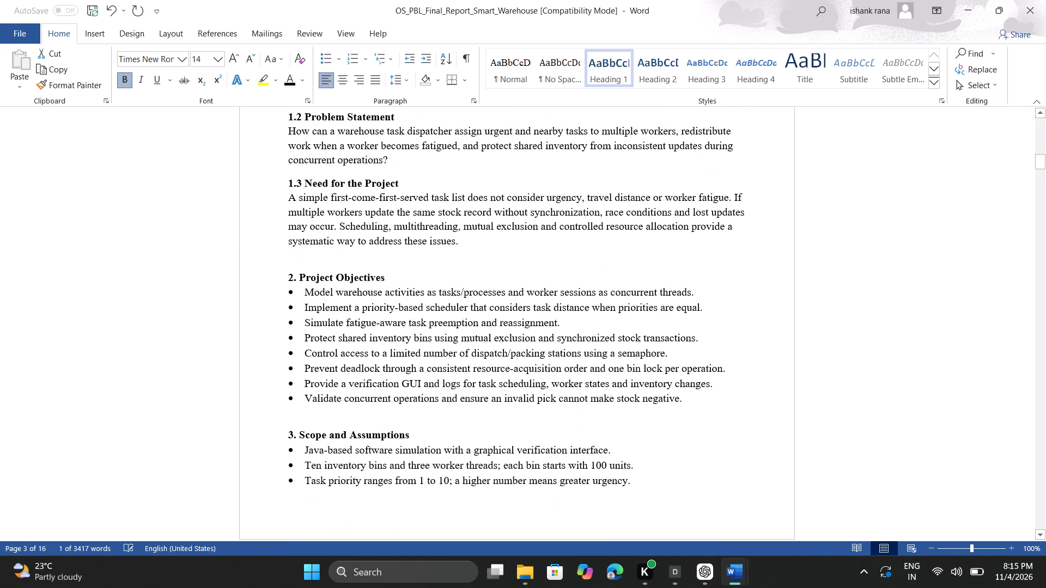
{"action": "left_click_drag", "start_coordinate": [393, 281], "coordinate": [284, 279]}
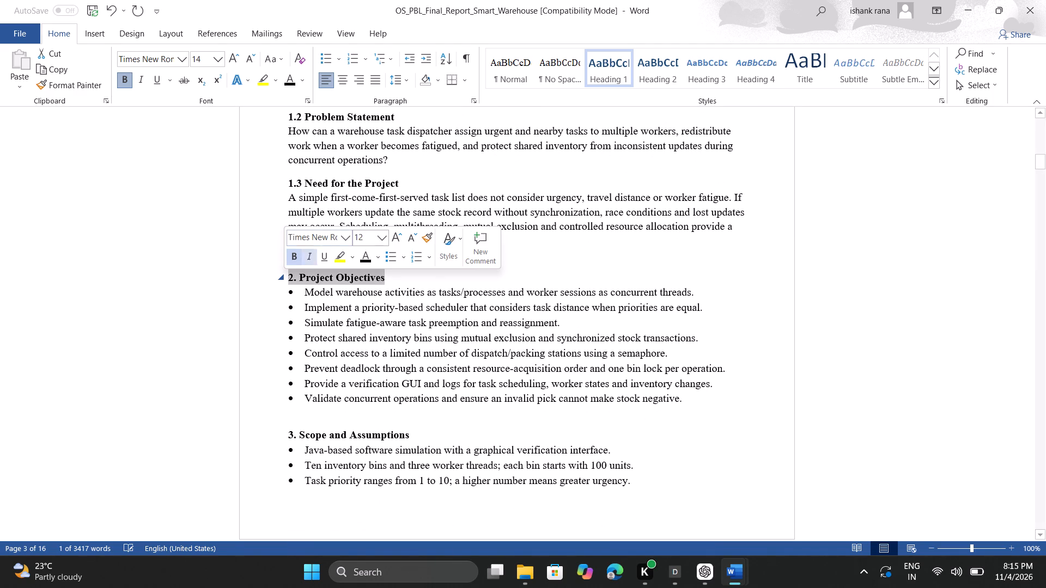
{"action": "left_click", "coordinate": [361, 235]}
{"action": "type", "text": "14"}
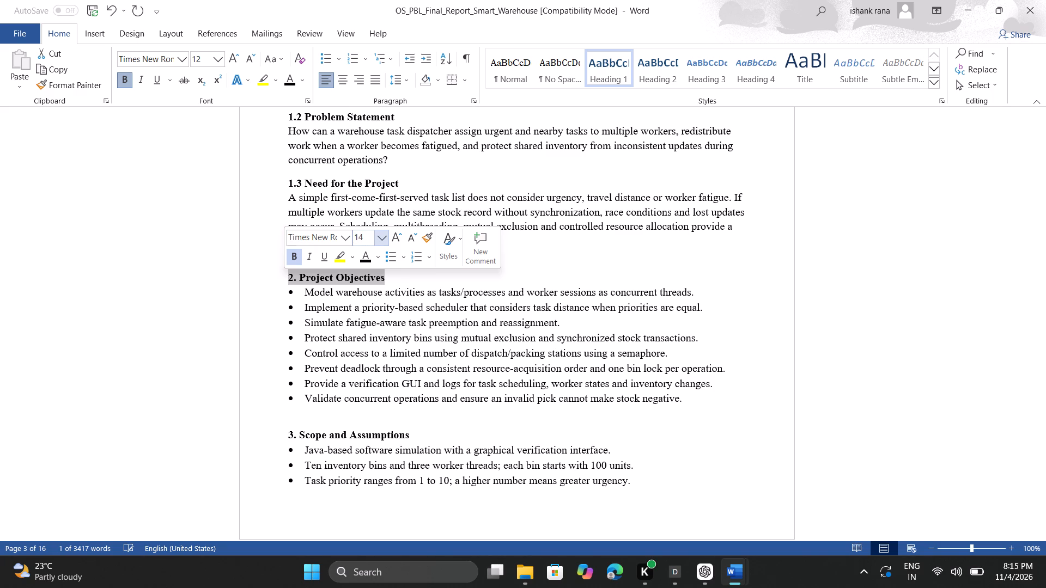
{"action": "key", "text": "Return"}
Set the "3. Scope and Assumptions" heading to font size 14.
{"action": "scroll", "coordinate": [357, 298], "scroll_direction": "down", "scroll_amount": 2}
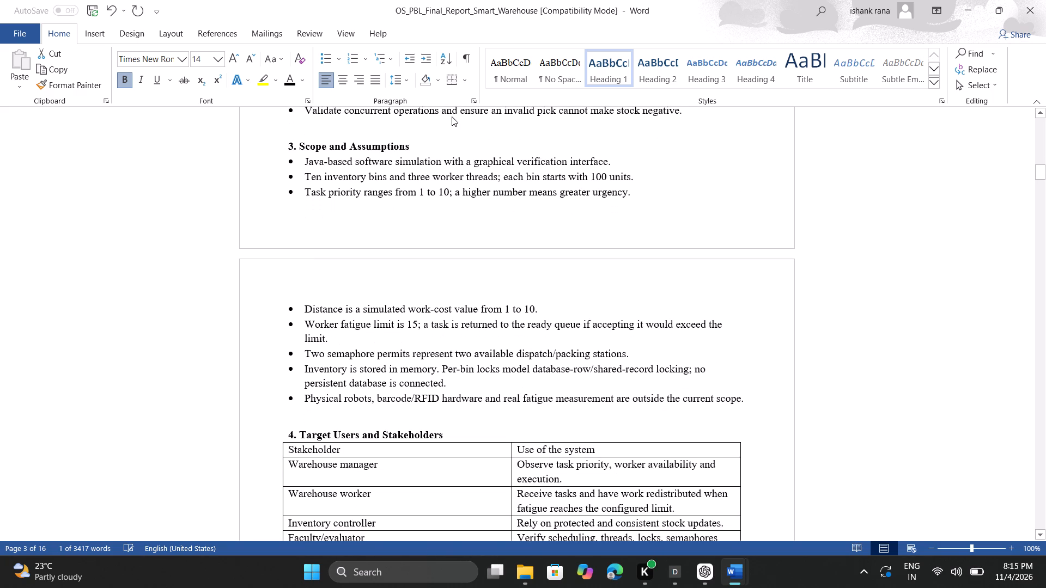
{"action": "left_click_drag", "start_coordinate": [423, 149], "coordinate": [272, 149]}
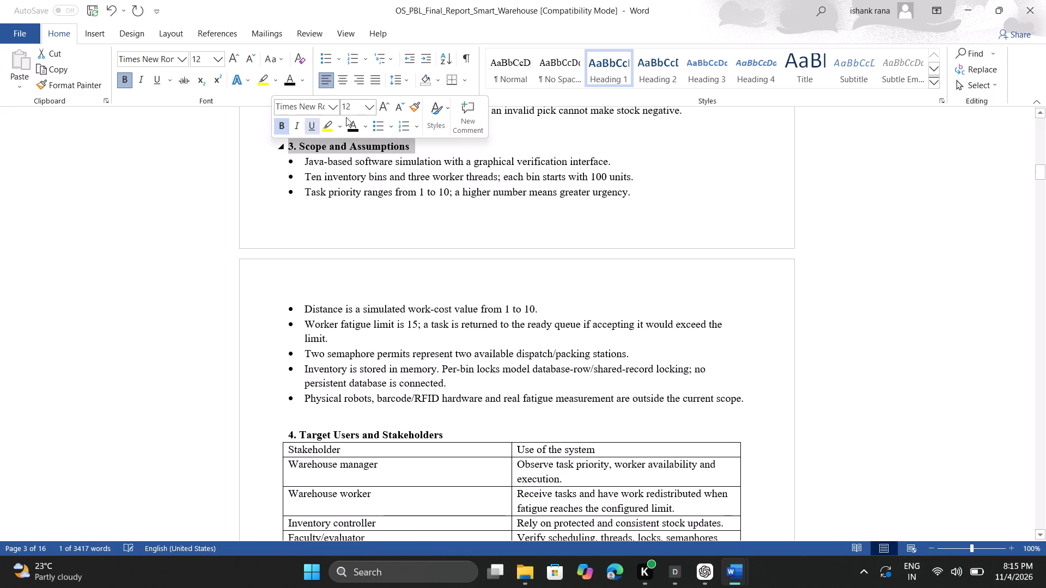
{"action": "left_click", "coordinate": [358, 109]}
{"action": "type", "text": "14"}
{"action": "key", "text": "Return"}
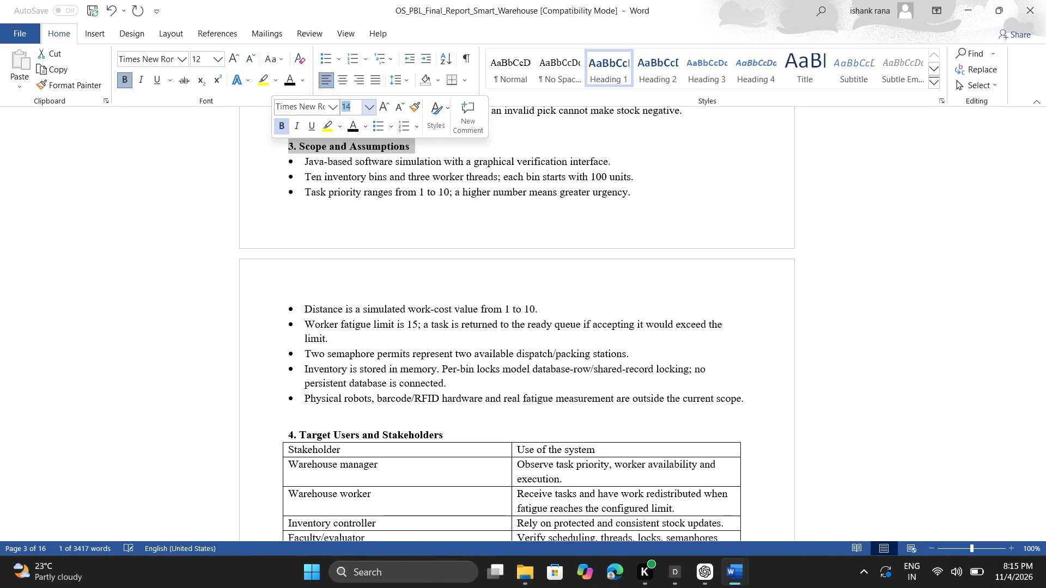
Set the "4. Target Users and Stakeholders" heading to font size 14.
{"action": "scroll", "coordinate": [356, 150], "scroll_direction": "down", "scroll_amount": 3}
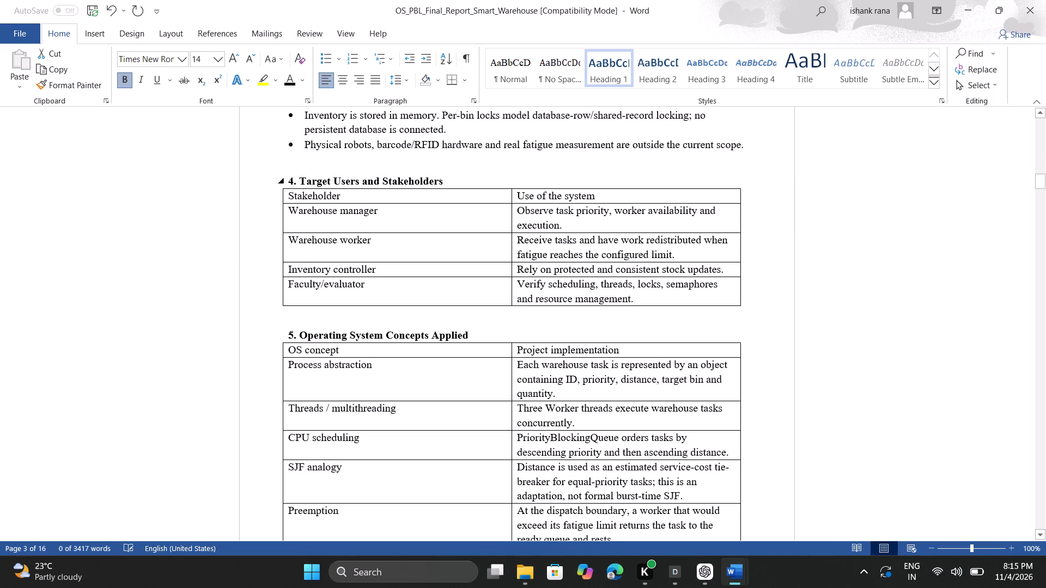
{"action": "left_click_drag", "start_coordinate": [447, 178], "coordinate": [267, 180]}
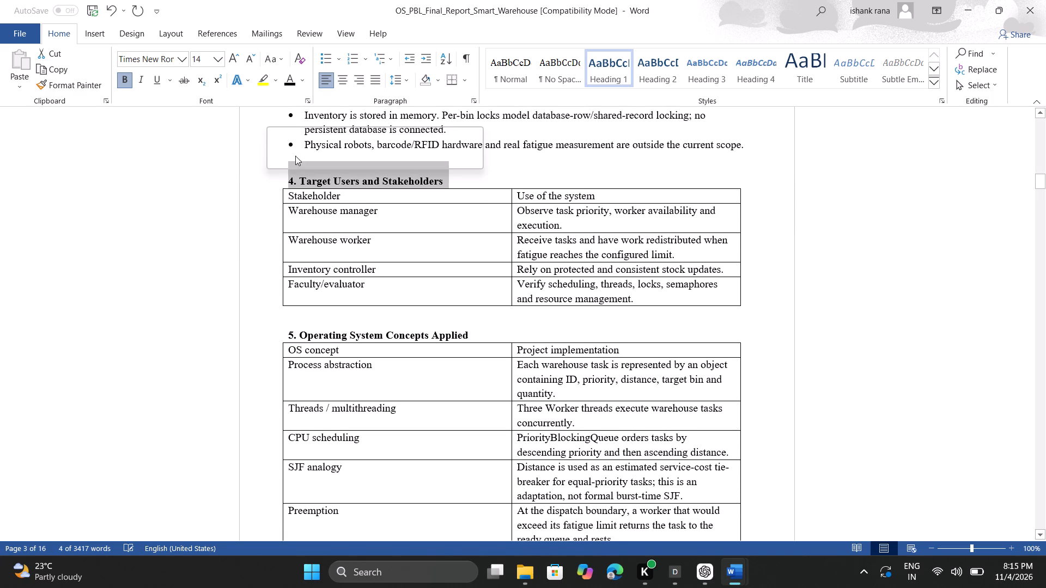
{"action": "left_click", "coordinate": [351, 133]}
{"action": "type", "text": "14"}
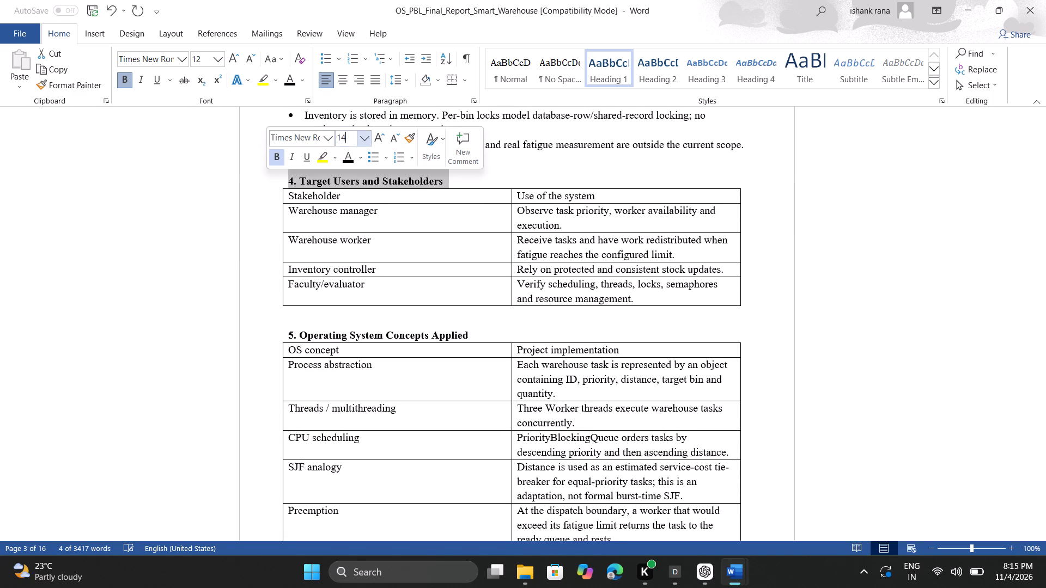
{"action": "key", "text": "Return"}
Set the "5. Operating System Concepts Applied" heading to font size 14.
{"action": "scroll", "coordinate": [341, 291], "scroll_direction": "down", "scroll_amount": 2}
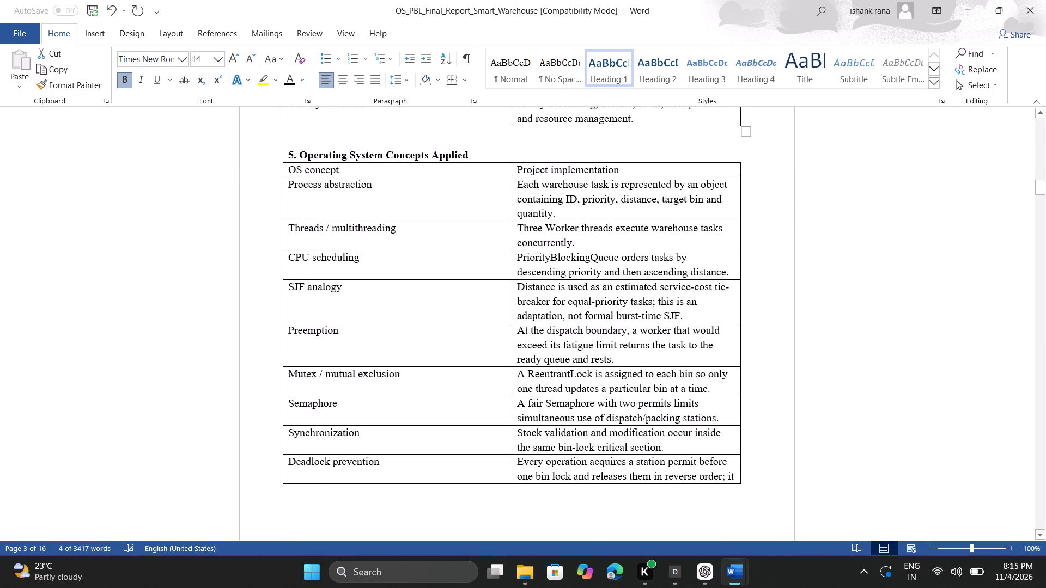
{"action": "left_click_drag", "start_coordinate": [477, 151], "coordinate": [288, 156]}
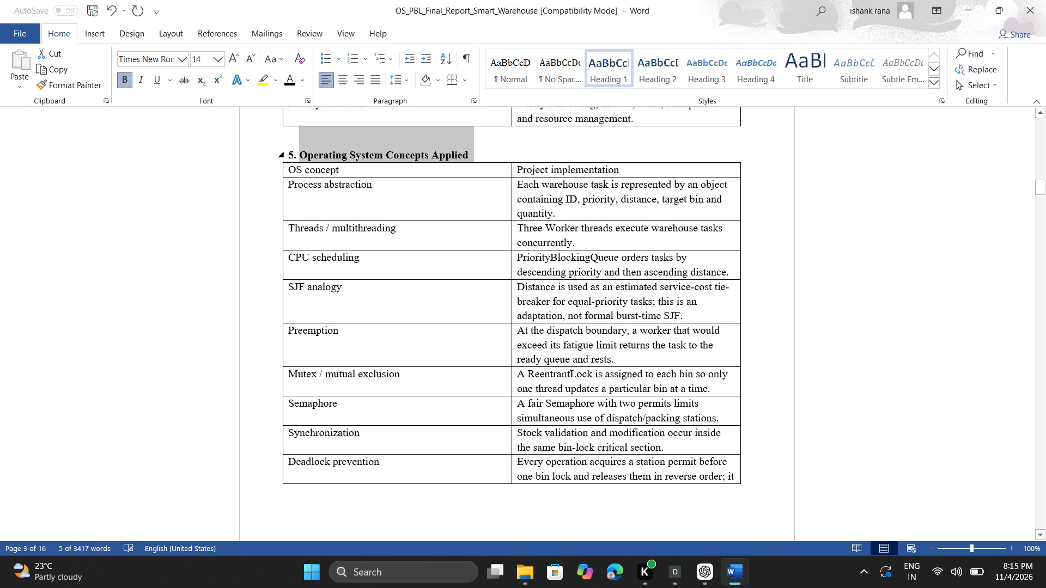
{"action": "left_click_drag", "start_coordinate": [288, 156], "coordinate": [285, 156]}
{"action": "left_click", "coordinate": [366, 114]}
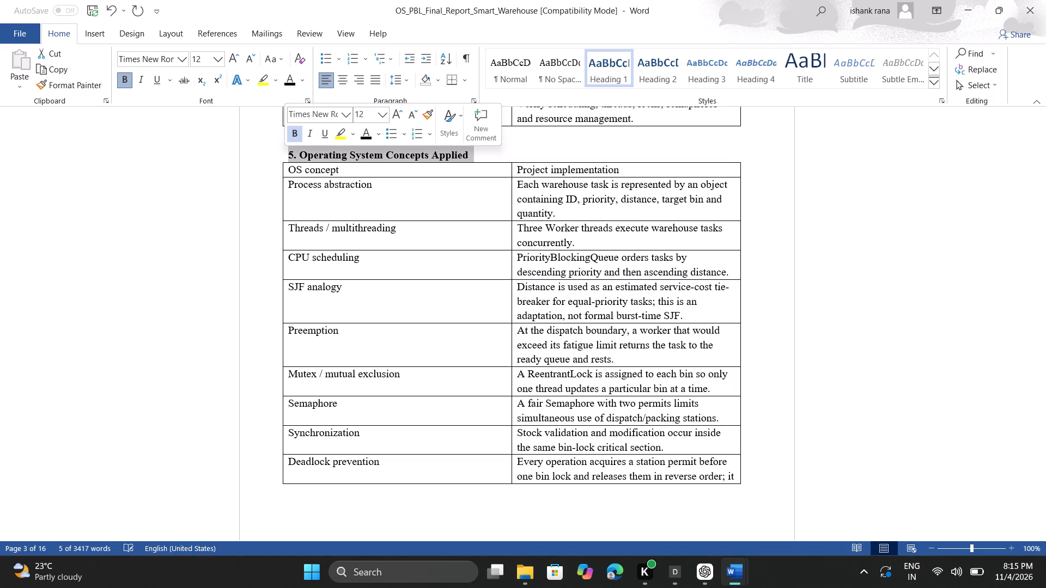
{"action": "type", "text": "14"}
{"action": "key", "text": "Return"}
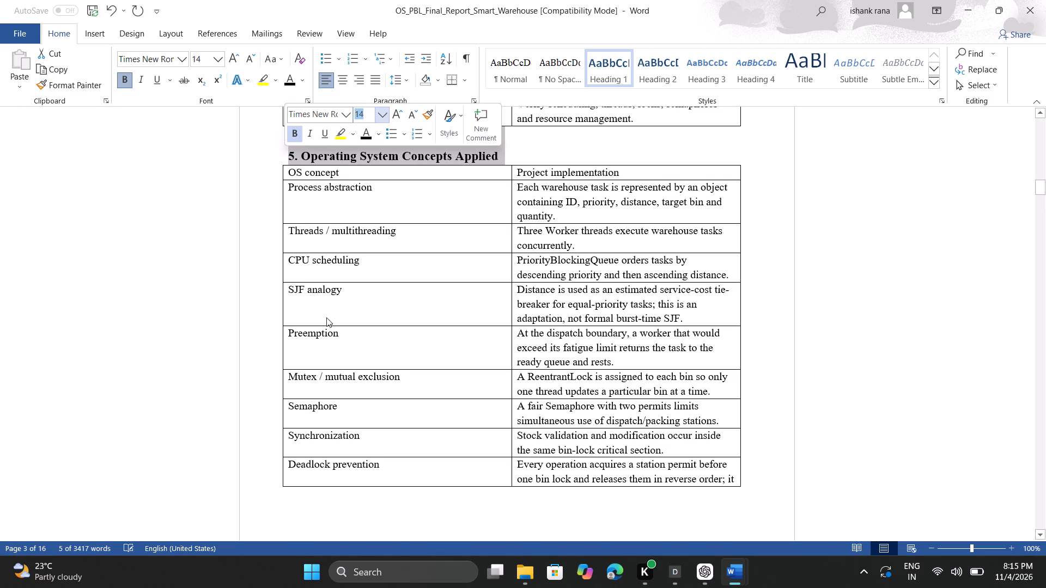
Set the "6. System Architecture and Modules" heading to font size 14.
{"action": "scroll", "coordinate": [326, 317], "scroll_direction": "down", "scroll_amount": 3}
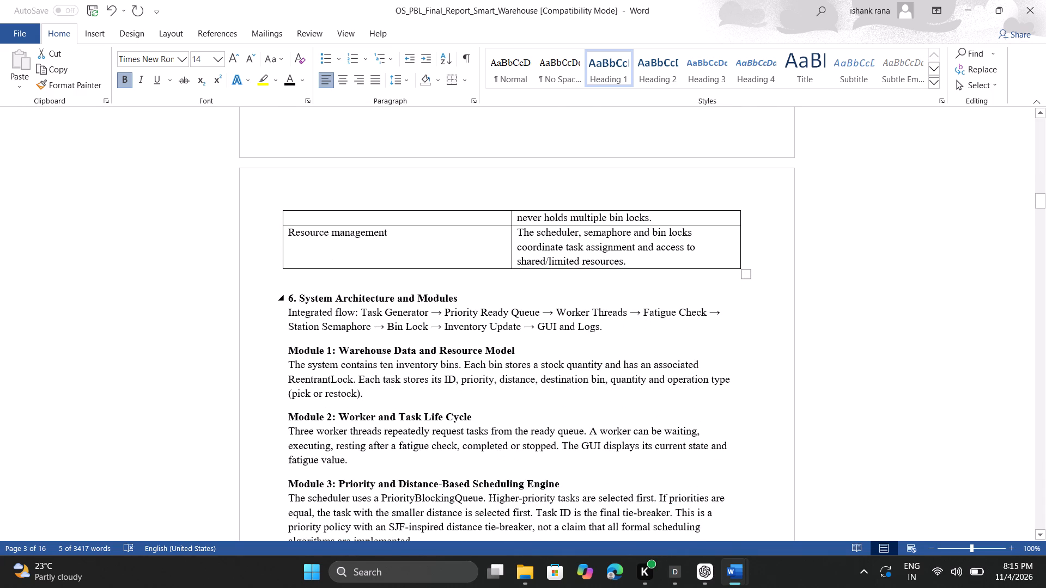
{"action": "left_click_drag", "start_coordinate": [464, 299], "coordinate": [266, 297]}
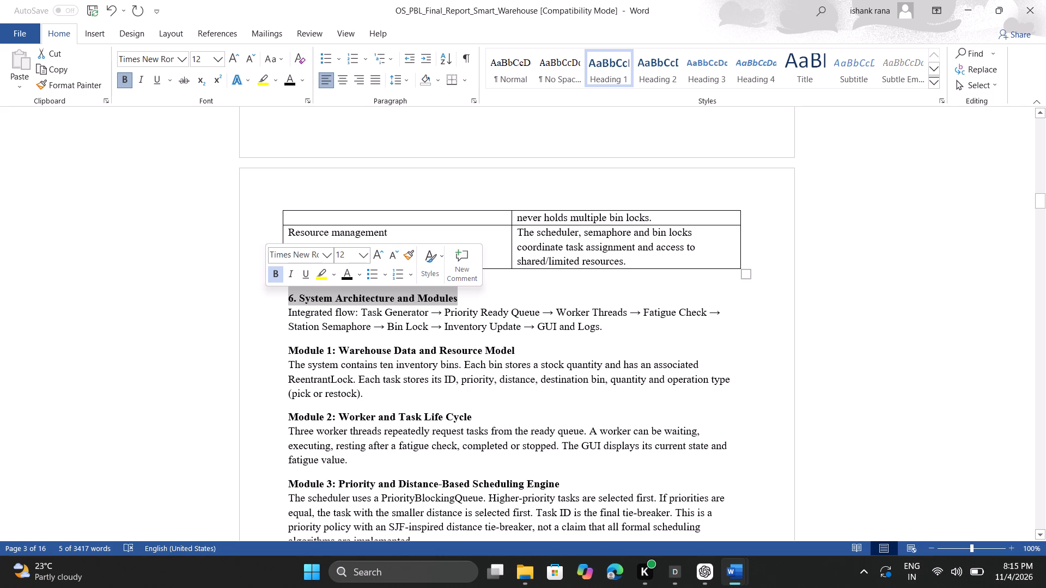
{"action": "left_click", "coordinate": [354, 248]}
{"action": "left_click", "coordinate": [354, 253]}
{"action": "type", "text": "14"}
{"action": "key", "text": "Return"}
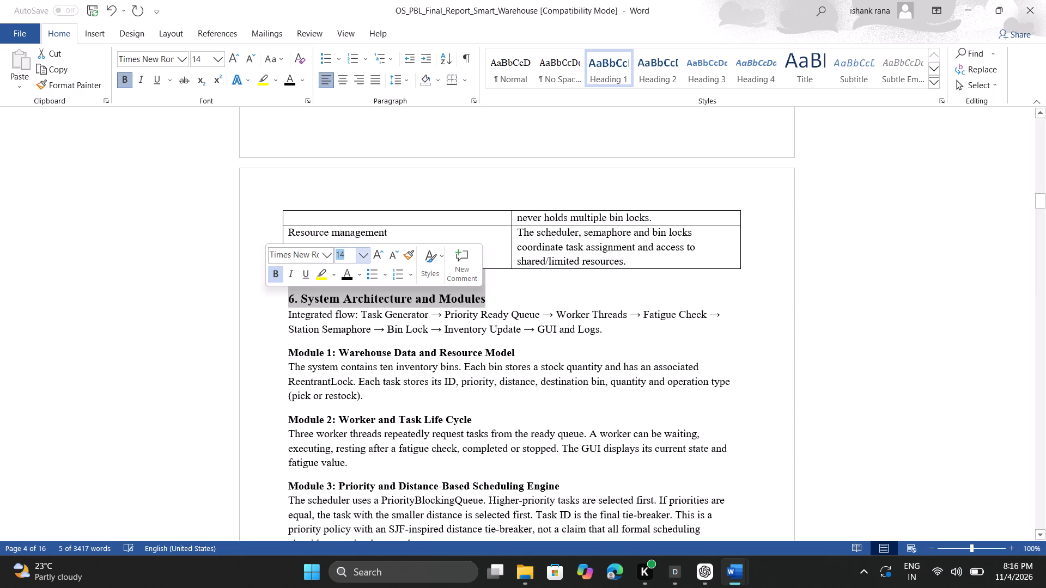
Set the "7. Methodology" heading to font size 14.
{"action": "scroll", "coordinate": [464, 381], "scroll_direction": "down", "scroll_amount": 2}
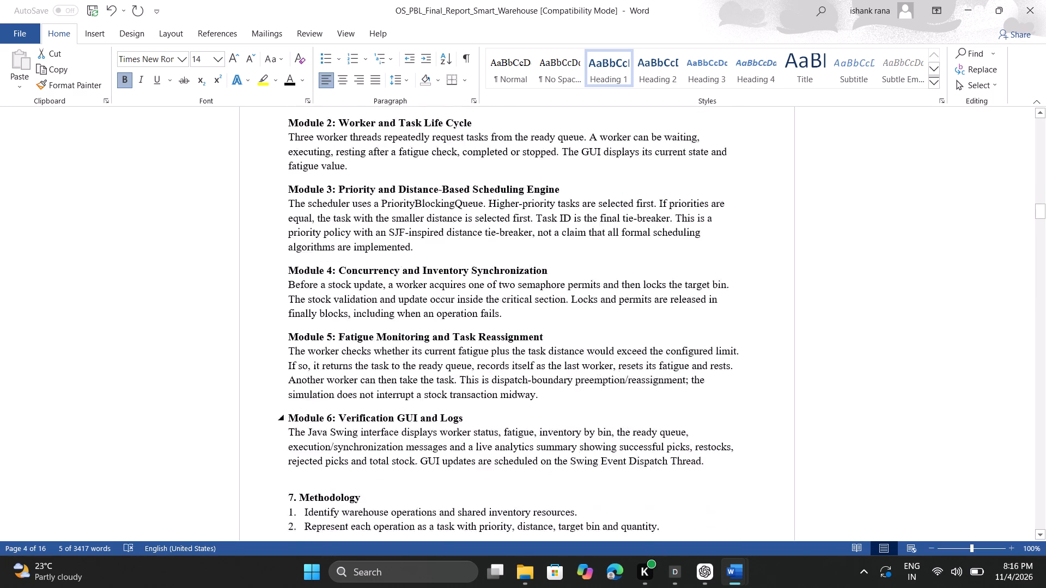
{"action": "scroll", "coordinate": [464, 381], "scroll_direction": "down", "scroll_amount": 1}
{"action": "left_click_drag", "start_coordinate": [396, 407], "coordinate": [283, 408]}
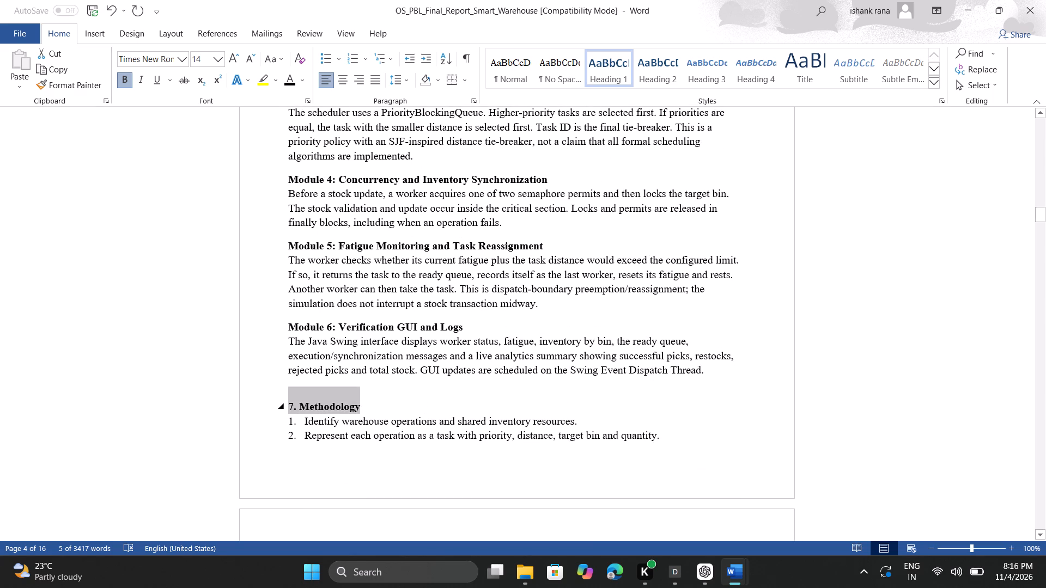
{"action": "left_click_drag", "start_coordinate": [283, 408], "coordinate": [284, 404]}
{"action": "left_click", "coordinate": [368, 360]}
{"action": "type", "text": "14"}
{"action": "key", "text": "Return"}
Set the "8. Implementation Details" heading to font size 14.
{"action": "scroll", "coordinate": [369, 364], "scroll_direction": "down", "scroll_amount": 4}
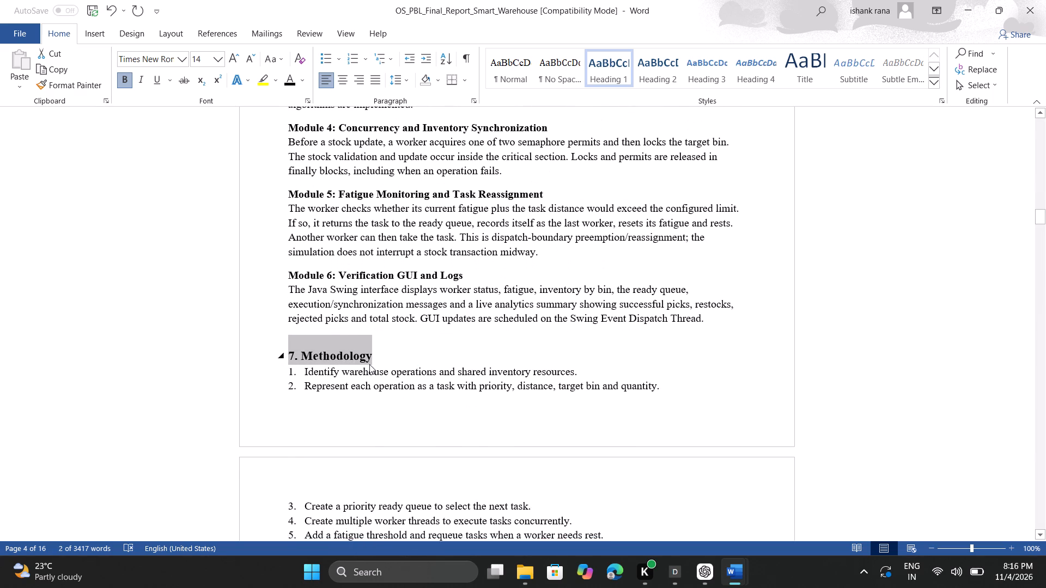
{"action": "scroll", "coordinate": [369, 364], "scroll_direction": "down", "scroll_amount": 3}
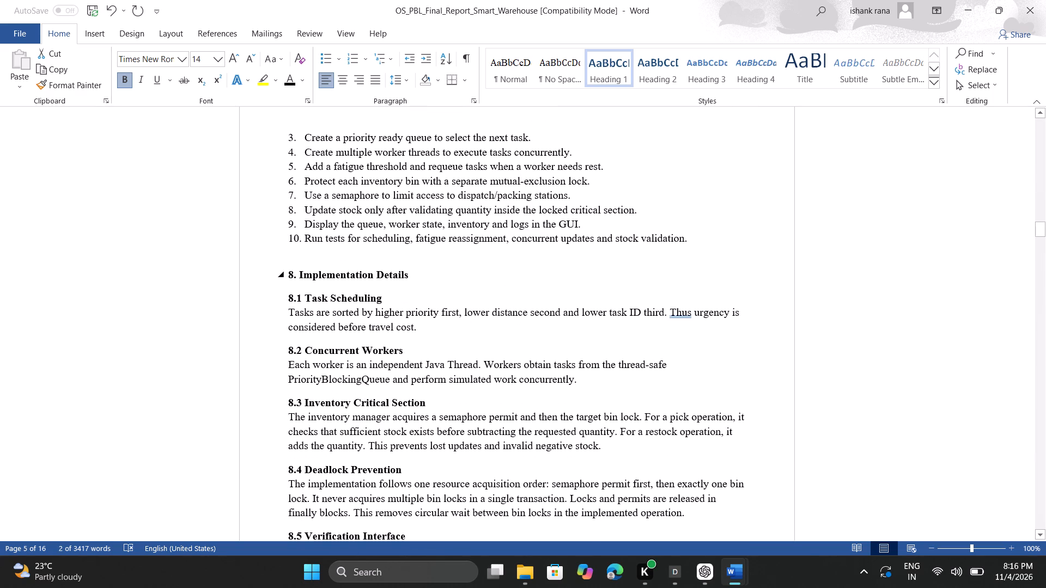
{"action": "left_click_drag", "start_coordinate": [417, 268], "coordinate": [312, 257]}
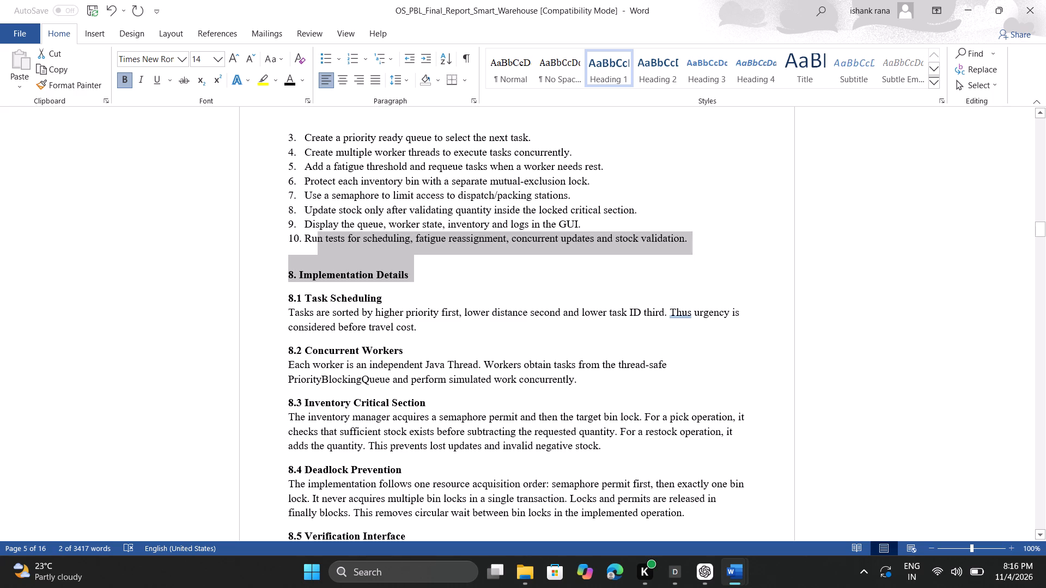
{"action": "left_click_drag", "start_coordinate": [312, 257], "coordinate": [286, 267]}
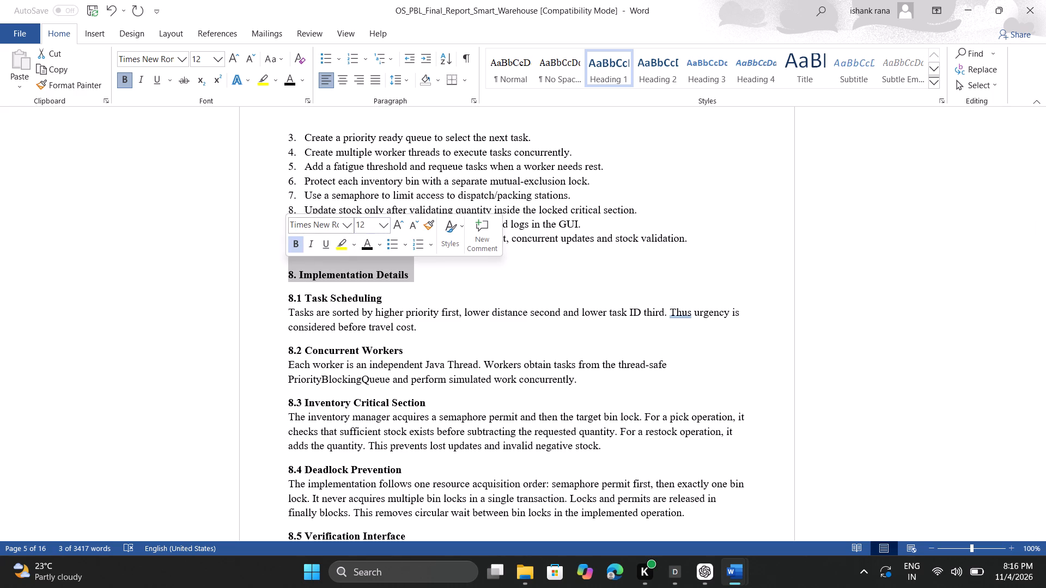
{"action": "left_click", "coordinate": [373, 228]}
{"action": "type", "text": "14"}
{"action": "key", "text": "Return"}
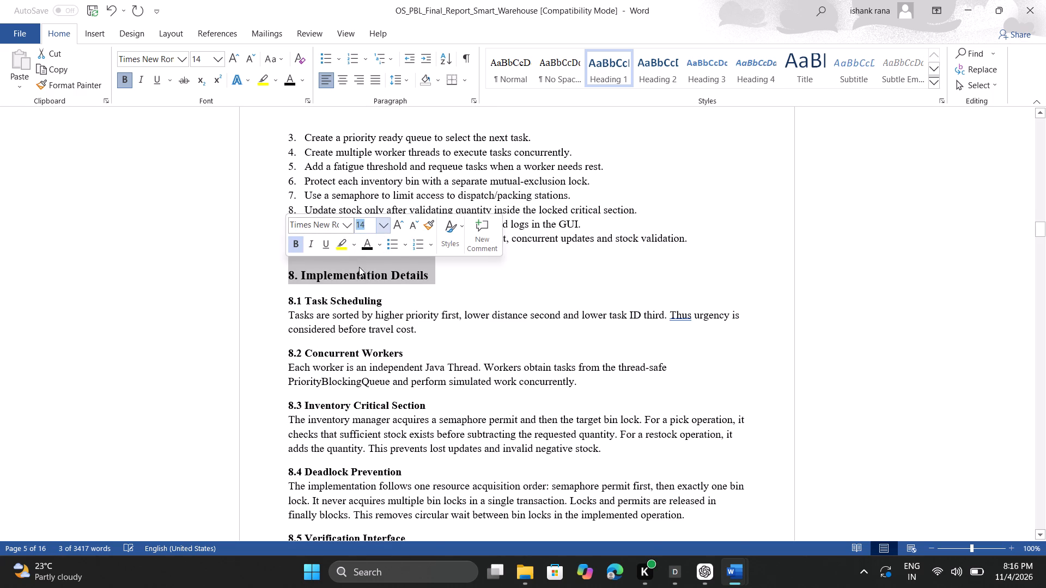
Set the "9. Testing and Validation" heading to font size 14.
{"action": "scroll", "coordinate": [359, 267], "scroll_direction": "down", "scroll_amount": 3}
{"action": "left_click_drag", "start_coordinate": [408, 275], "coordinate": [311, 280]}
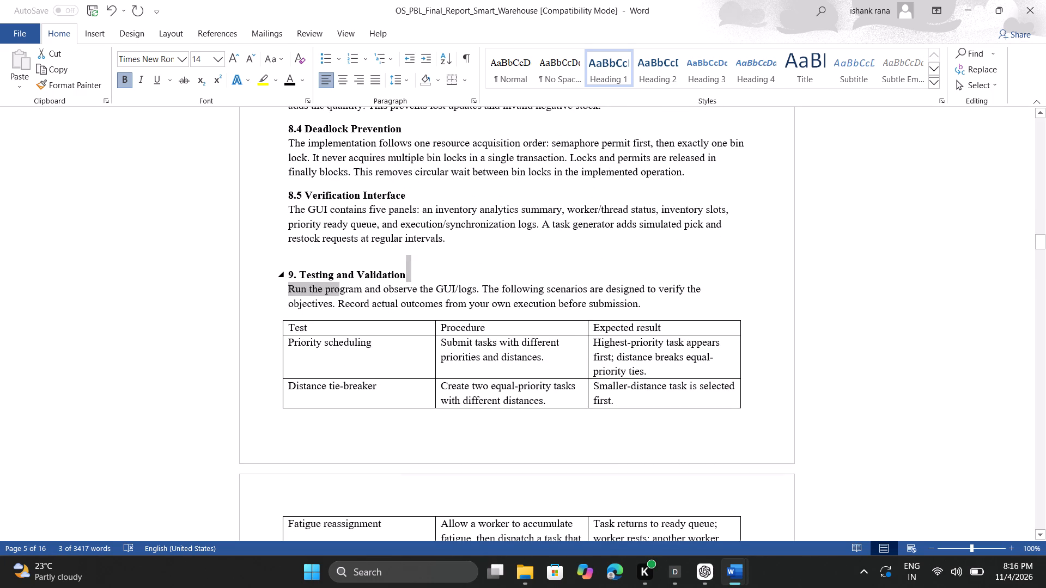
{"action": "left_click_drag", "start_coordinate": [311, 280], "coordinate": [271, 274]}
{"action": "left_click", "coordinate": [354, 232]}
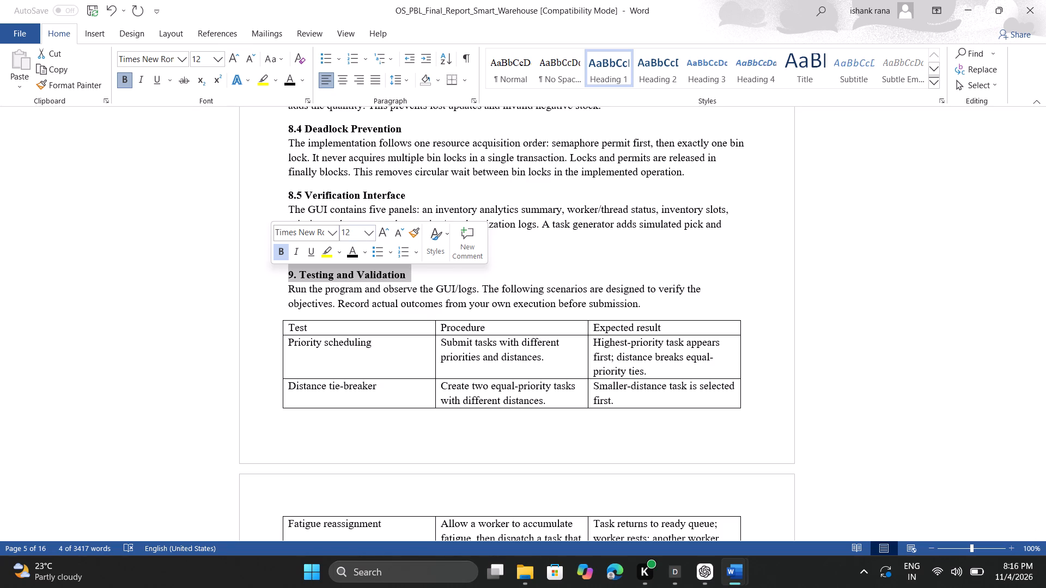
{"action": "type", "text": "14"}
{"action": "key", "text": "Return"}
Set the "10. Results and Observations" heading to font size 14.
{"action": "scroll", "coordinate": [346, 348], "scroll_direction": "down", "scroll_amount": 1}
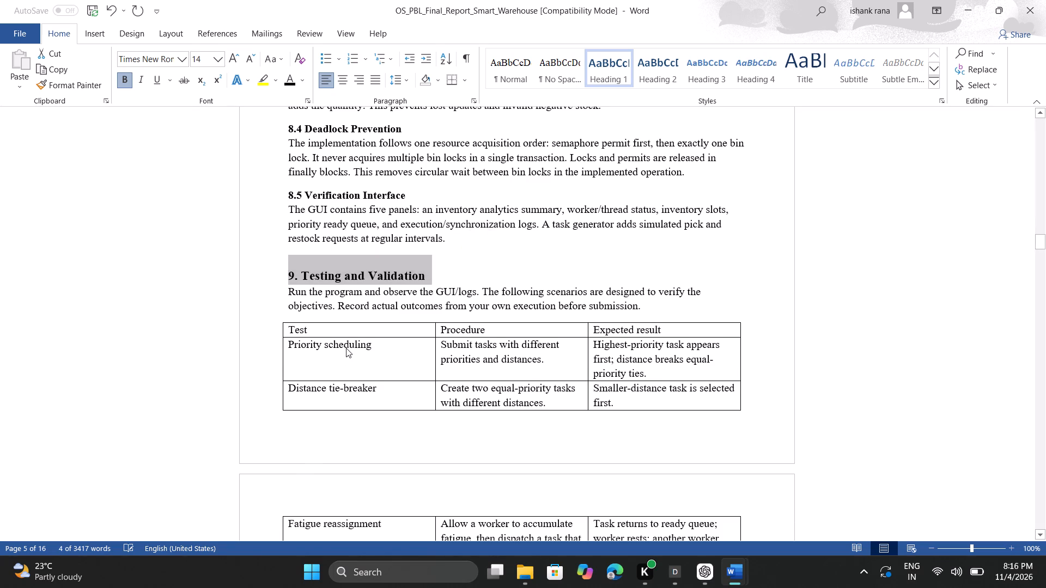
{"action": "scroll", "coordinate": [346, 348], "scroll_direction": "down", "scroll_amount": 3}
{"action": "left_click_drag", "start_coordinate": [428, 395], "coordinate": [274, 399]}
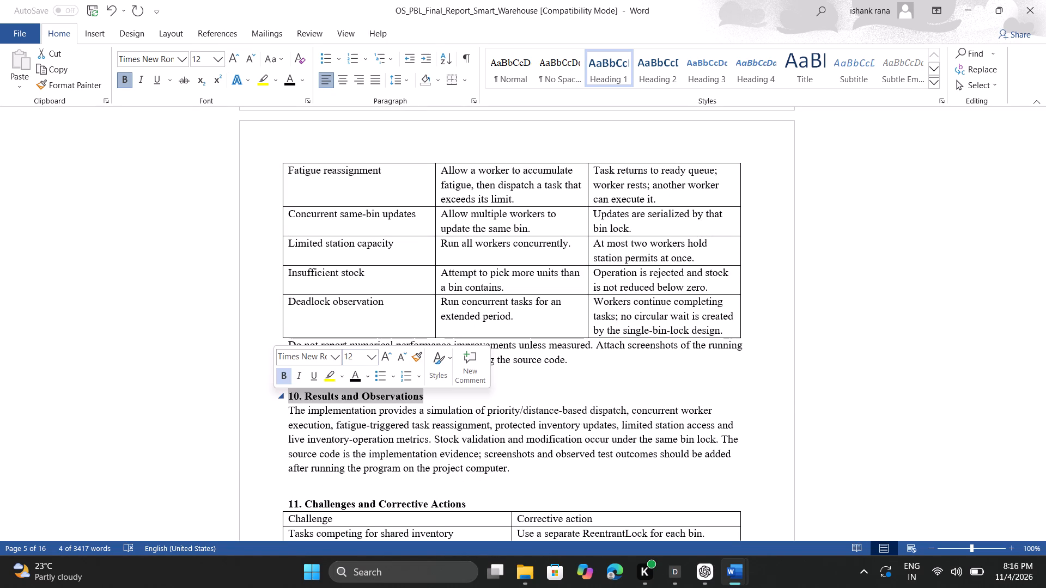
{"action": "left_click", "coordinate": [360, 355]}
{"action": "type", "text": "14"}
{"action": "key", "text": "Return"}
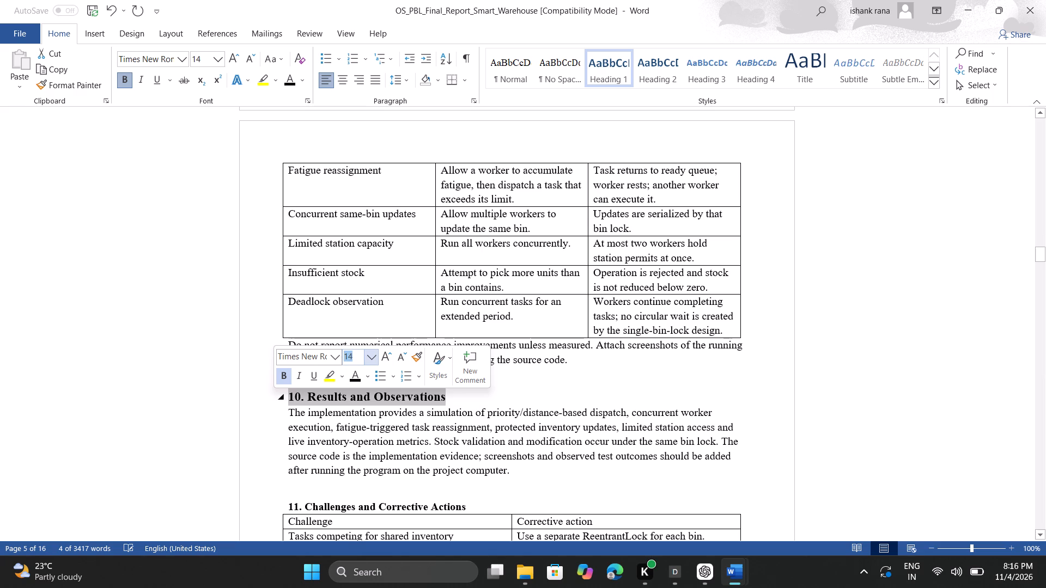
Set the "11. Challenges and Corrective Actions" heading to font size 14.
{"action": "scroll", "coordinate": [345, 461], "scroll_direction": "down", "scroll_amount": 1}
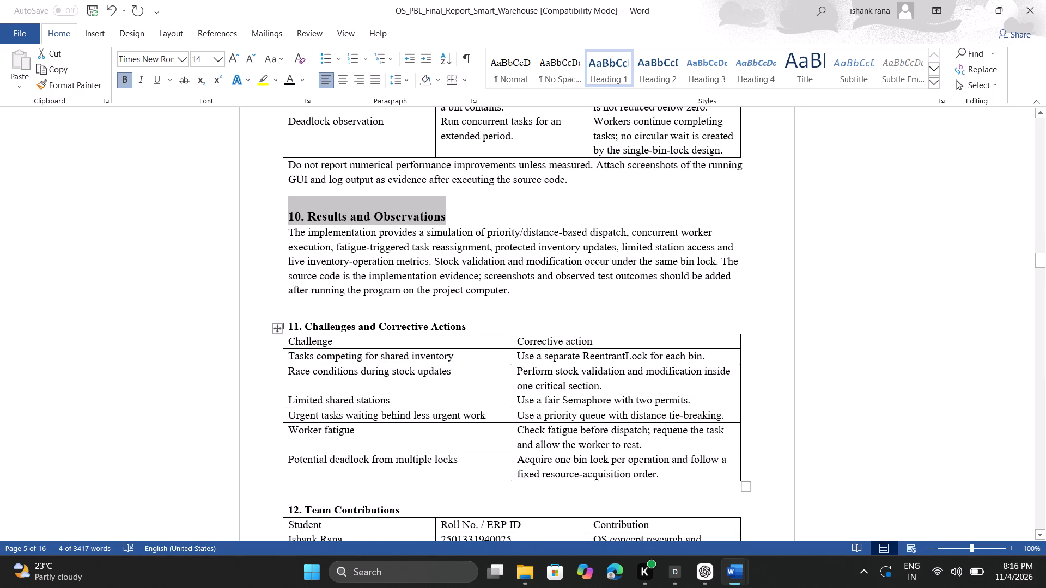
{"action": "left_click_drag", "start_coordinate": [470, 325], "coordinate": [285, 327]}
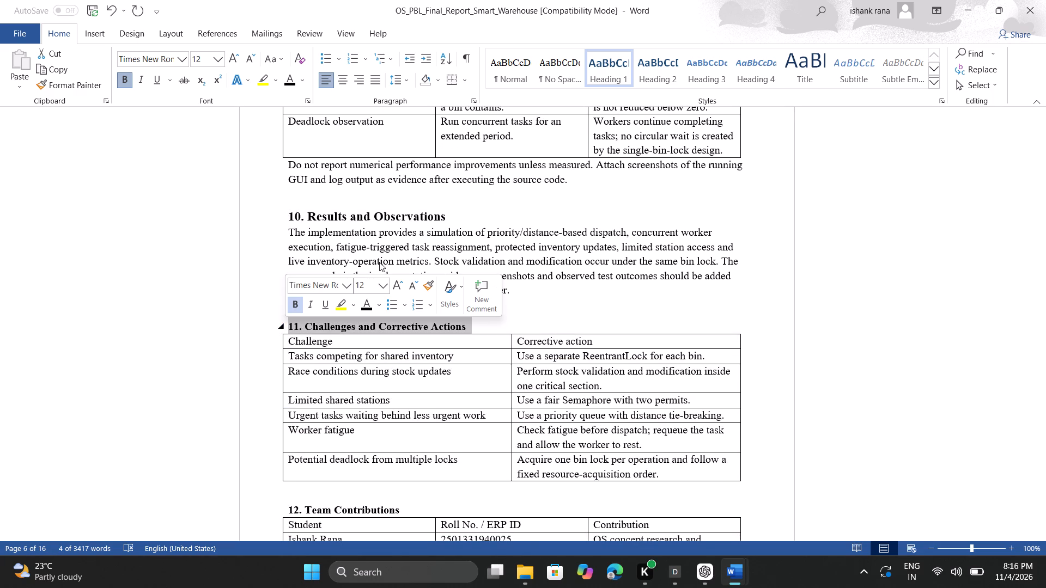
{"action": "left_click", "coordinate": [369, 282]}
{"action": "type", "text": "14"}
{"action": "key", "text": "Return"}
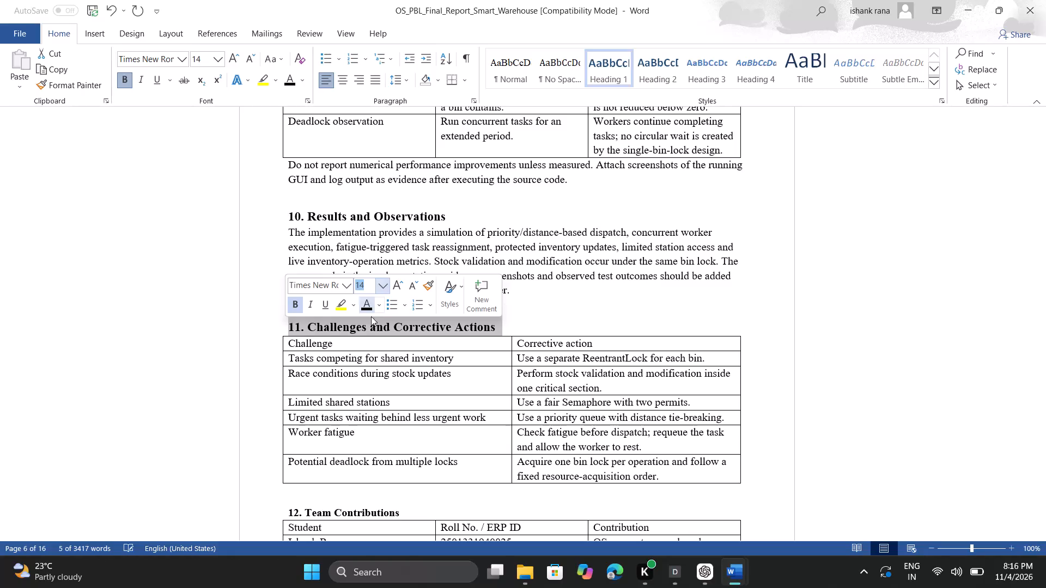
Set the "12. Team Contributions" heading to font size 14.
{"action": "scroll", "coordinate": [364, 379], "scroll_direction": "down", "scroll_amount": 2}
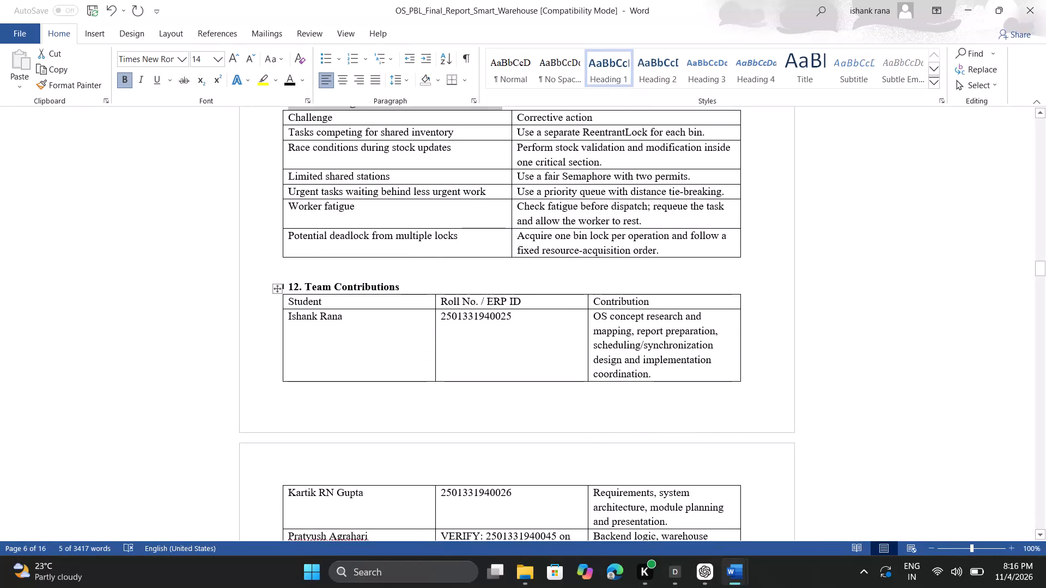
{"action": "left_click_drag", "start_coordinate": [408, 285], "coordinate": [282, 287]}
{"action": "left_click", "coordinate": [363, 243]}
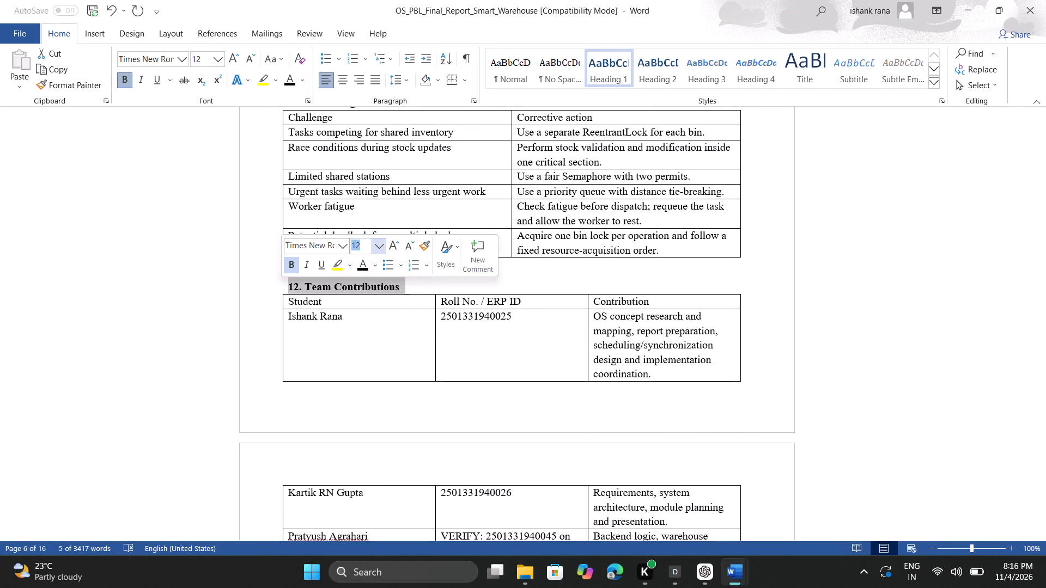
{"action": "type", "text": "14"}
{"action": "key", "text": "Return"}
Remove the VERIFY, approval form and progress reports wording from the Team Contributions table, keeping only the progress-report roll number.
{"action": "scroll", "coordinate": [397, 315], "scroll_direction": "down", "scroll_amount": 1}
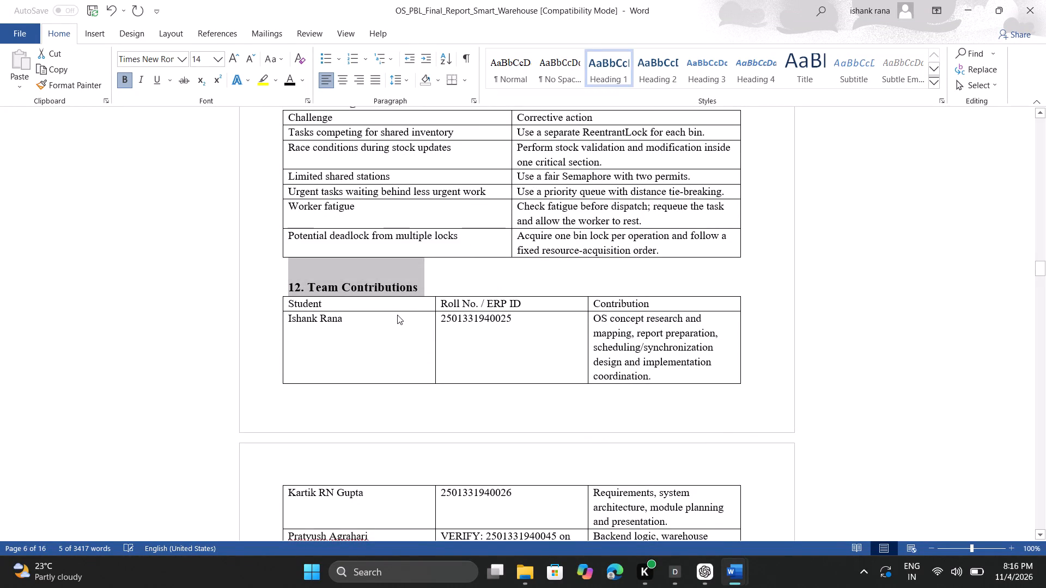
{"action": "scroll", "coordinate": [397, 315], "scroll_direction": "down", "scroll_amount": 1}
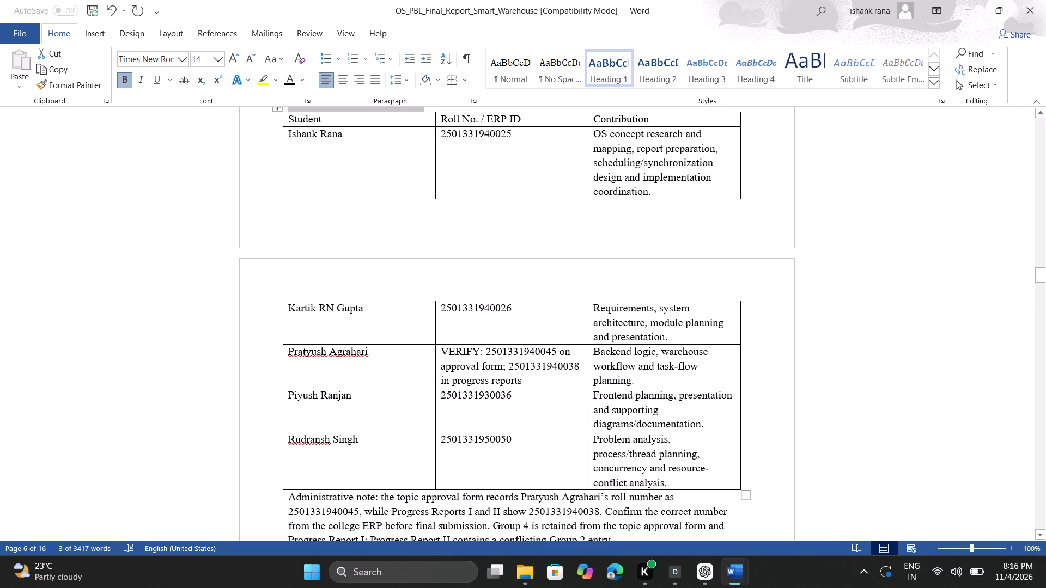
{"action": "left_click_drag", "start_coordinate": [524, 383], "coordinate": [443, 380]}
{"action": "key", "text": "BackSpace"}
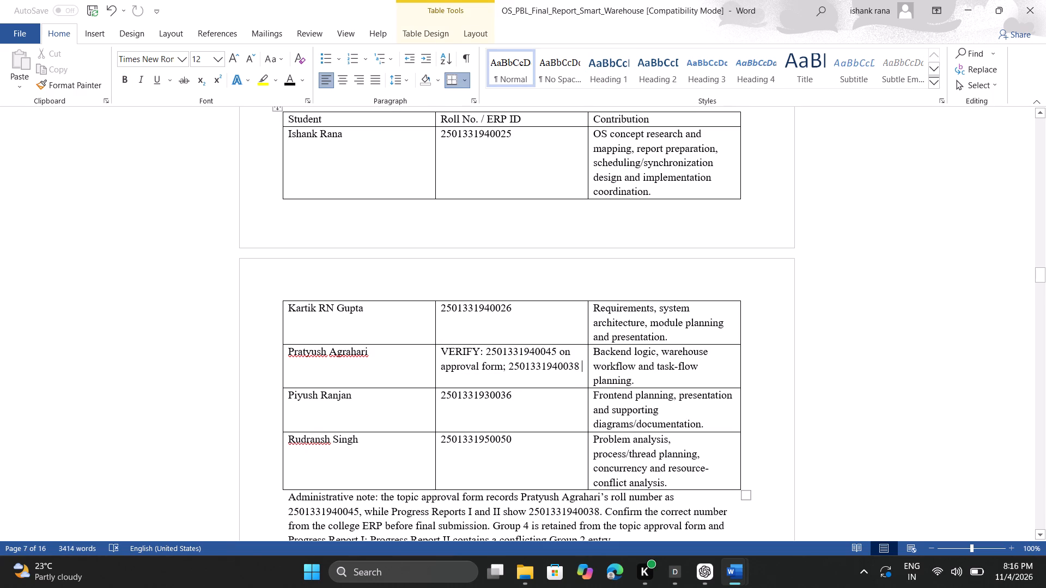
{"action": "left_click_drag", "start_coordinate": [507, 367], "coordinate": [445, 355]}
{"action": "key", "text": "BackSpace"}
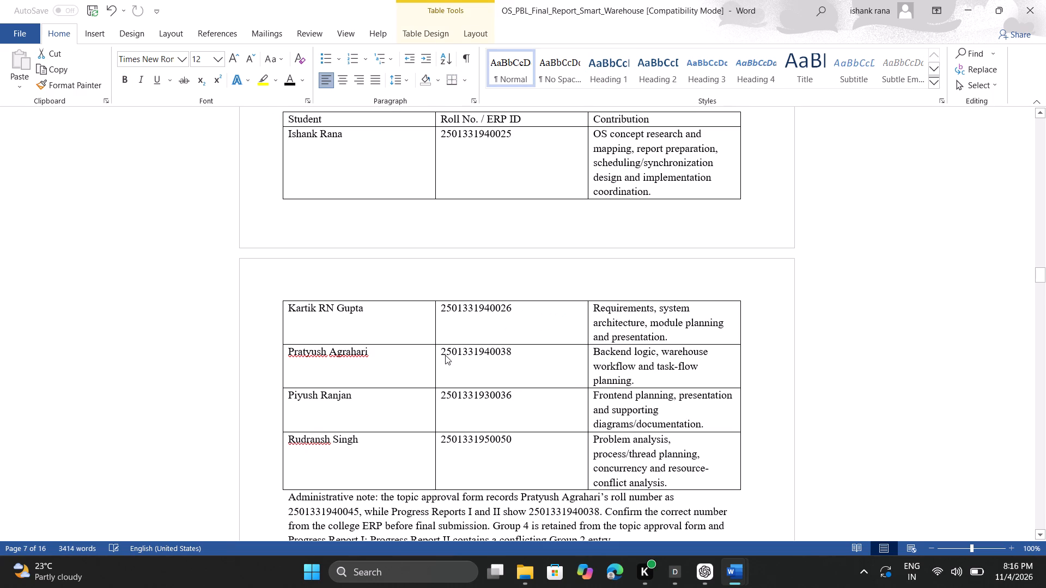
Delete the administrative note paragraph below the Team Contributions table.
{"action": "scroll", "coordinate": [445, 355], "scroll_direction": "down", "scroll_amount": 1}
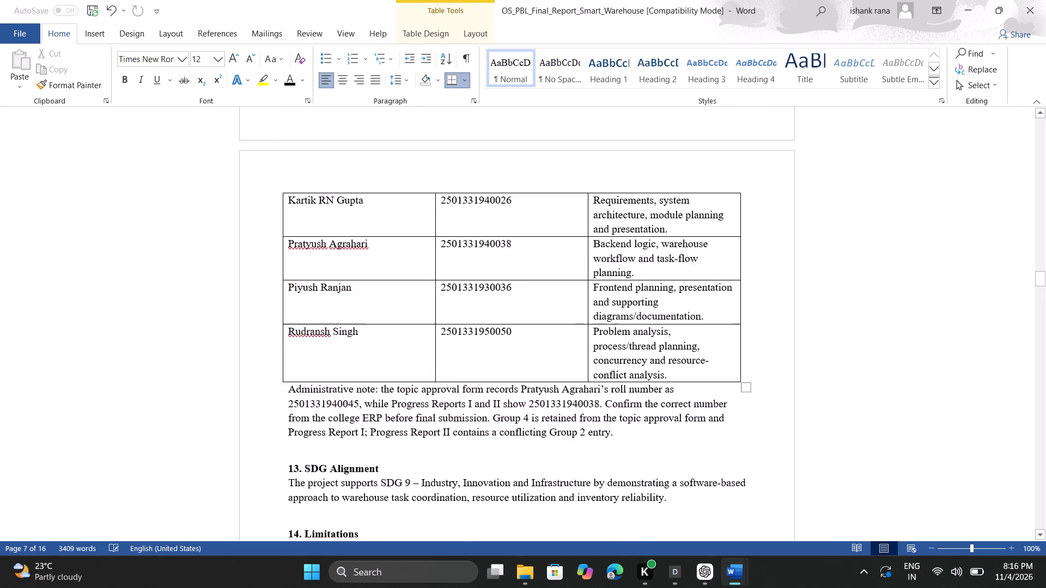
{"action": "scroll", "coordinate": [445, 355], "scroll_direction": "down", "scroll_amount": 1}
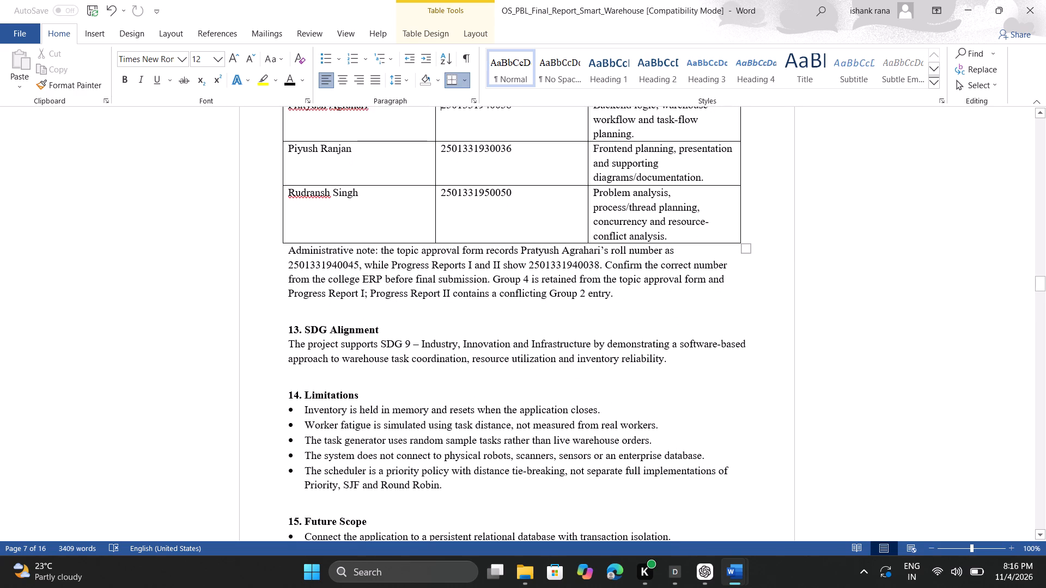
{"action": "left_click_drag", "start_coordinate": [620, 297], "coordinate": [287, 244]}
{"action": "key", "text": "BackSpace"}
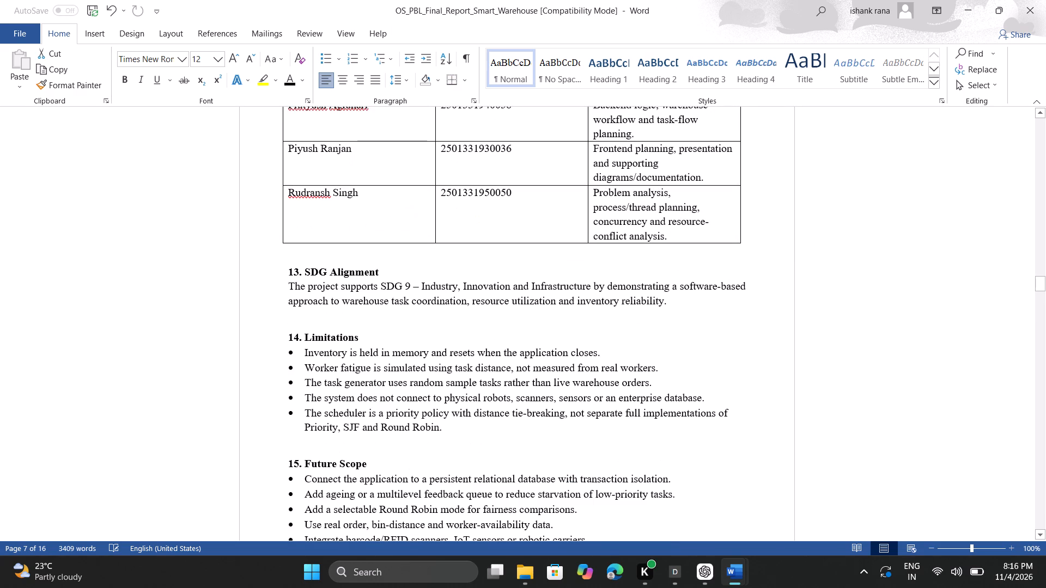
Set the "13. SDG Alignment" heading to font size 14.
{"action": "left_click_drag", "start_coordinate": [386, 272], "coordinate": [261, 274]}
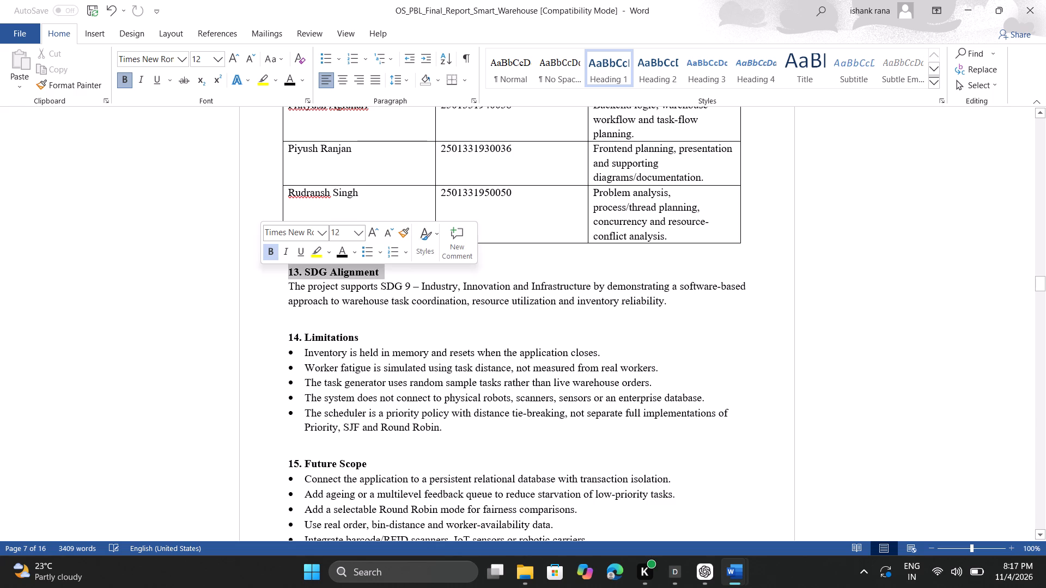
{"action": "left_click", "coordinate": [348, 232]}
{"action": "type", "text": "14"}
{"action": "key", "text": "Return"}
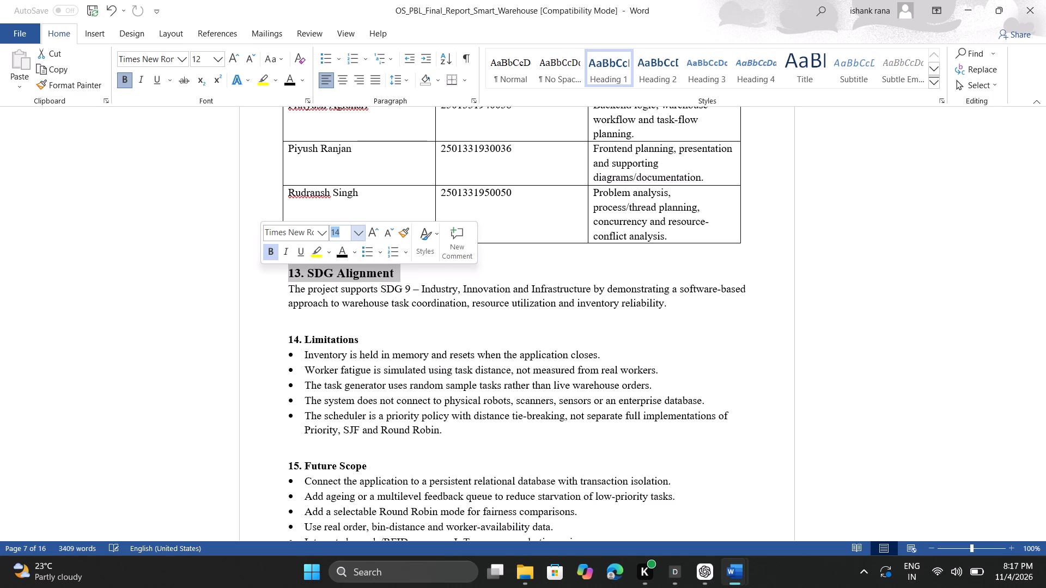
Set the "14. Limitations" heading to font size 14.
{"action": "left_click_drag", "start_coordinate": [370, 341], "coordinate": [315, 339]}
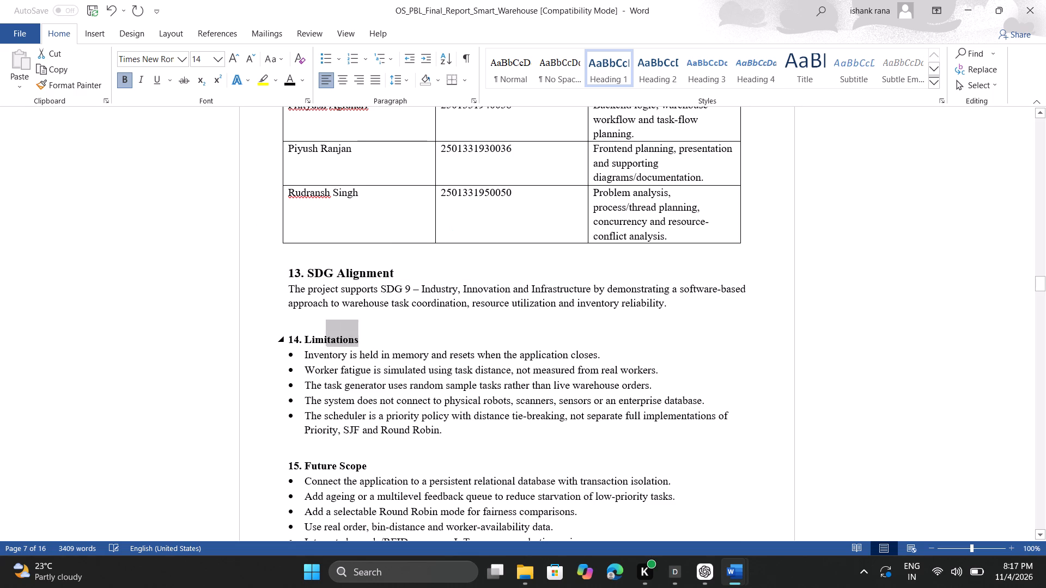
{"action": "left_click_drag", "start_coordinate": [315, 339], "coordinate": [282, 342]}
{"action": "left_click", "coordinate": [367, 301]}
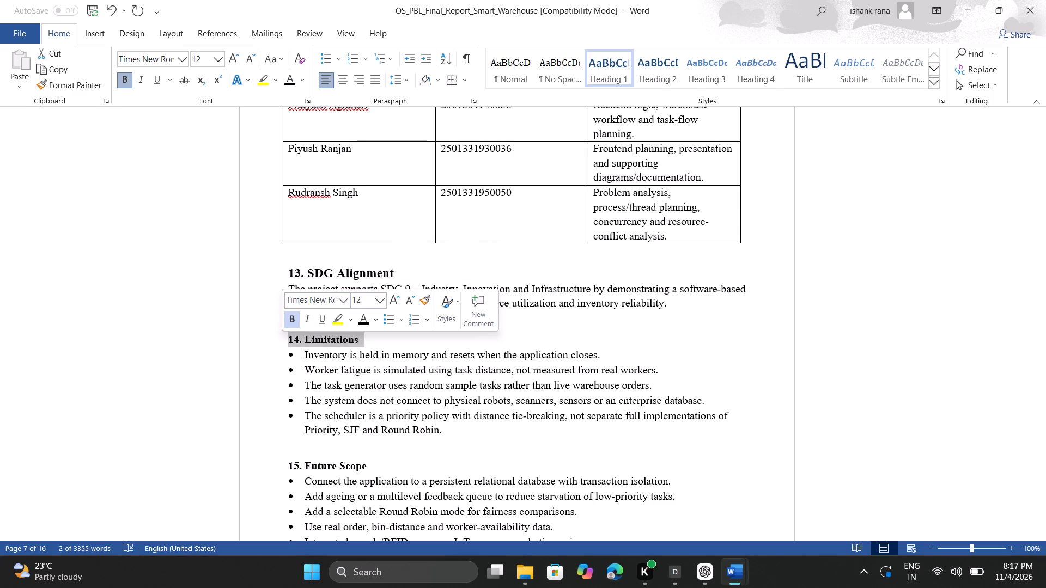
{"action": "type", "text": "14"}
{"action": "key", "text": "Return"}
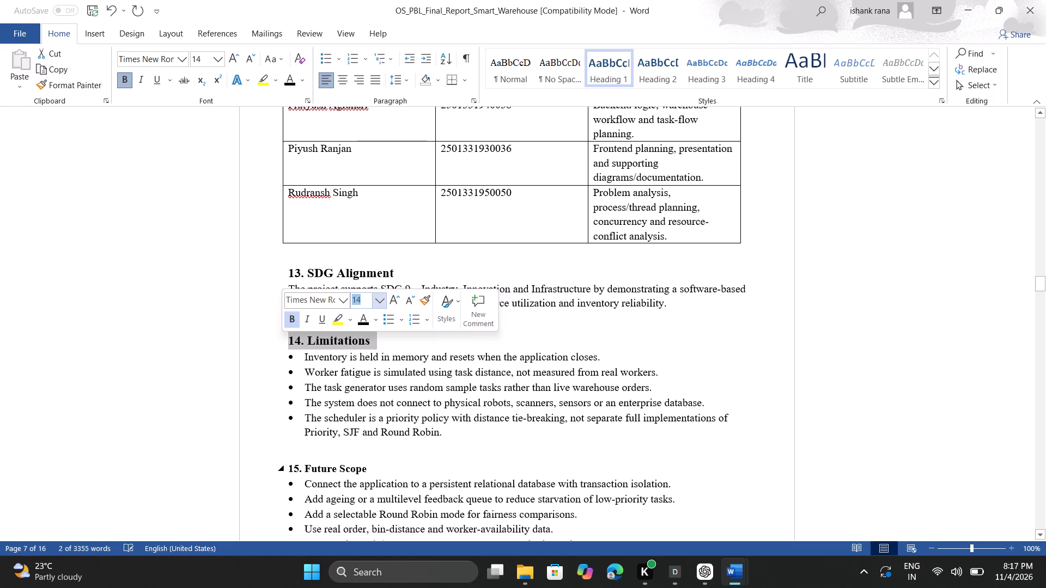
Set the "15. Future Scope" heading to font size 14.
{"action": "left_click_drag", "start_coordinate": [369, 468], "coordinate": [276, 466]}
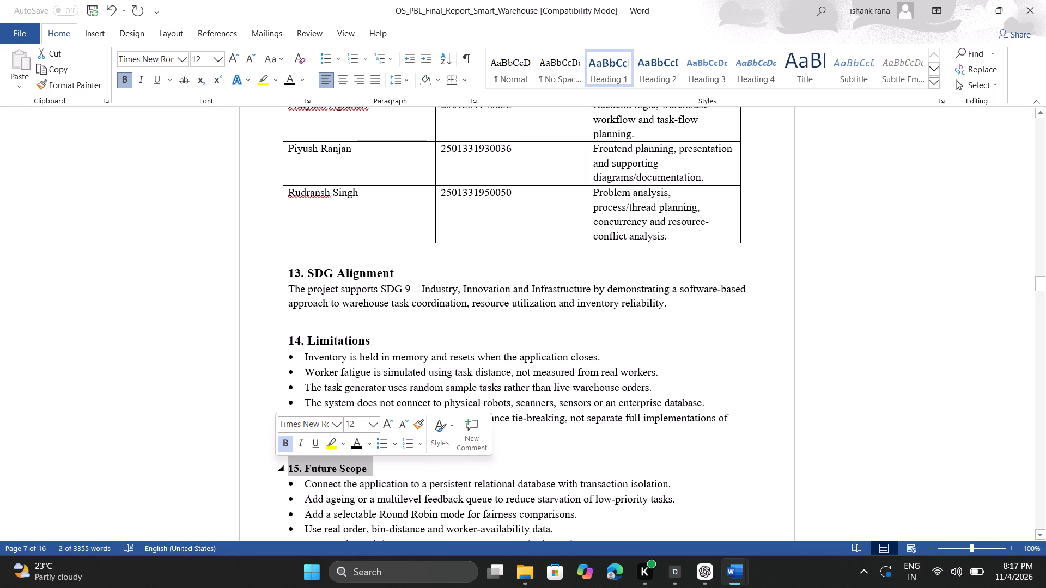
{"action": "left_click", "coordinate": [361, 422]}
{"action": "type", "text": "14"}
{"action": "key", "text": "Return"}
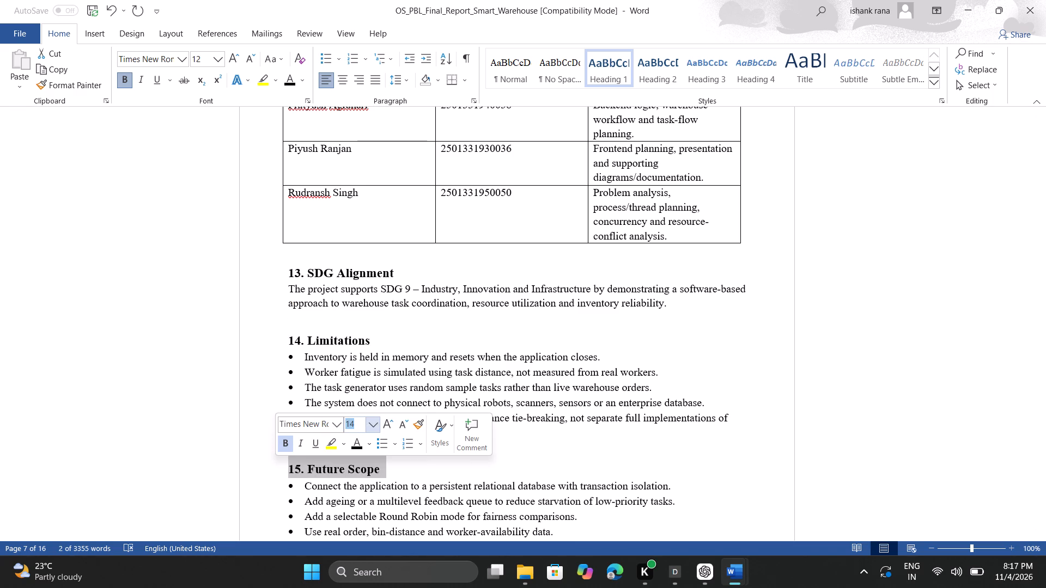
Set the "16. Conclusion" heading to font size 14.
{"action": "scroll", "coordinate": [555, 339], "scroll_direction": "down", "scroll_amount": 2}
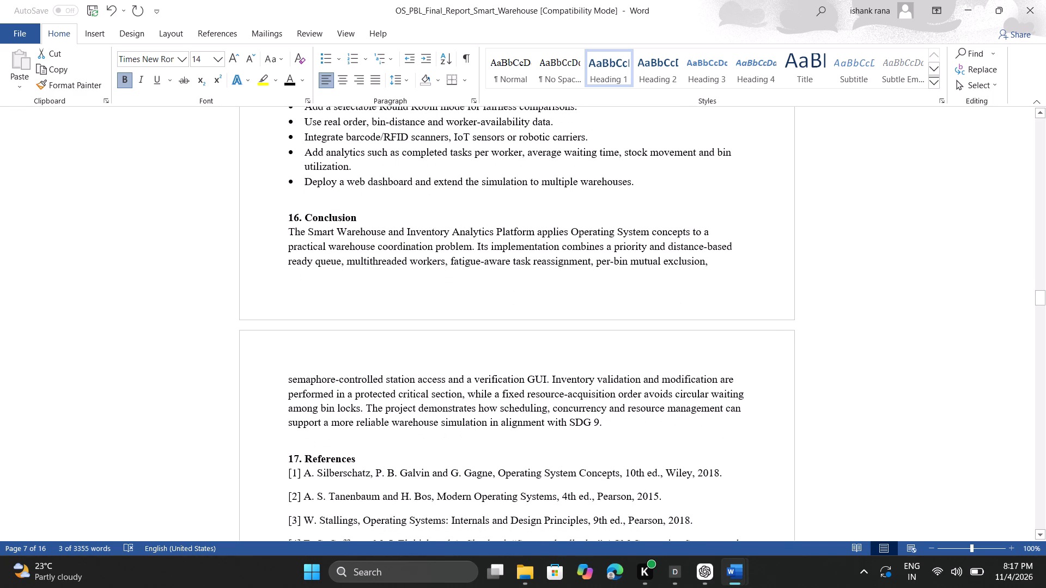
{"action": "left_click_drag", "start_coordinate": [360, 220], "coordinate": [276, 218]}
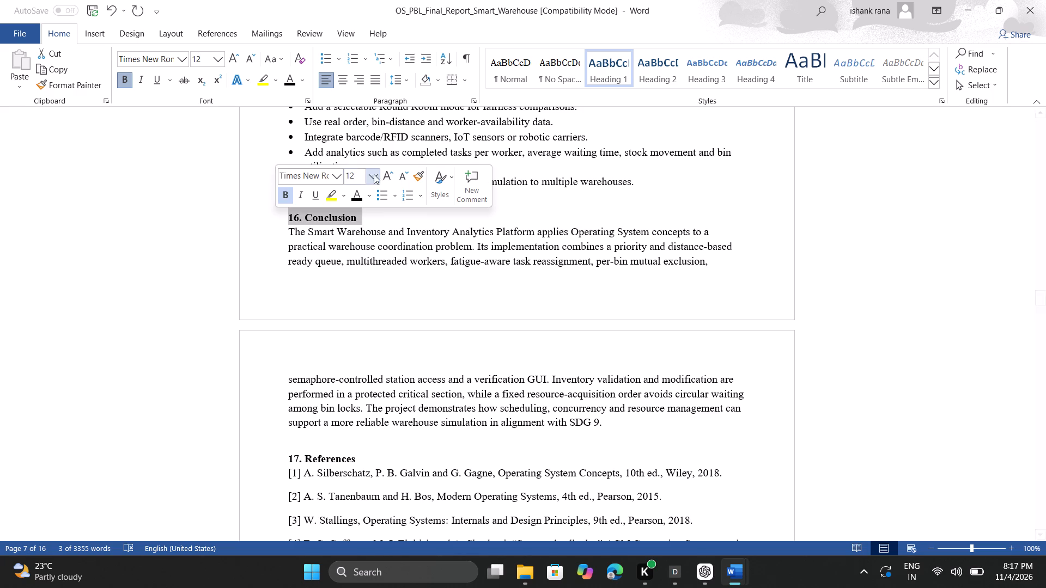
{"action": "left_click", "coordinate": [359, 174]}
{"action": "type", "text": "14"}
{"action": "key", "text": "Return"}
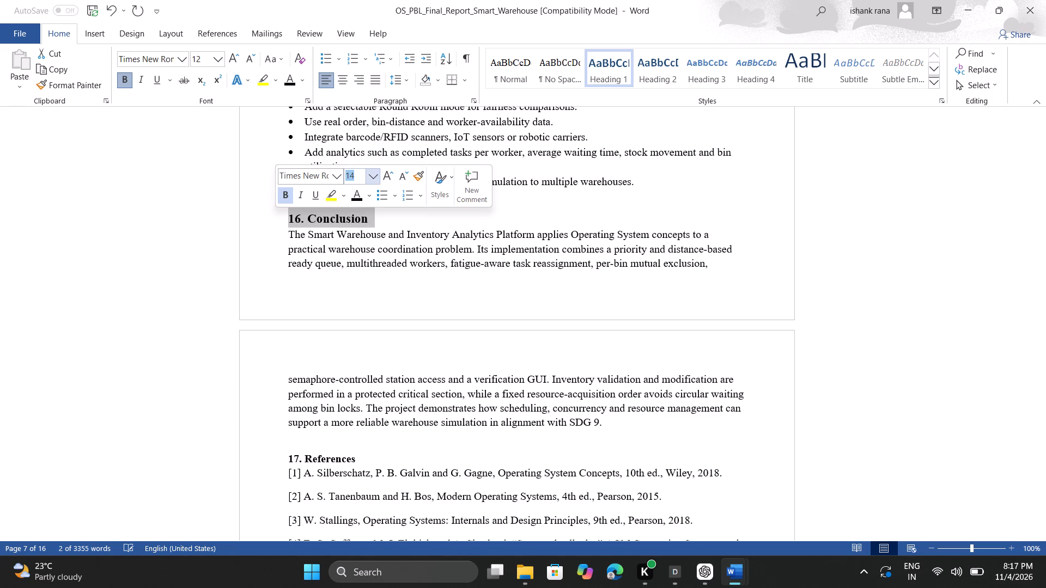
Set the "17. References" heading to font size 14.
{"action": "scroll", "coordinate": [321, 331], "scroll_direction": "down", "scroll_amount": 1}
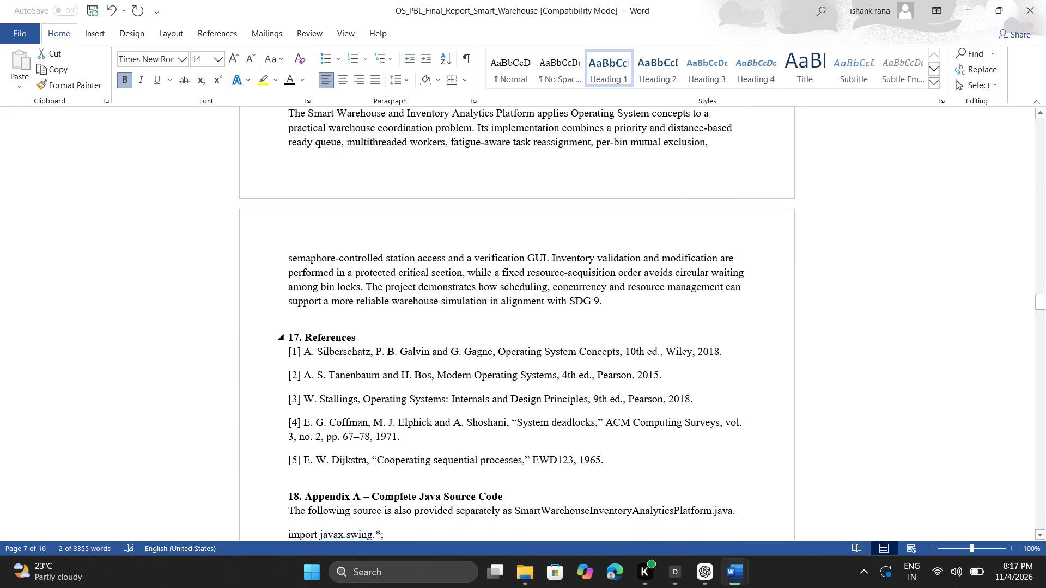
{"action": "left_click_drag", "start_coordinate": [362, 336], "coordinate": [288, 344]}
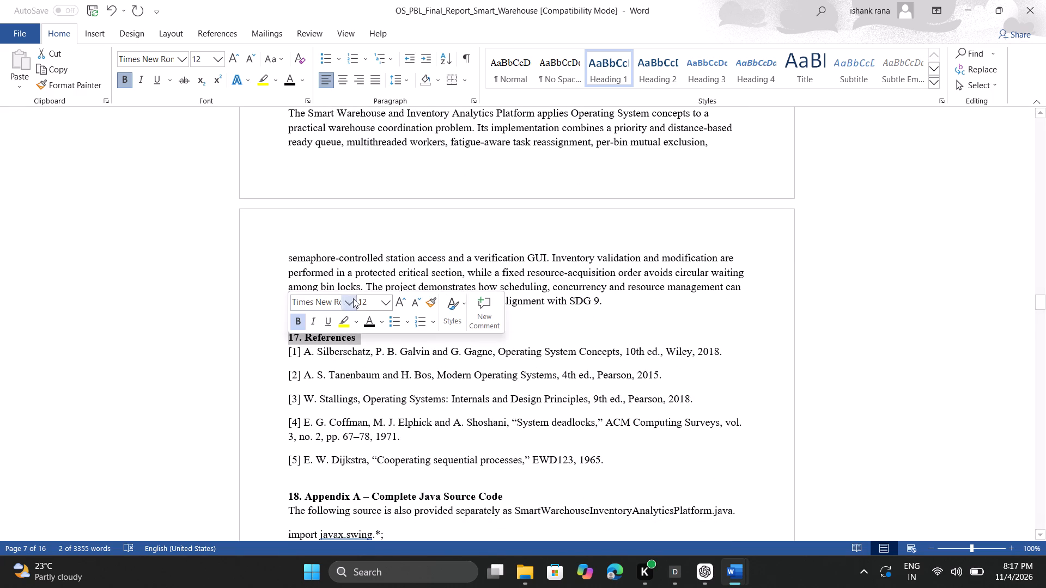
{"action": "left_click", "coordinate": [368, 303]}
{"action": "type", "text": "14"}
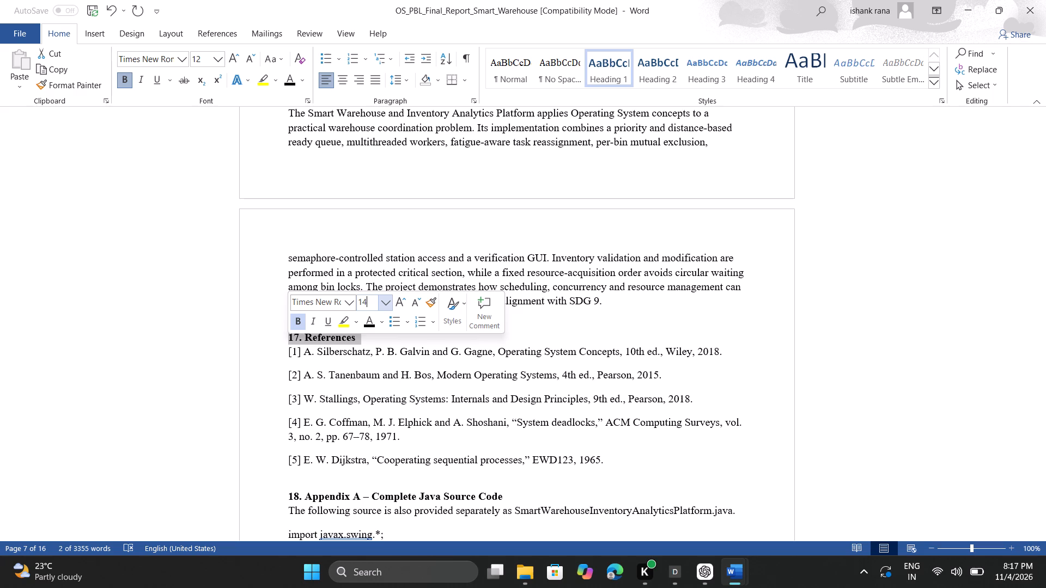
{"action": "key", "text": "Return"}
Set the "18. Appendix A – Complete Java Source Code" heading to font size 14.
{"action": "scroll", "coordinate": [336, 423], "scroll_direction": "down", "scroll_amount": 1}
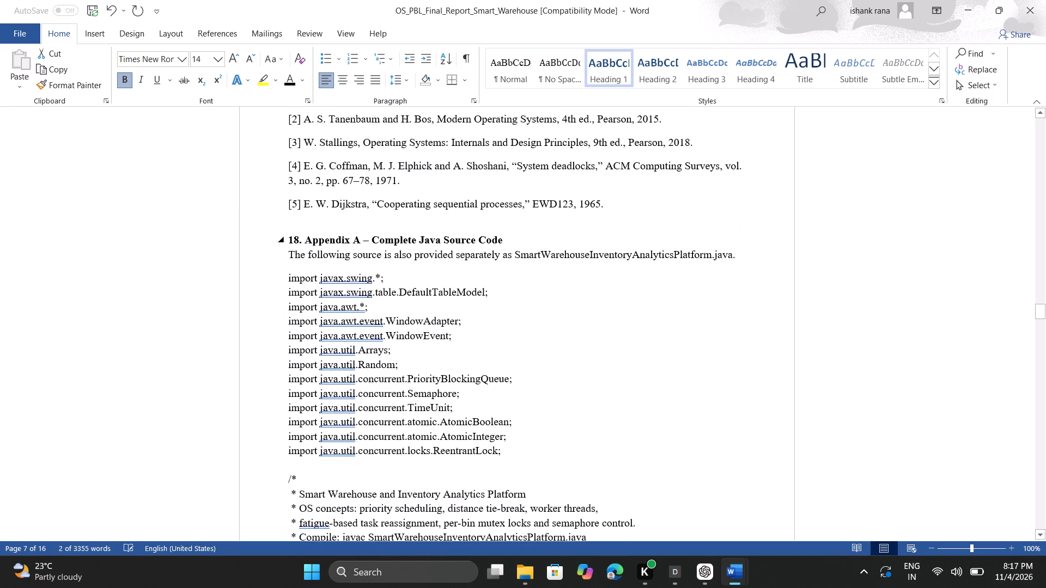
{"action": "left_click_drag", "start_coordinate": [510, 240], "coordinate": [272, 240]}
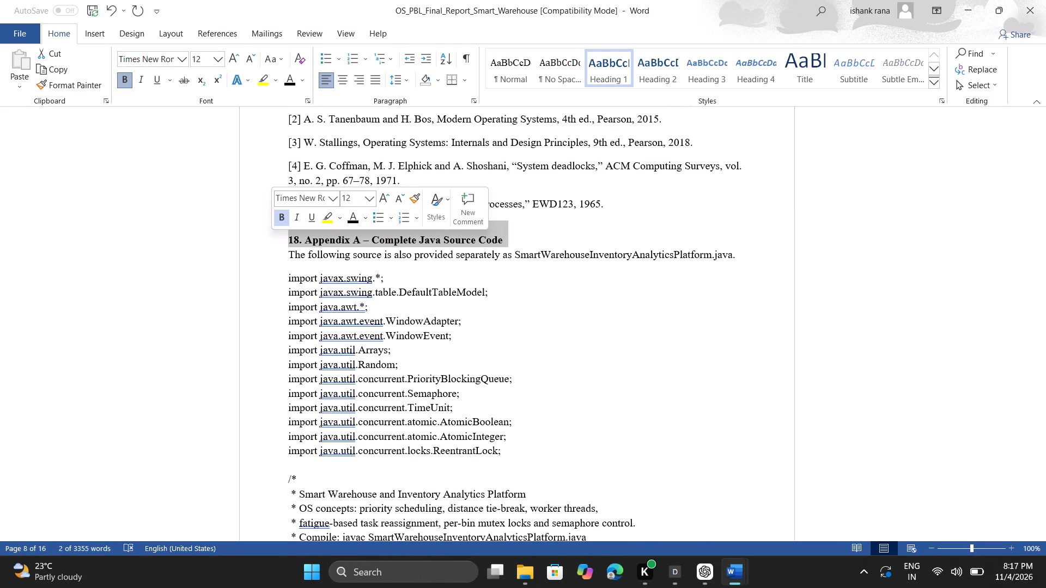
{"action": "left_click", "coordinate": [356, 200]}
{"action": "type", "text": "14"}
{"action": "key", "text": "Return"}
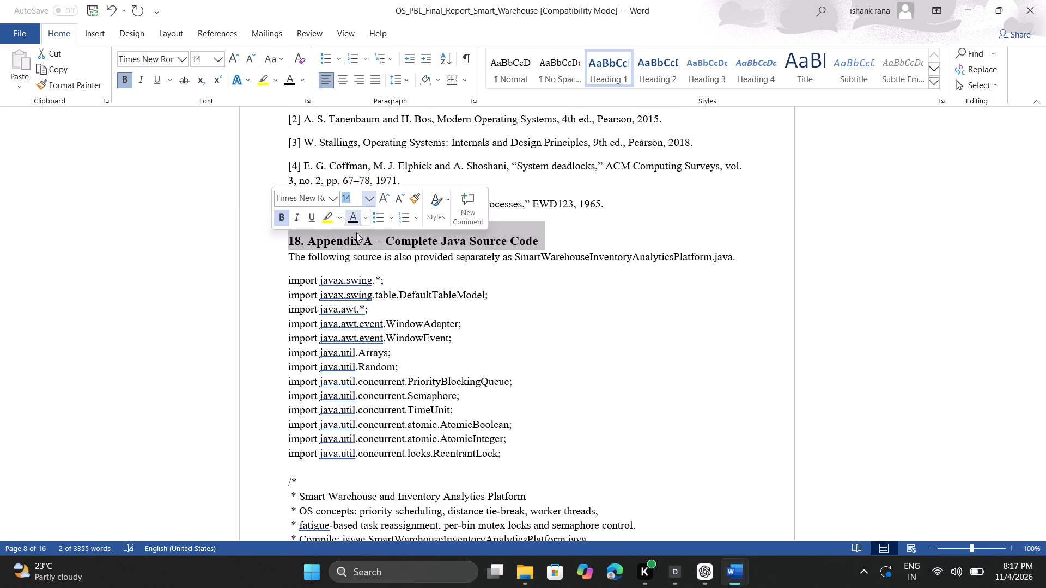
Set the "Appendix B – Compilation and Execution" heading after the Java source code to font size 14.
{"action": "scroll", "coordinate": [342, 332], "scroll_direction": "down", "scroll_amount": 6}
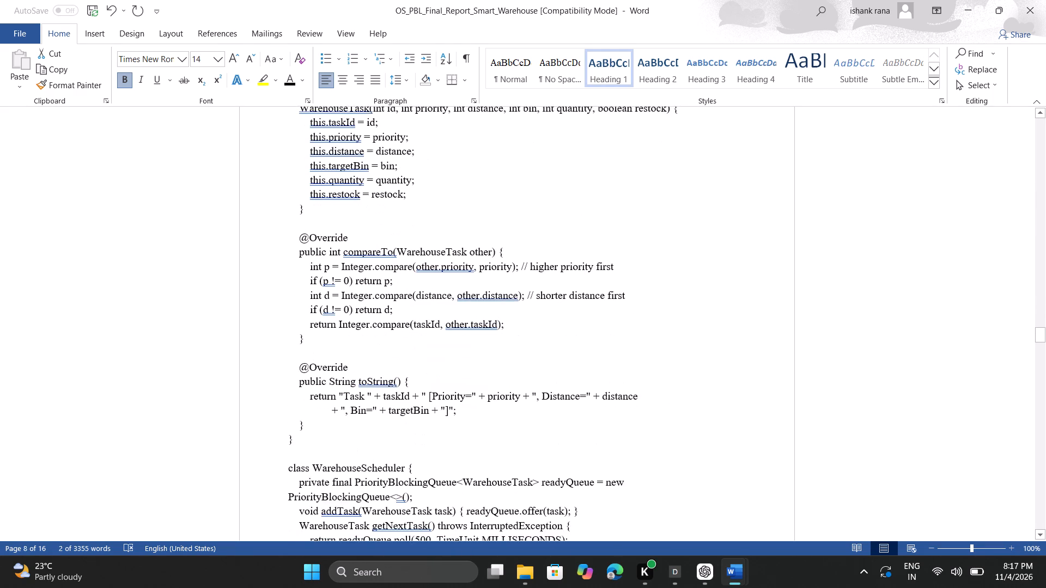
{"action": "scroll", "coordinate": [342, 332], "scroll_direction": "down", "scroll_amount": 5}
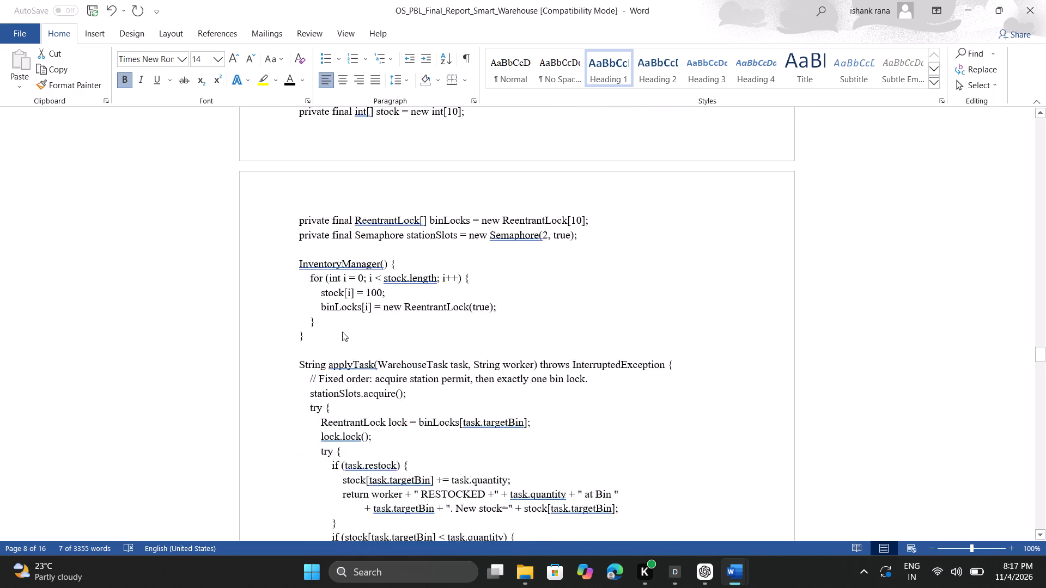
{"action": "scroll", "coordinate": [342, 332], "scroll_direction": "down", "scroll_amount": 7}
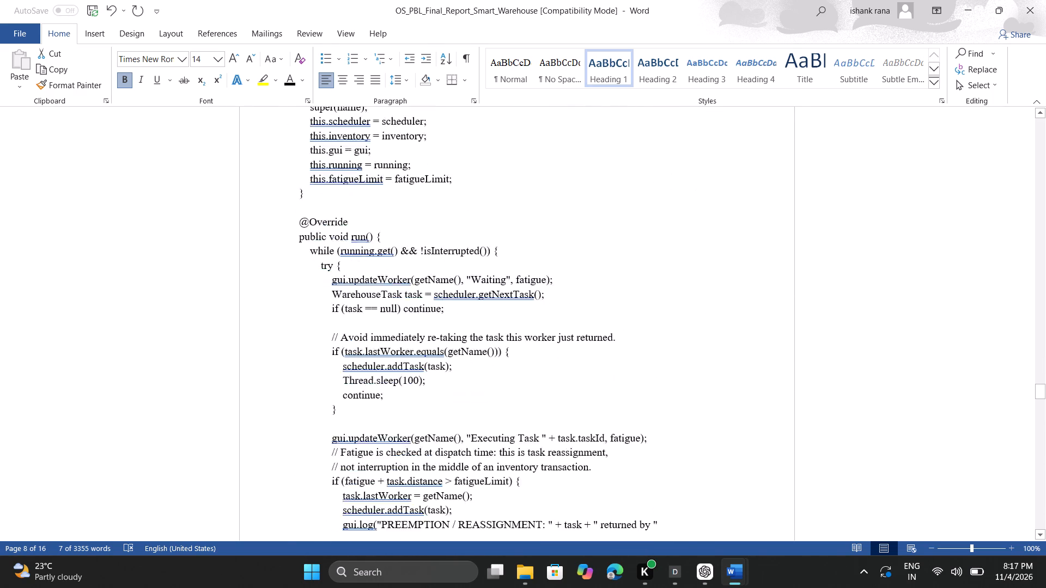
{"action": "scroll", "coordinate": [342, 332], "scroll_direction": "down", "scroll_amount": 7}
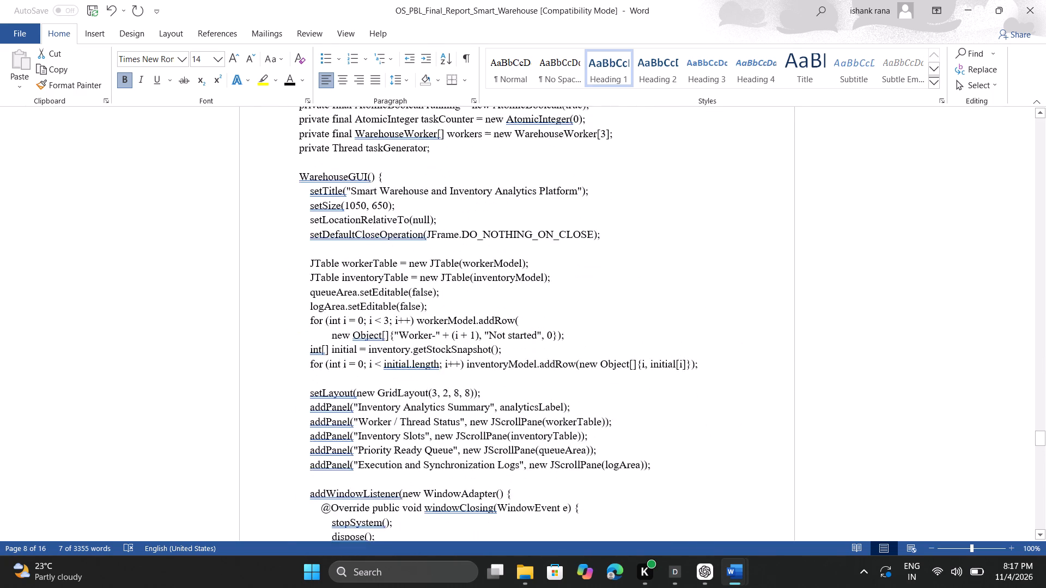
{"action": "scroll", "coordinate": [342, 332], "scroll_direction": "down", "scroll_amount": 7}
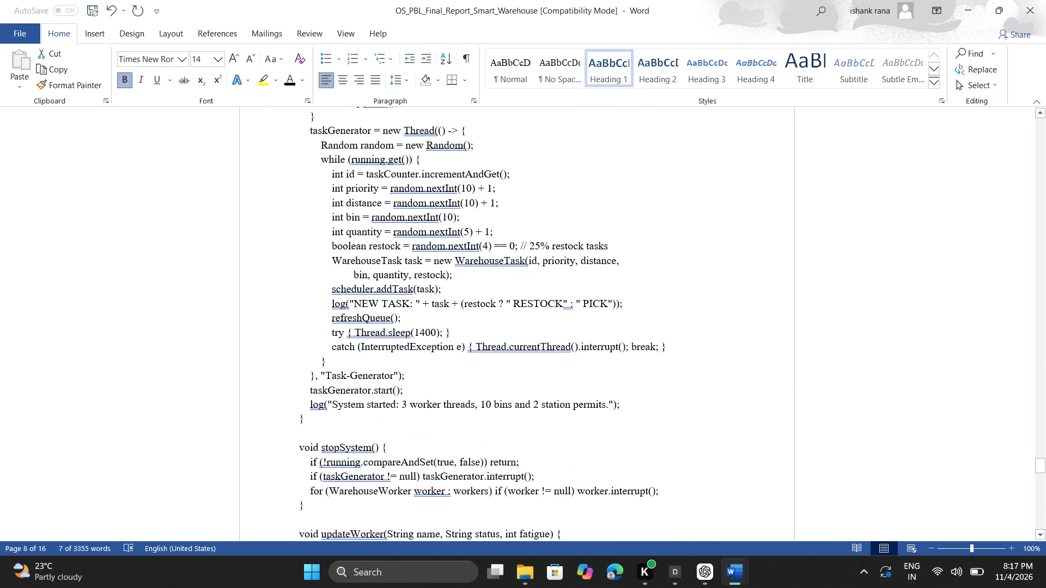
{"action": "scroll", "coordinate": [342, 332], "scroll_direction": "down", "scroll_amount": 10}
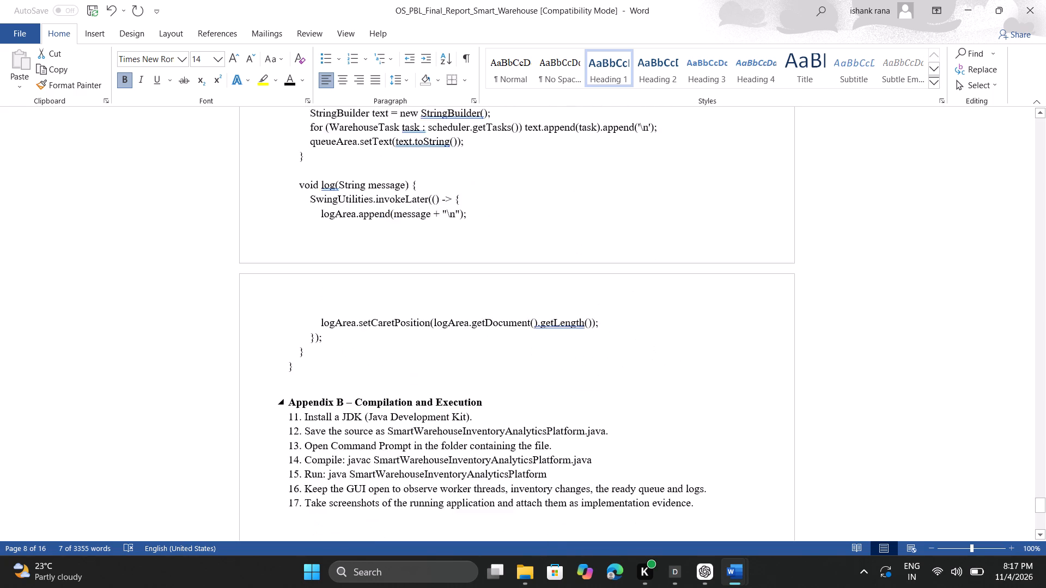
{"action": "left_click_drag", "start_coordinate": [488, 360], "coordinate": [302, 367]}
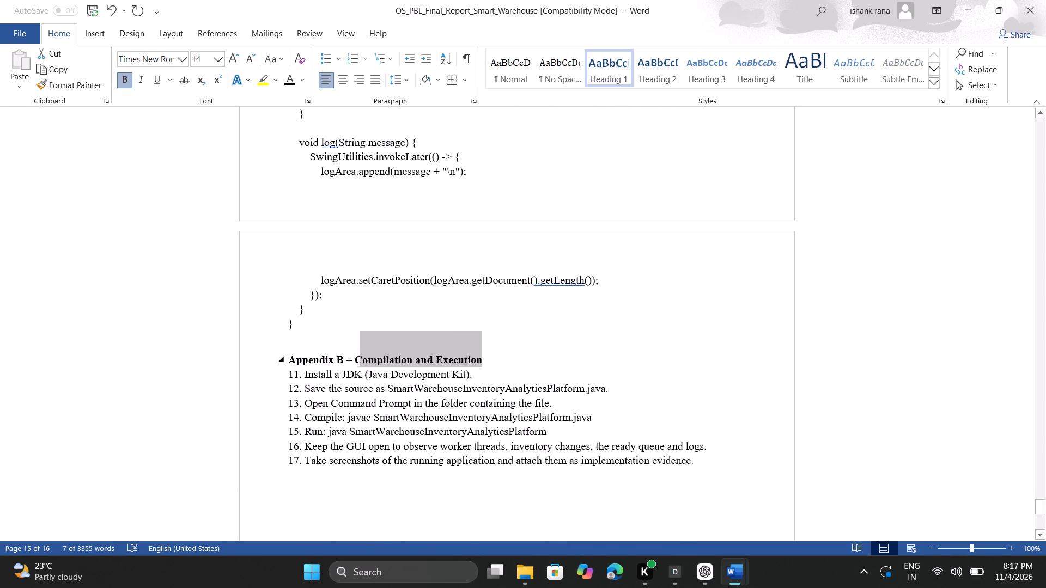
{"action": "left_click_drag", "start_coordinate": [302, 367], "coordinate": [259, 366]}
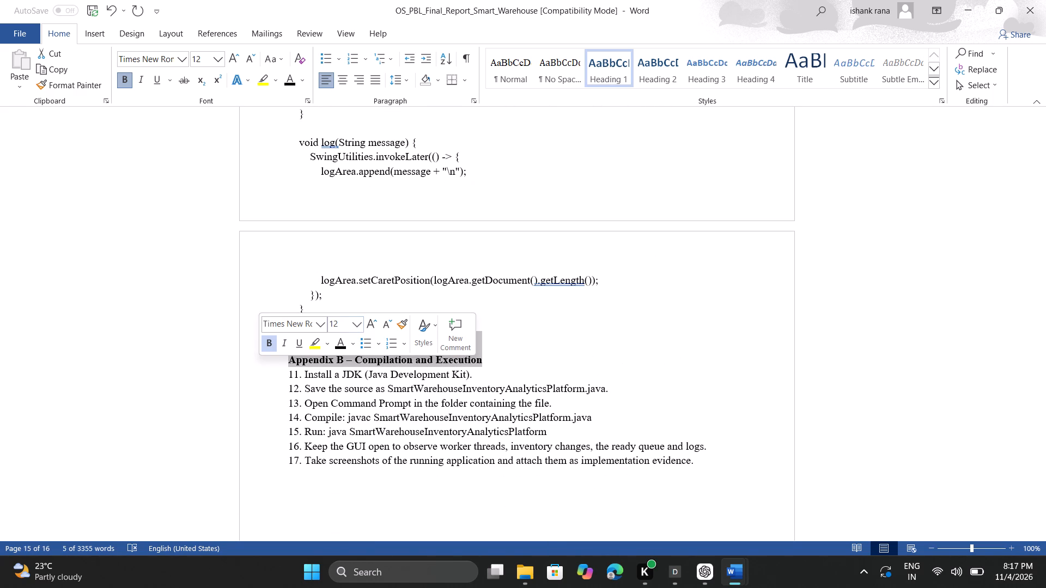
{"action": "left_click", "coordinate": [345, 324]}
{"action": "type", "text": "14"}
{"action": "key", "text": "Return"}
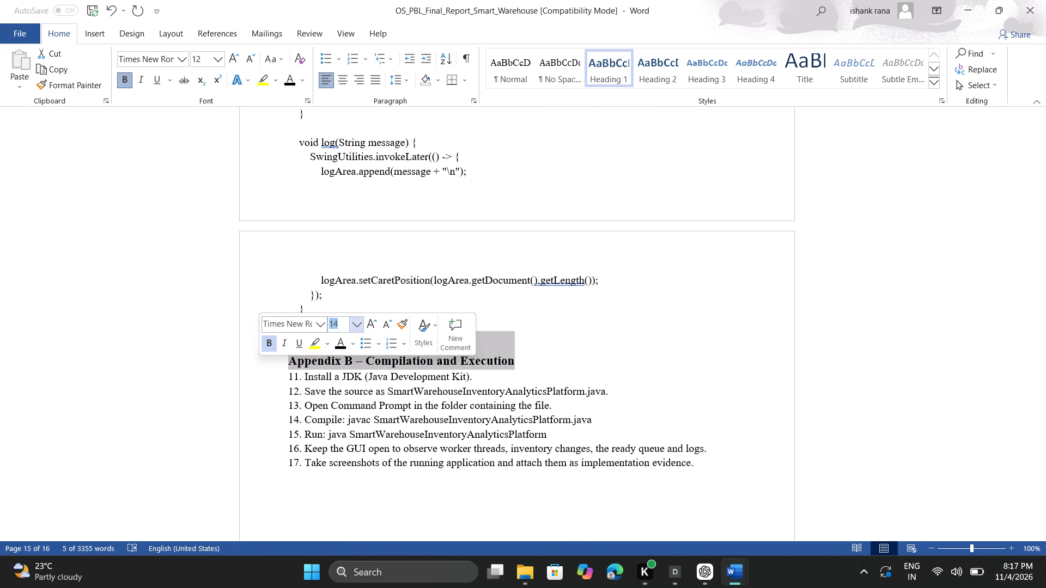
{"action": "left_click", "coordinate": [619, 277]}
Review the pages from the References section through the Java source code to the end of the report.
{"action": "scroll", "coordinate": [619, 277], "scroll_direction": "up", "scroll_amount": 5}
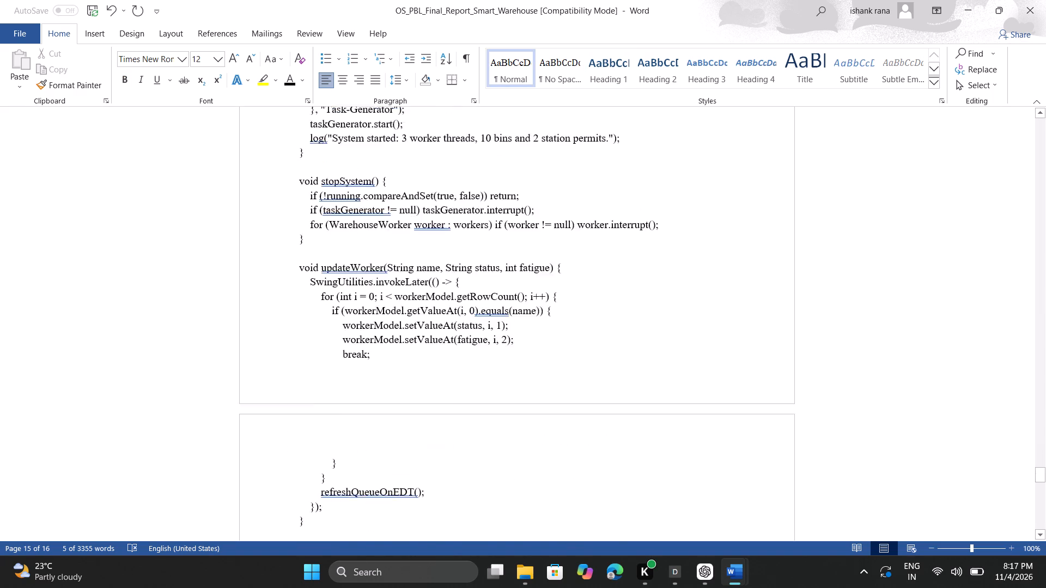
{"action": "scroll", "coordinate": [619, 277], "scroll_direction": "up", "scroll_amount": 15}
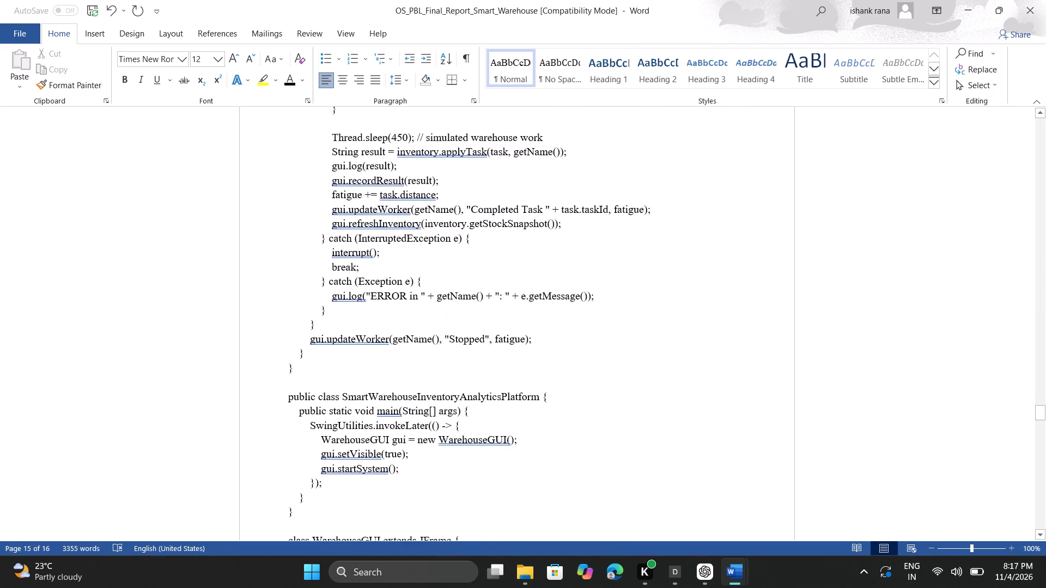
{"action": "scroll", "coordinate": [619, 277], "scroll_direction": "up", "scroll_amount": 14}
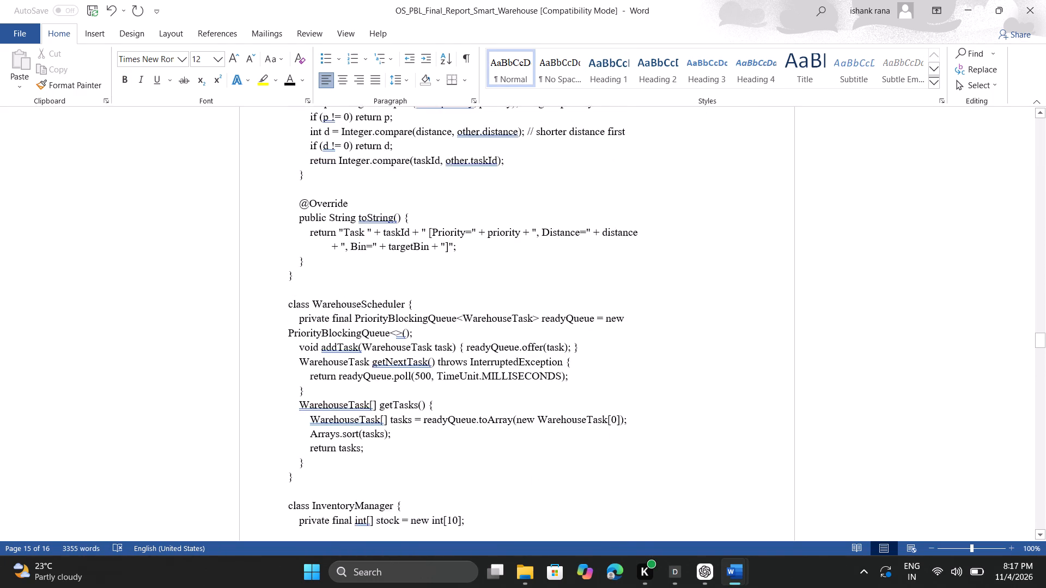
{"action": "scroll", "coordinate": [619, 277], "scroll_direction": "up", "scroll_amount": 7}
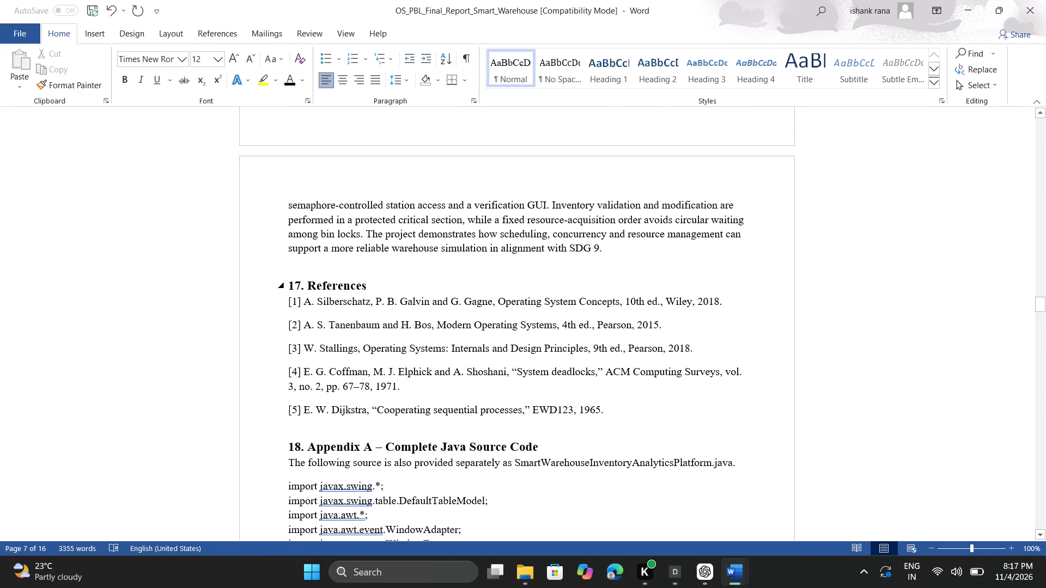
{"action": "scroll", "coordinate": [619, 277], "scroll_direction": "down", "scroll_amount": 1}
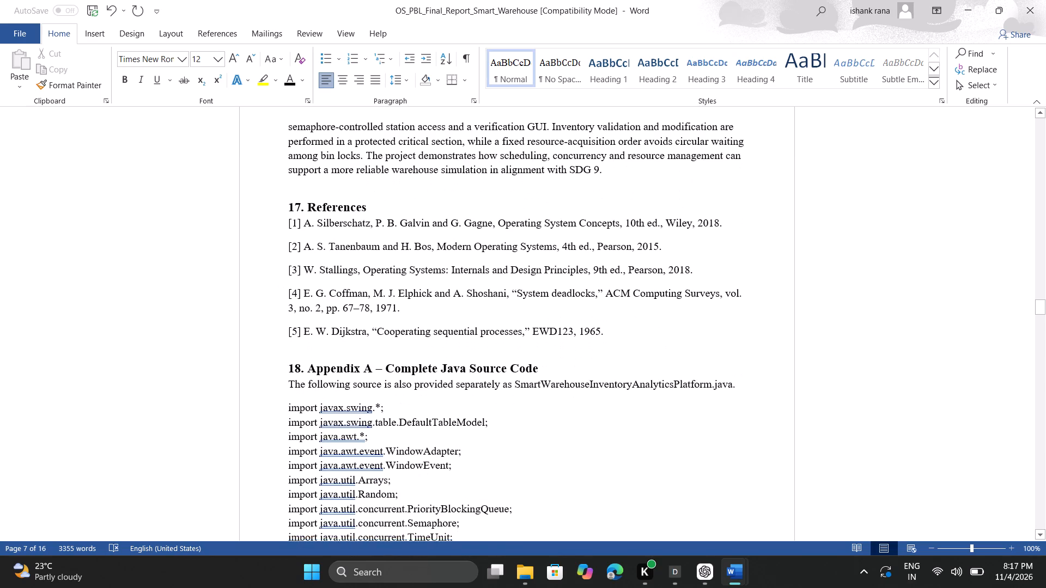
{"action": "scroll", "coordinate": [619, 277], "scroll_direction": "down", "scroll_amount": 9}
{"action": "scroll", "coordinate": [619, 277], "scroll_direction": "down", "scroll_amount": 18}
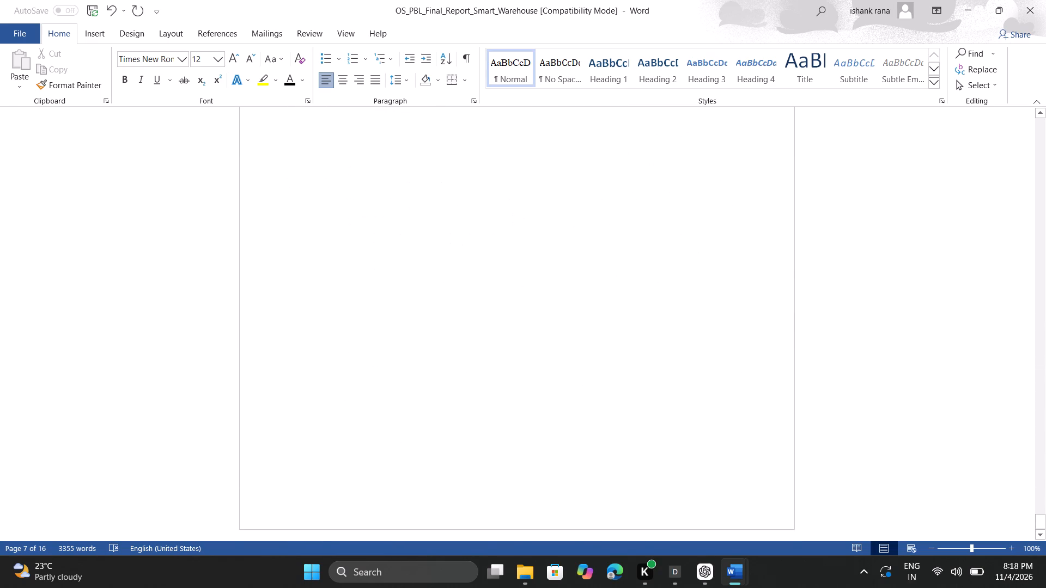
Apply automatic numbering to the Appendix B compilation and execution steps so they run from 1 to 7.
{"action": "scroll", "coordinate": [619, 277], "scroll_direction": "up", "scroll_amount": 3}
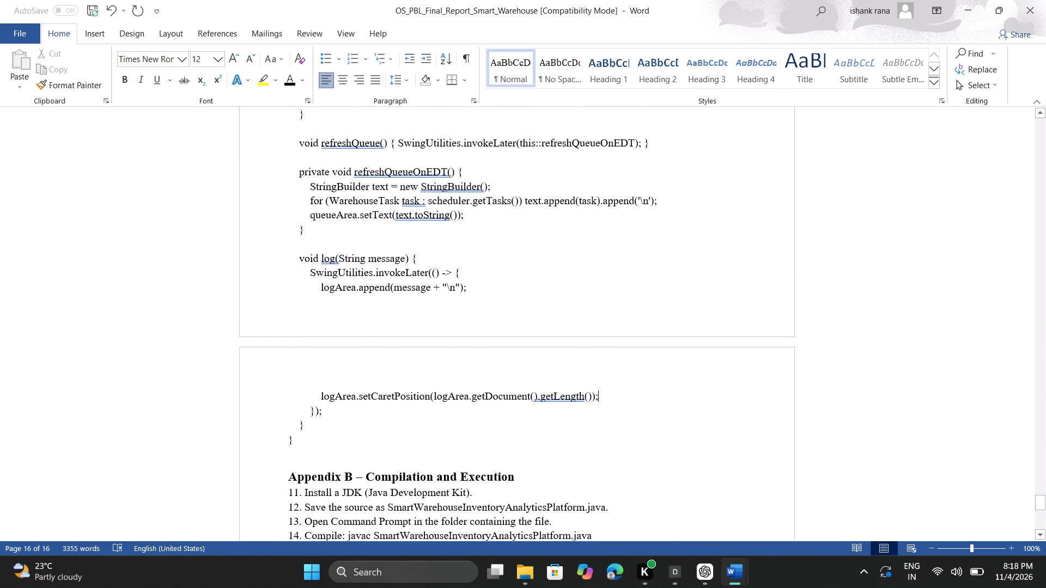
{"action": "scroll", "coordinate": [310, 492], "scroll_direction": "down", "scroll_amount": 1}
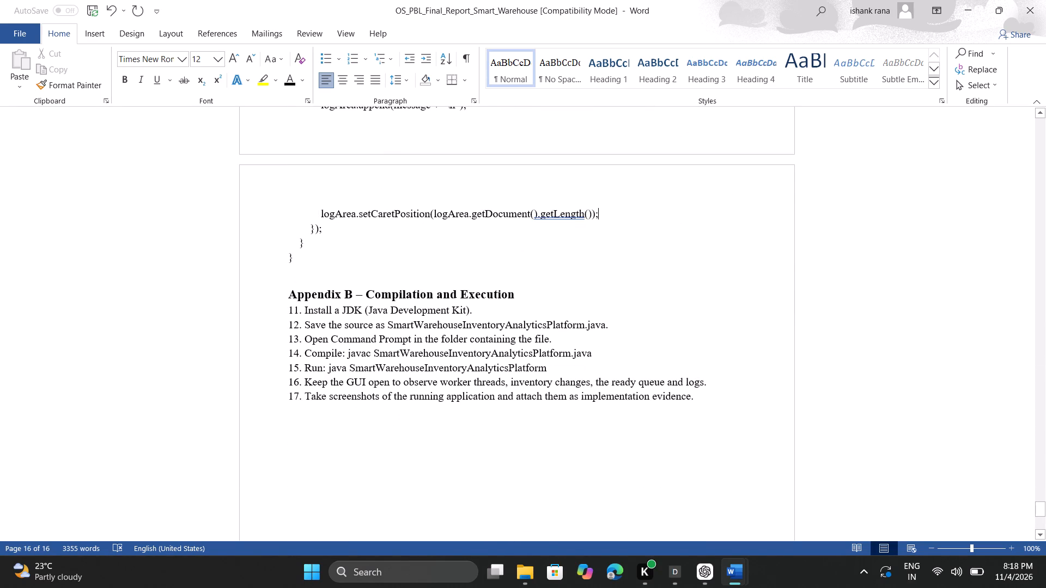
{"action": "left_click_drag", "start_coordinate": [302, 311], "coordinate": [701, 403]}
{"action": "left_click", "coordinate": [346, 59]}
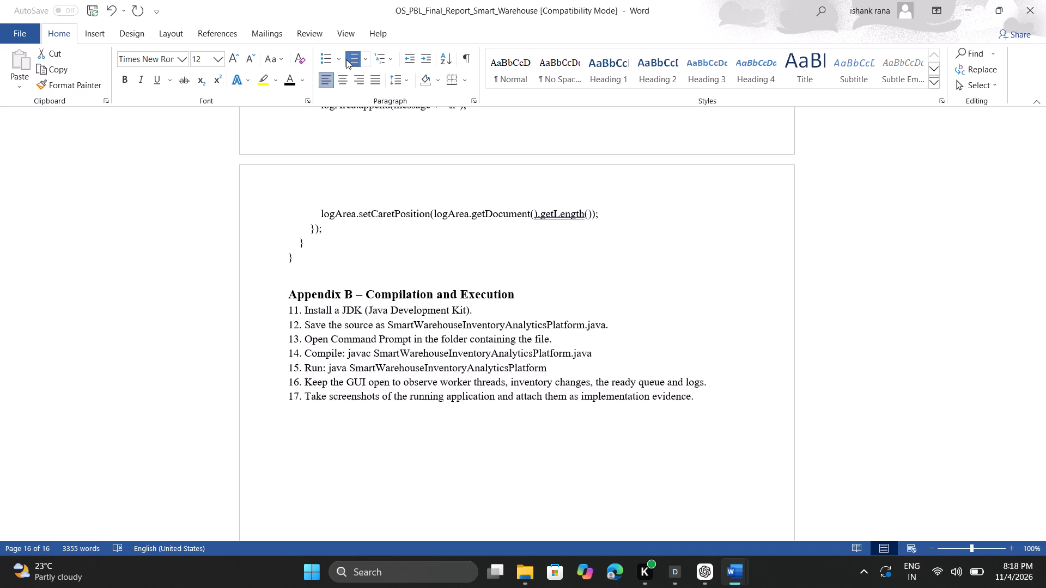
{"action": "left_click", "coordinate": [346, 59]}
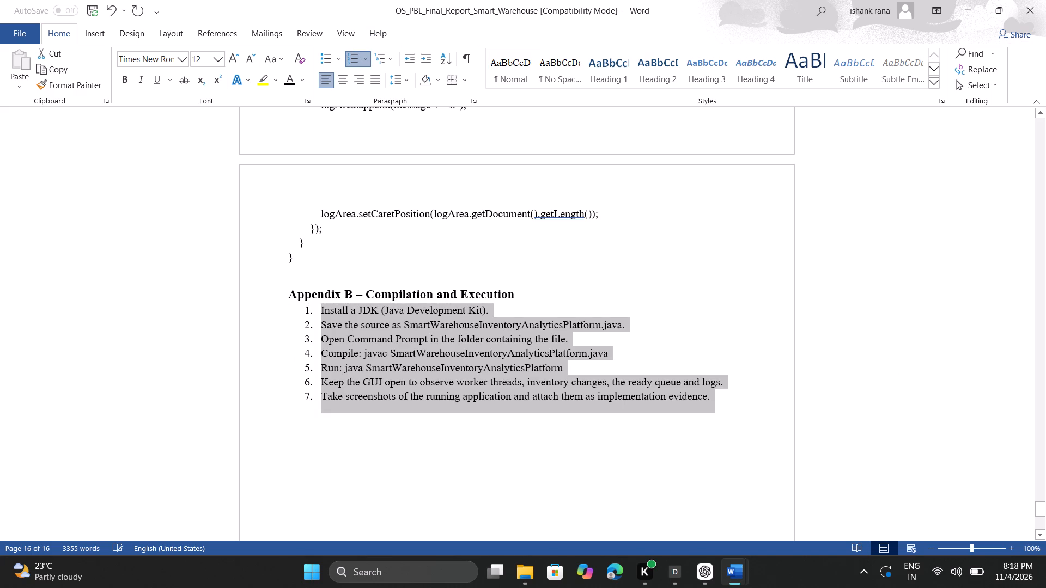
{"action": "left_click", "coordinate": [573, 286]}
Review the formatting of the whole report from the last page back to the pages before the Abstract.
{"action": "scroll", "coordinate": [573, 286], "scroll_direction": "down", "scroll_amount": 3}
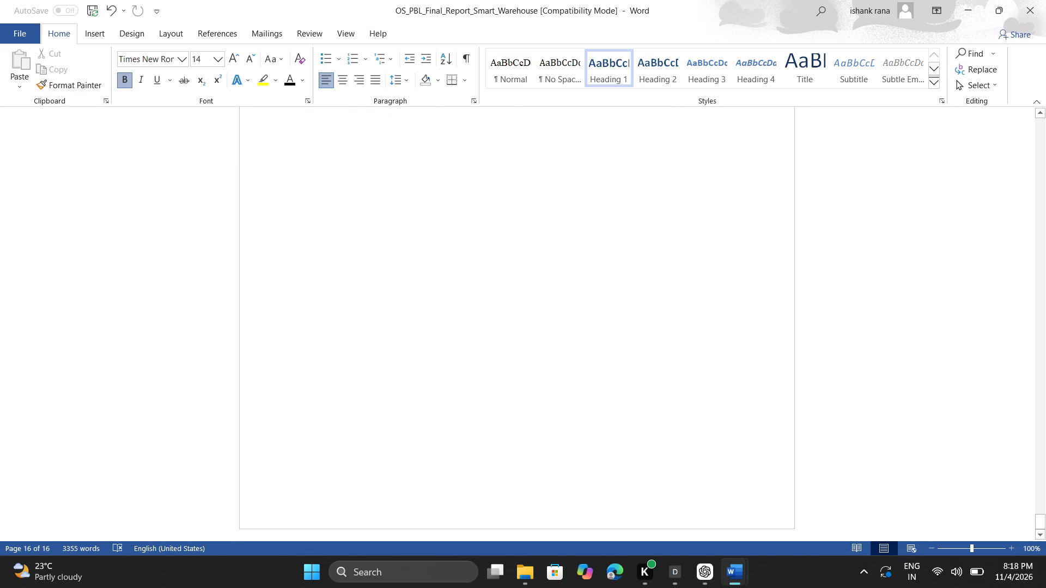
{"action": "scroll", "coordinate": [573, 286], "scroll_direction": "up", "scroll_amount": 3}
{"action": "scroll", "coordinate": [573, 286], "scroll_direction": "down", "scroll_amount": 2}
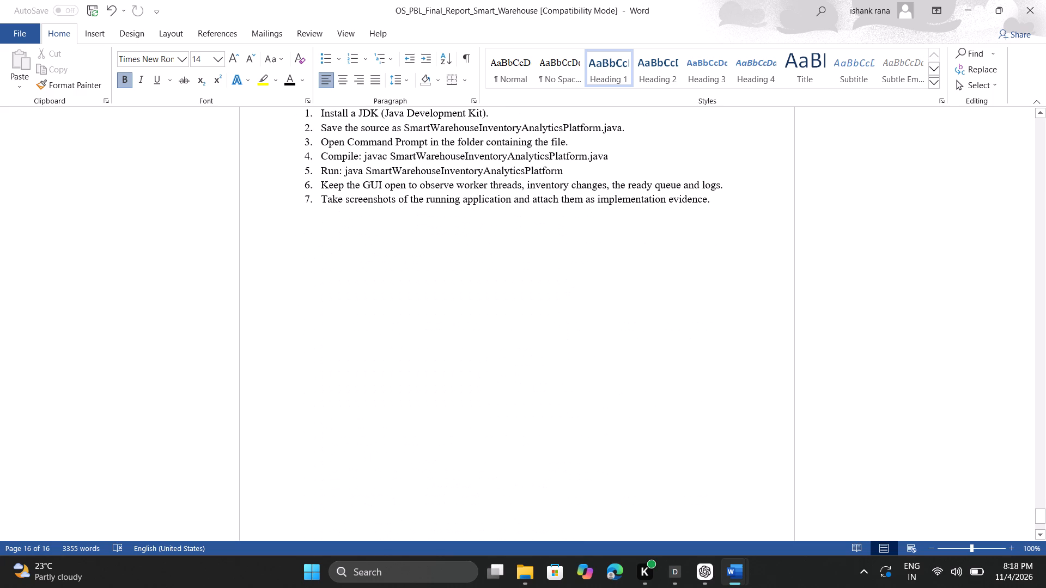
{"action": "scroll", "coordinate": [369, 252], "scroll_direction": "down", "scroll_amount": 5}
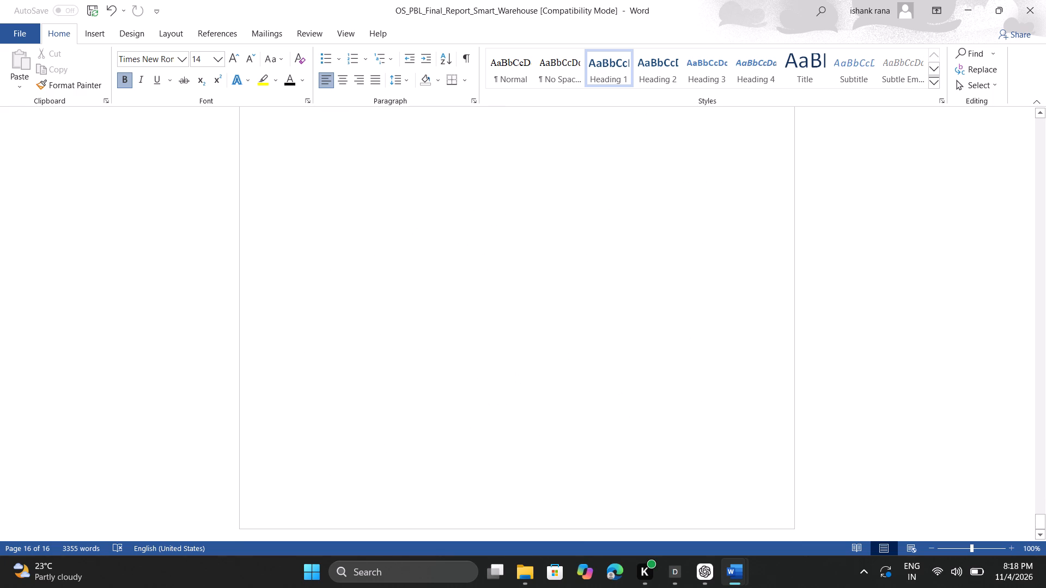
{"action": "scroll", "coordinate": [369, 252], "scroll_direction": "down", "scroll_amount": 1}
{"action": "scroll", "coordinate": [369, 252], "scroll_direction": "up", "scroll_amount": 14}
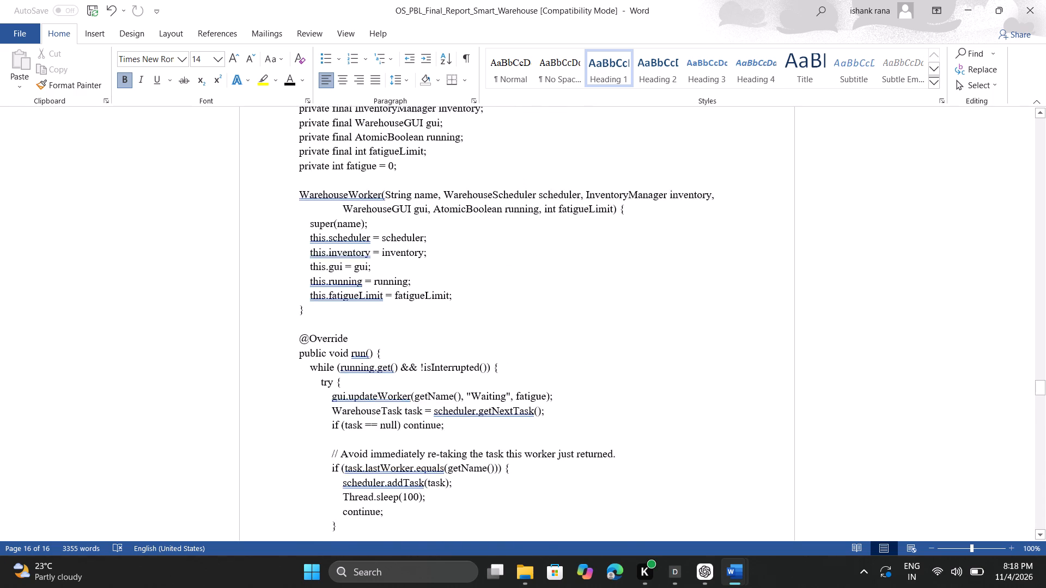
{"action": "scroll", "coordinate": [369, 252], "scroll_direction": "up", "scroll_amount": 15}
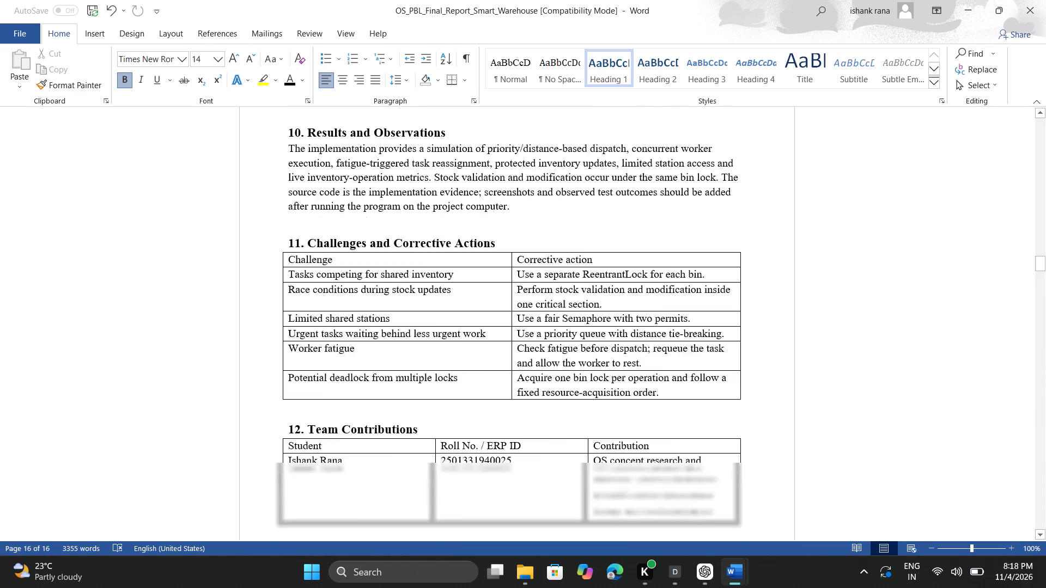
{"action": "scroll", "coordinate": [369, 252], "scroll_direction": "up", "scroll_amount": 12}
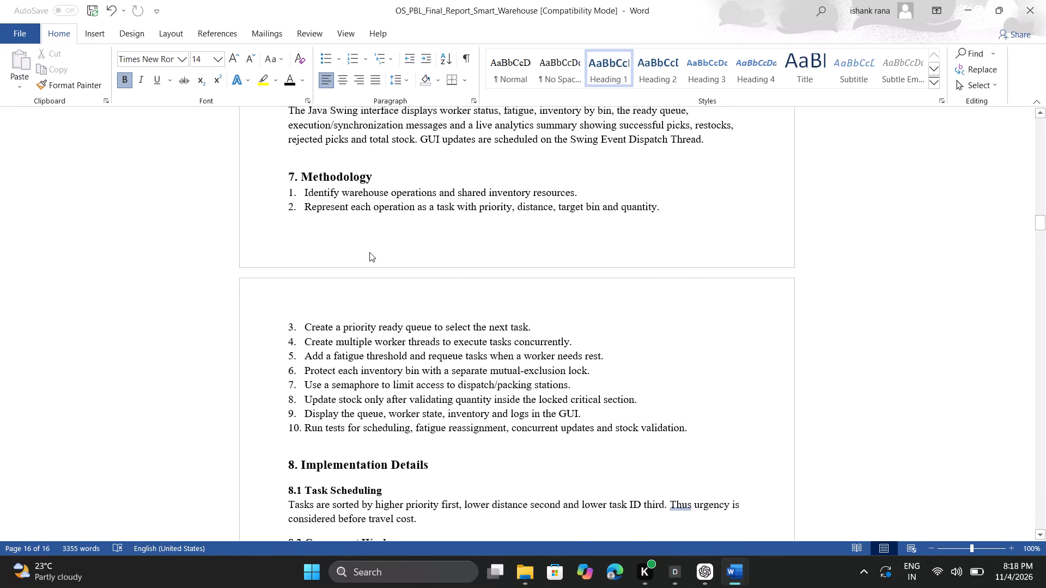
{"action": "scroll", "coordinate": [369, 252], "scroll_direction": "up", "scroll_amount": 8}
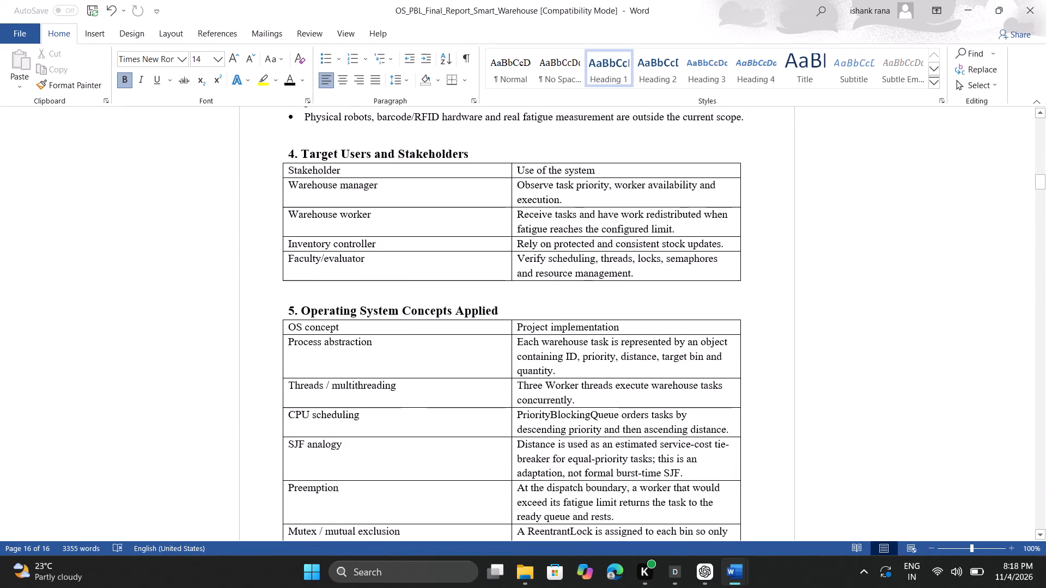
{"action": "scroll", "coordinate": [369, 252], "scroll_direction": "up", "scroll_amount": 8}
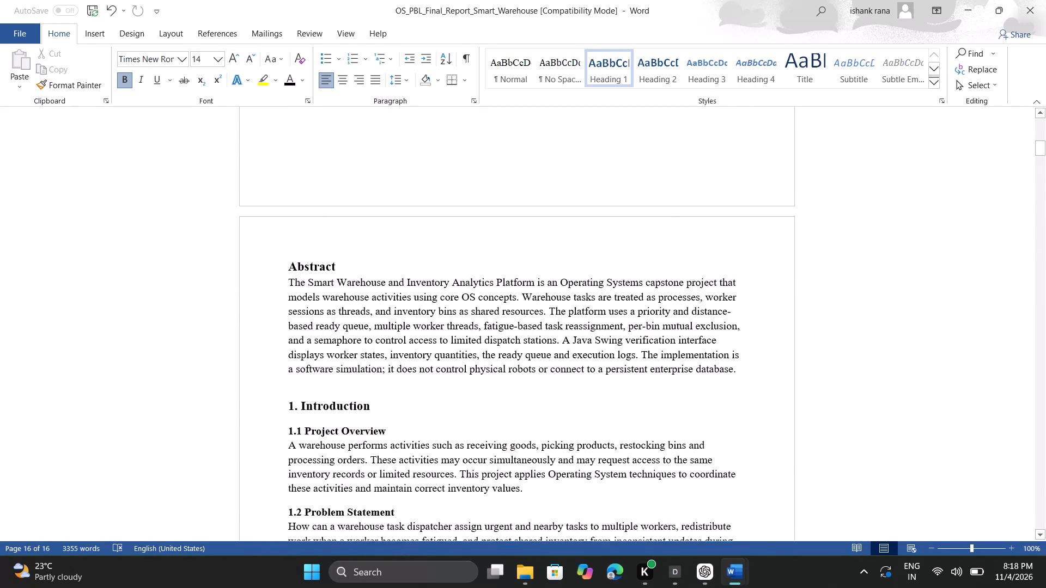
{"action": "scroll", "coordinate": [369, 252], "scroll_direction": "up", "scroll_amount": 4}
{"action": "scroll", "coordinate": [369, 252], "scroll_direction": "down", "scroll_amount": 3}
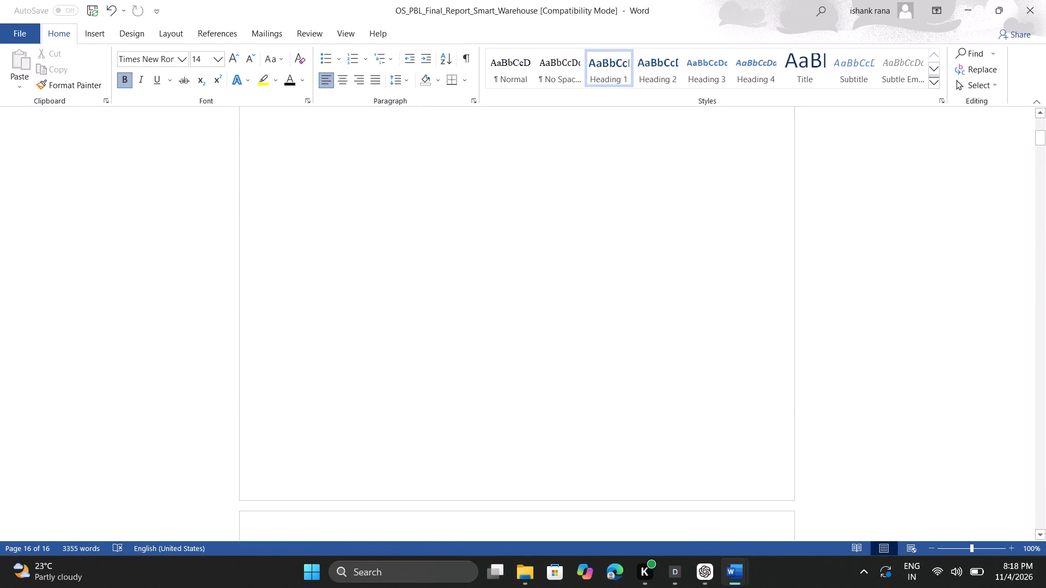
{"action": "scroll", "coordinate": [369, 252], "scroll_direction": "up", "scroll_amount": 3}
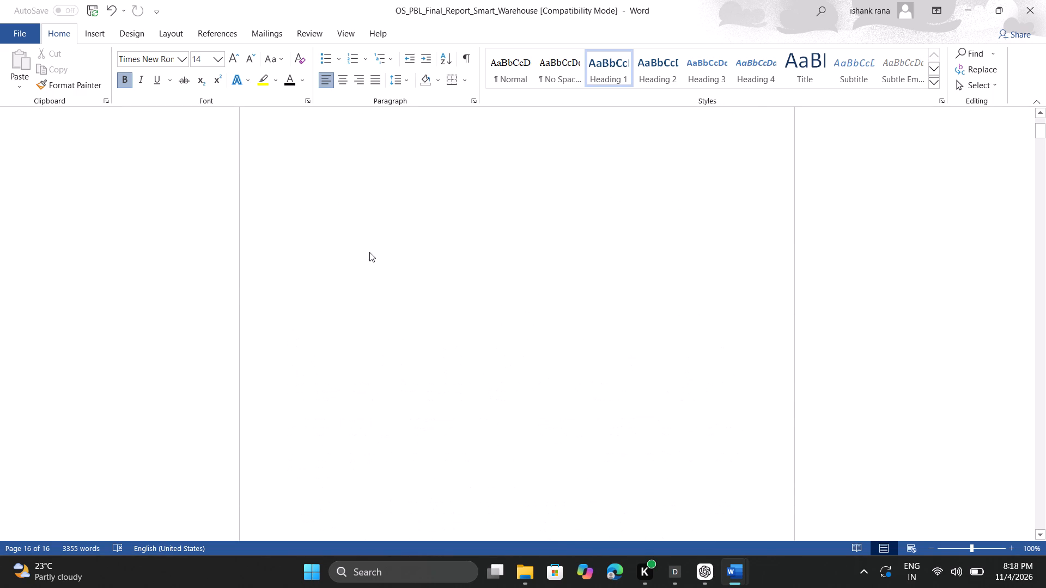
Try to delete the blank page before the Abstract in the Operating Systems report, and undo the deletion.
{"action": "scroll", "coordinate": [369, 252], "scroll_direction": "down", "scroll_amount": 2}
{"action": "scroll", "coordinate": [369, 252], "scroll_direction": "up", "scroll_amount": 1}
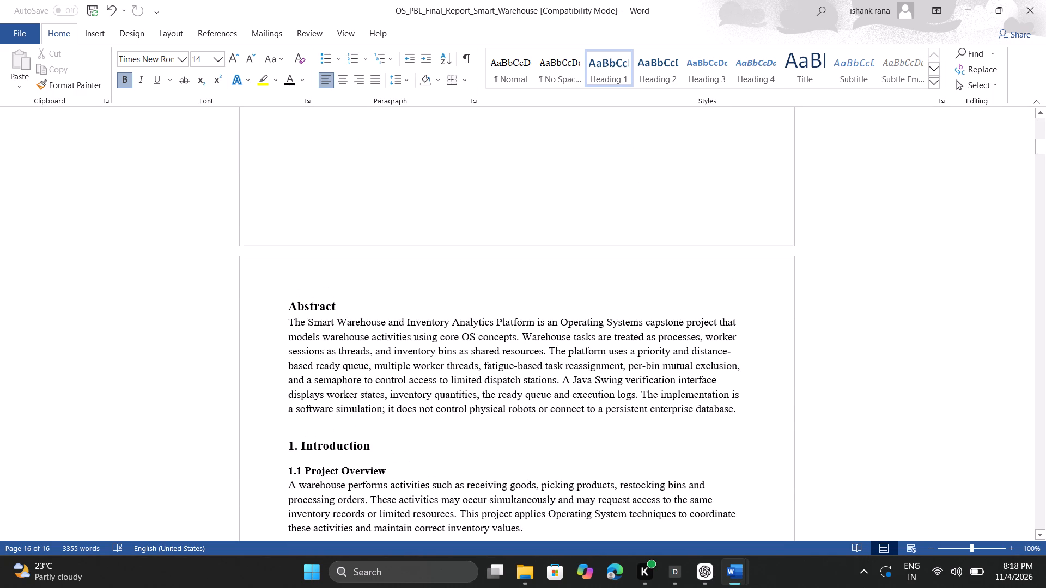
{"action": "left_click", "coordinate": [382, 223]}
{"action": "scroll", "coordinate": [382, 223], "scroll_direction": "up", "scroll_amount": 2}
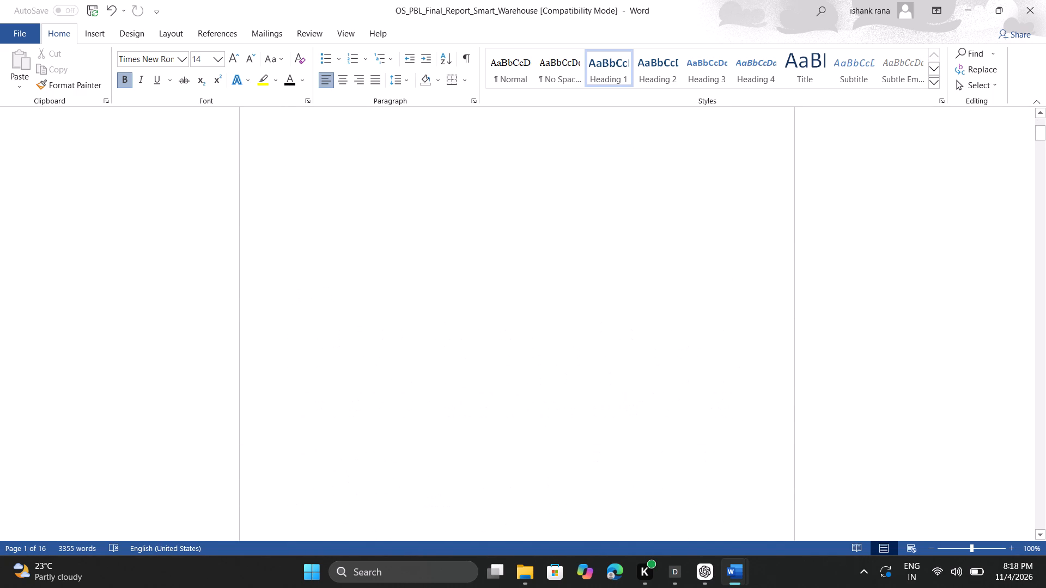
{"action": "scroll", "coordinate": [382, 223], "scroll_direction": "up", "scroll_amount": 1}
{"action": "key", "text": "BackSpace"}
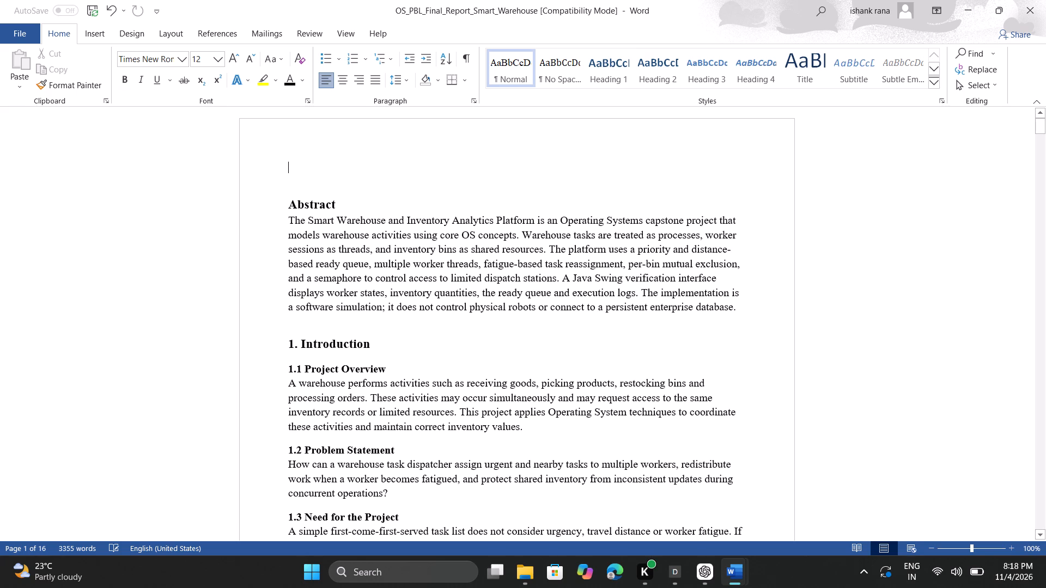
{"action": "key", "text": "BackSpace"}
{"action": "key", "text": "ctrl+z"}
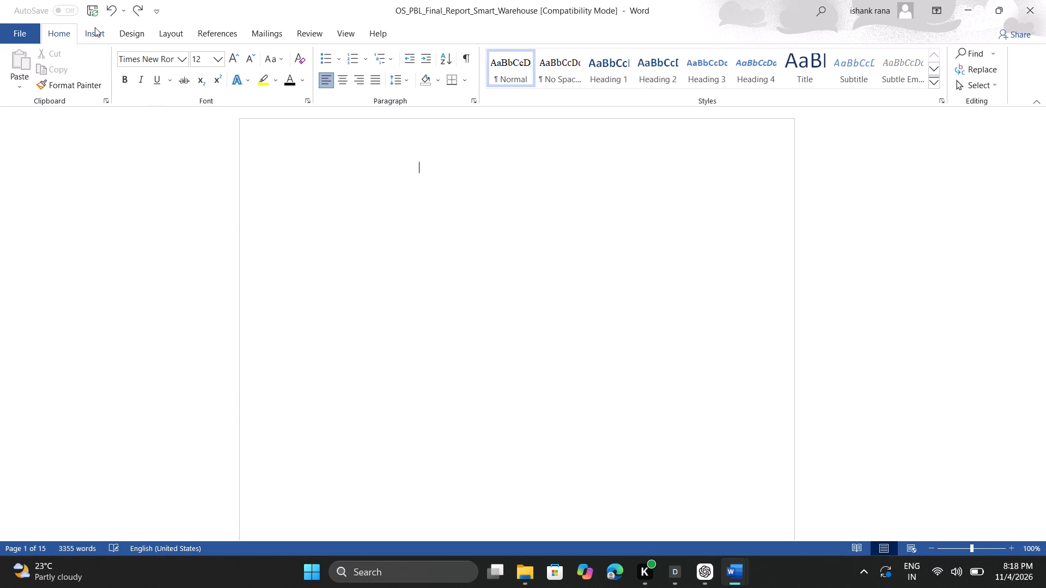
Open HPC_Progress_report_month3 and examine the layout of its cover page.
{"action": "left_click", "coordinate": [17, 36]}
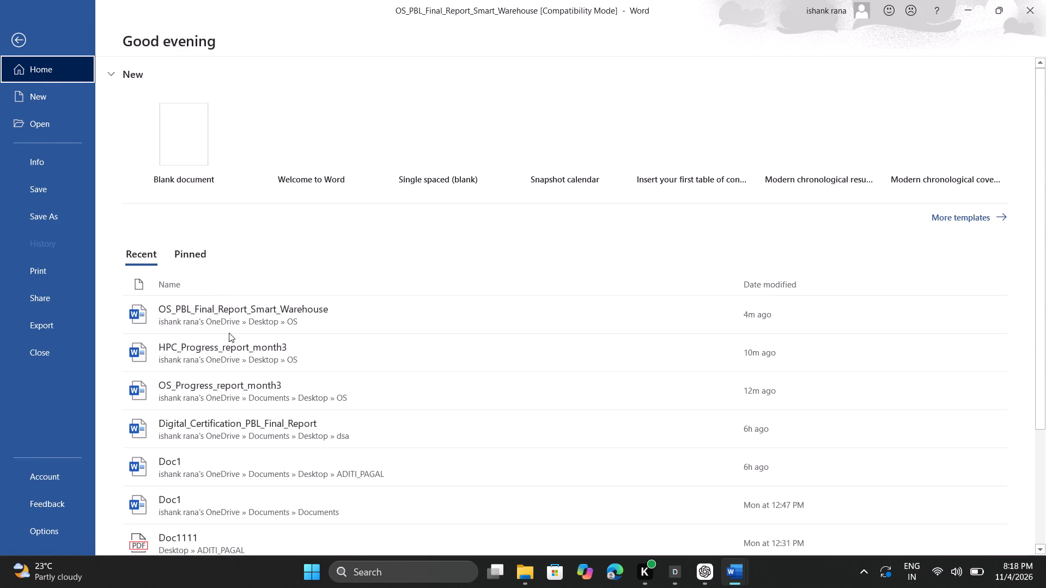
{"action": "left_click", "coordinate": [245, 359]}
{"action": "scroll", "coordinate": [353, 296], "scroll_direction": "up", "scroll_amount": 10}
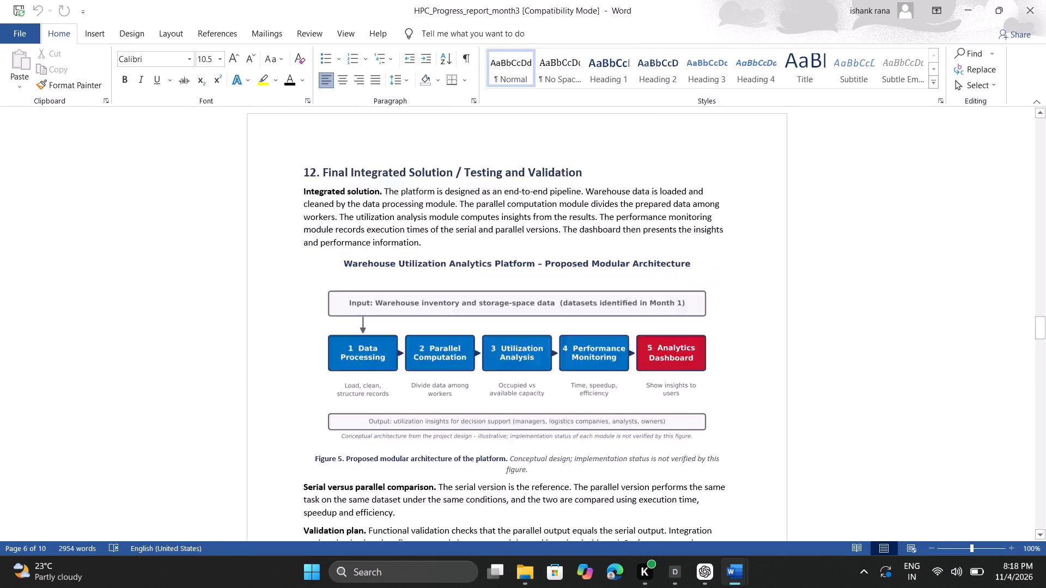
{"action": "scroll", "coordinate": [353, 296], "scroll_direction": "up", "scroll_amount": 17}
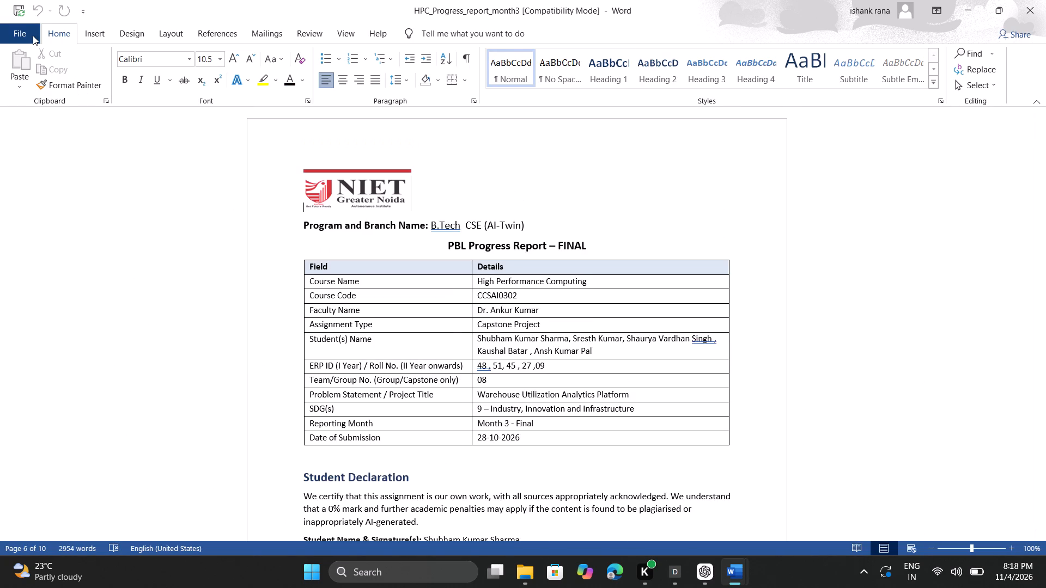
Open the final_report Word document from the dsa folder on the Desktop.
{"action": "left_click", "coordinate": [33, 34]}
{"action": "scroll", "coordinate": [217, 529], "scroll_direction": "down", "scroll_amount": 1}
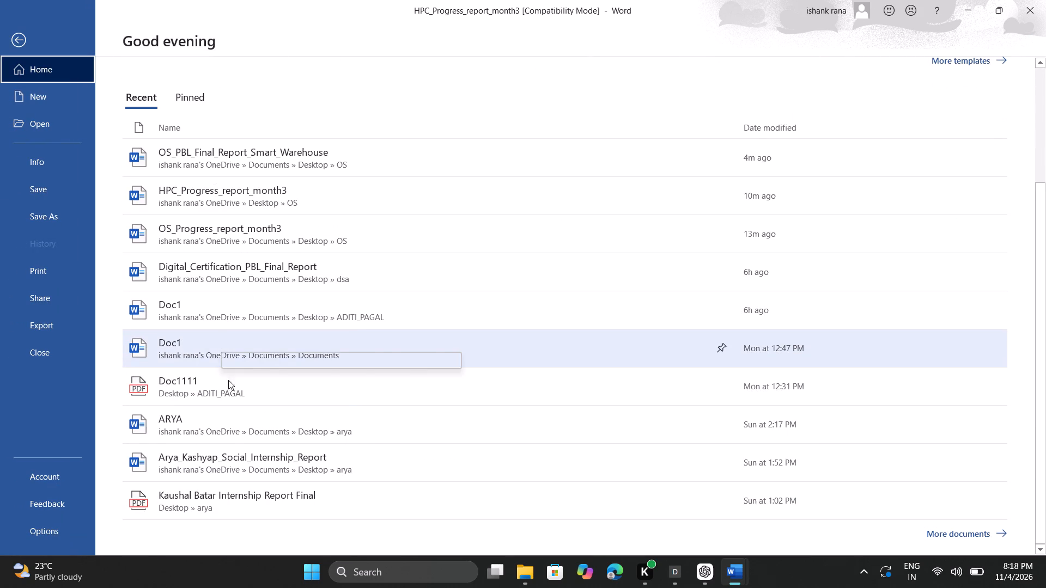
{"action": "scroll", "coordinate": [286, 306], "scroll_direction": "up", "scroll_amount": 11}
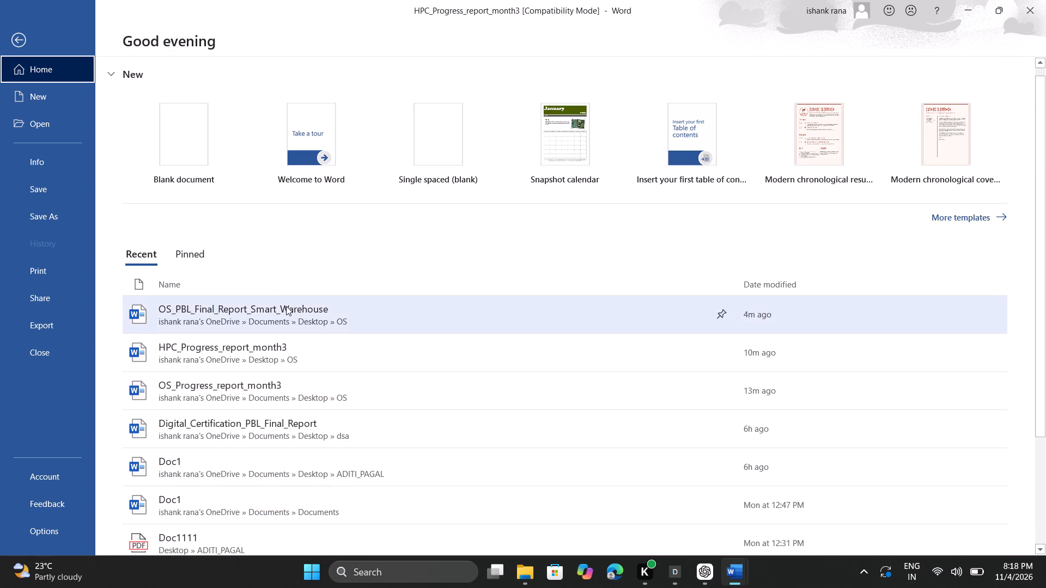
{"action": "scroll", "coordinate": [286, 306], "scroll_direction": "up", "scroll_amount": 13}
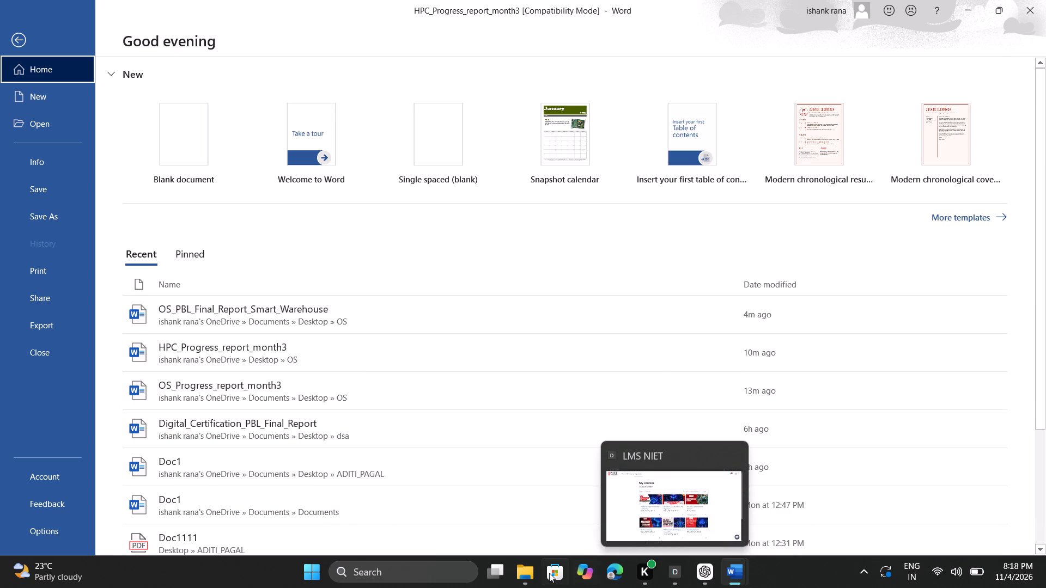
{"action": "left_click", "coordinate": [526, 504]}
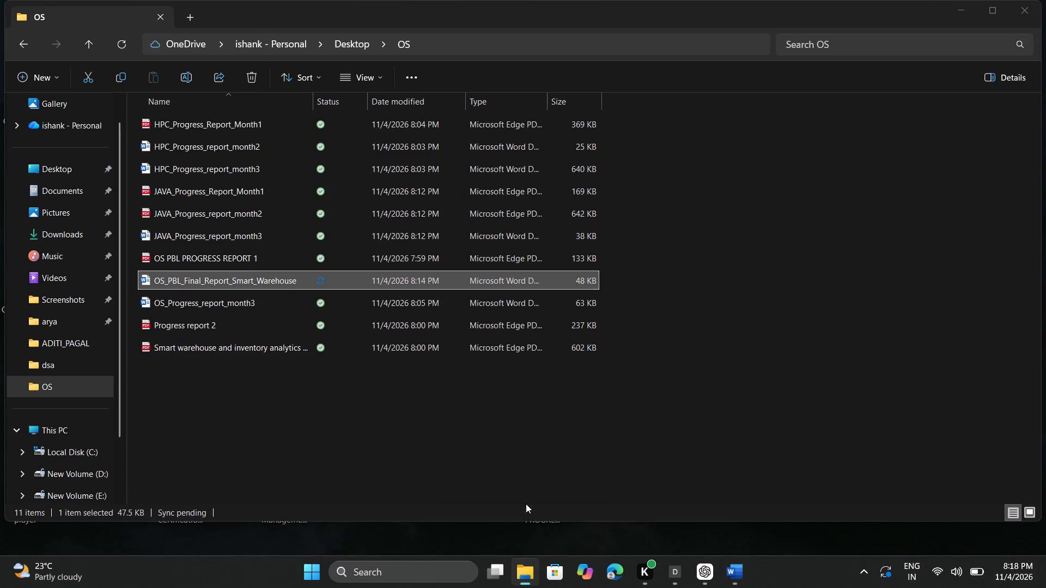
{"action": "left_click", "coordinate": [60, 372]}
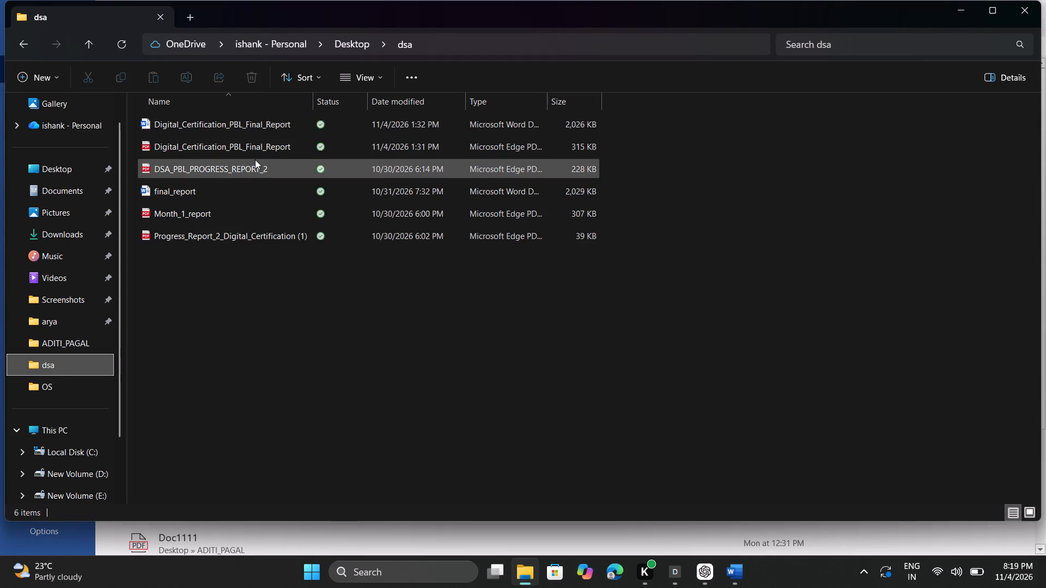
{"action": "double_click", "coordinate": [244, 188]}
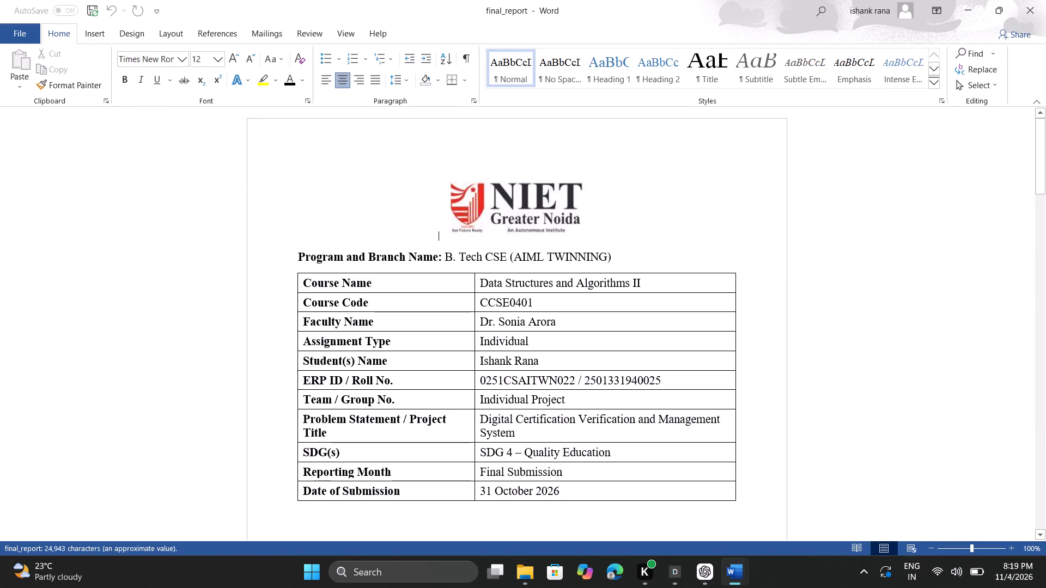
Copy the pages from the NIET logo through the Student Declaration in final_report to the blank start of OS_PBL_Final_Report_Smart_Warehouse.
{"action": "left_click_drag", "start_coordinate": [291, 139], "coordinate": [496, 566]}
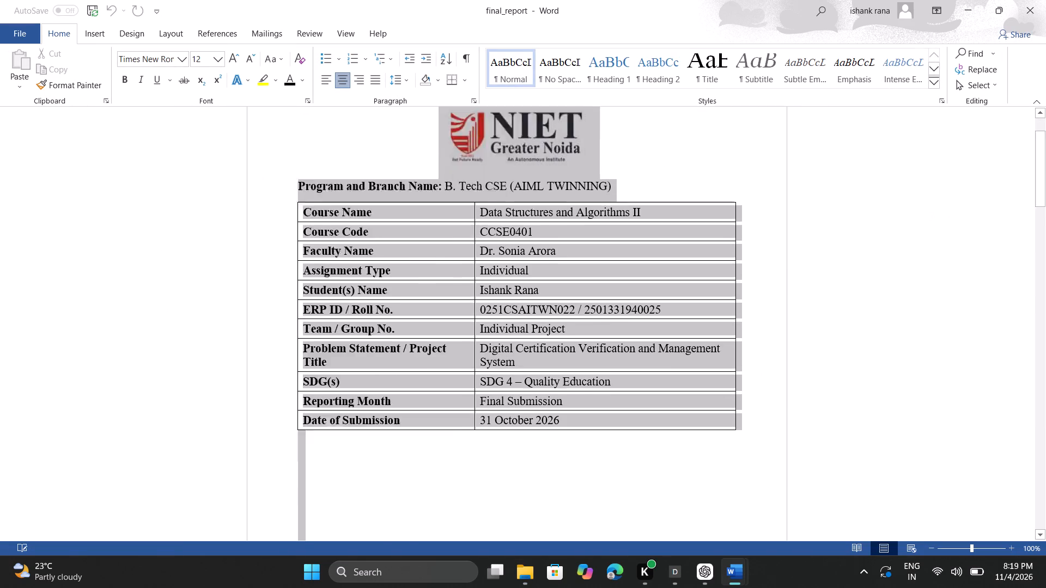
{"action": "left_click_drag", "start_coordinate": [496, 566], "coordinate": [311, 519]}
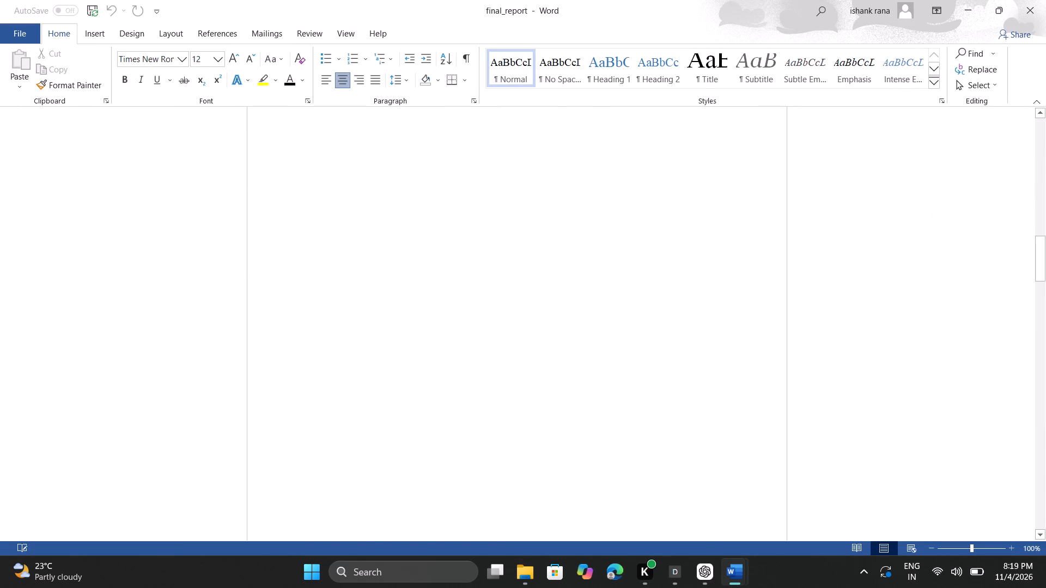
{"action": "left_click_drag", "start_coordinate": [311, 519], "coordinate": [286, 346]}
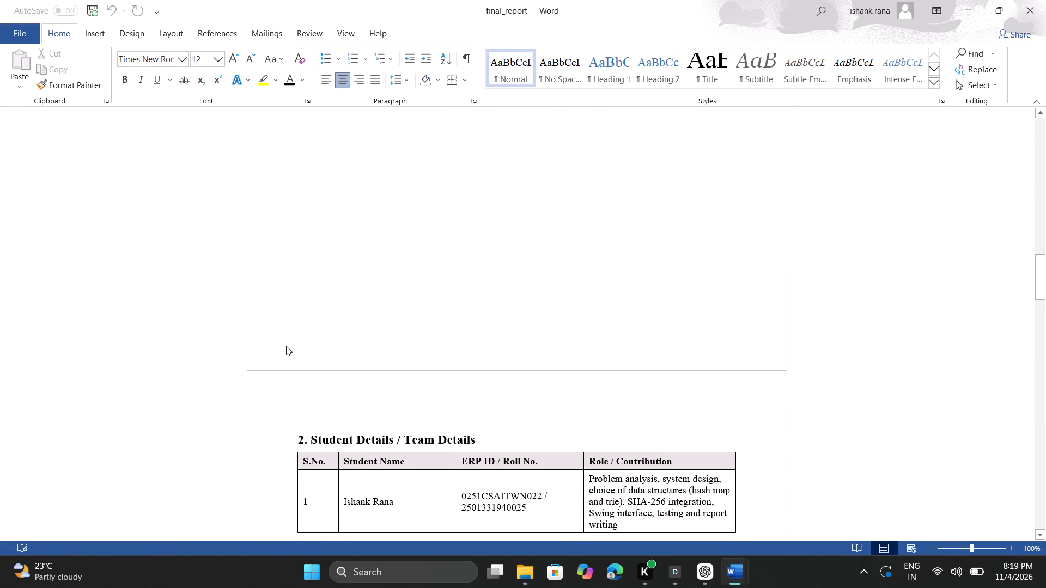
{"action": "key", "text": "ctrl+c"}
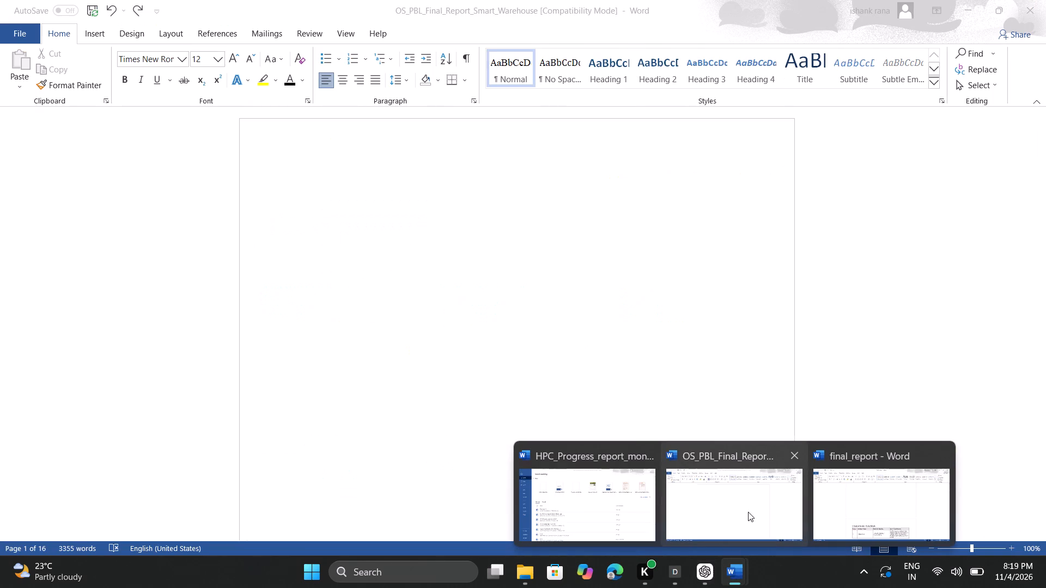
{"action": "left_click", "coordinate": [747, 512]}
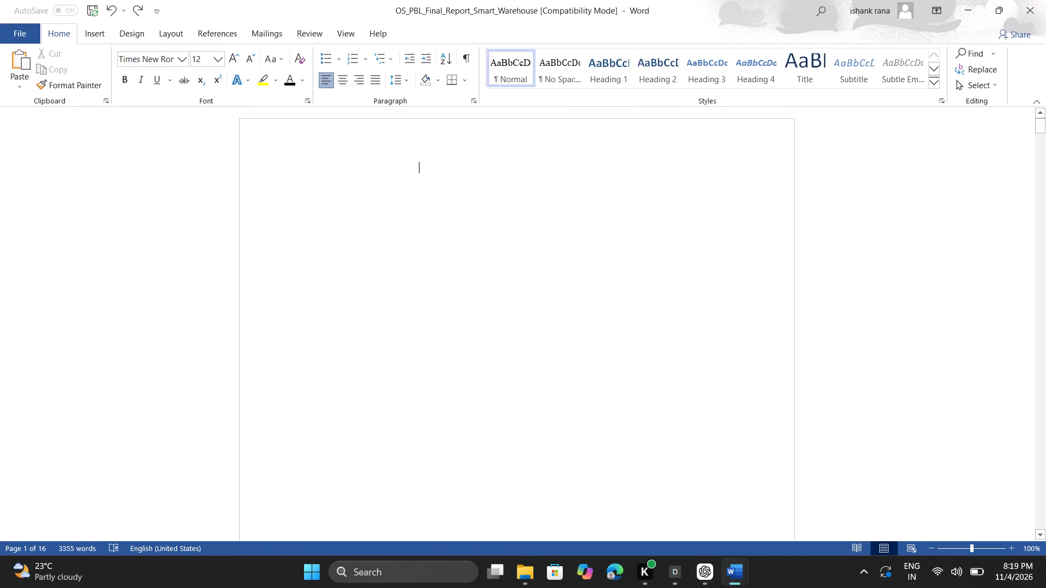
{"action": "key", "text": "ctrl+v"}
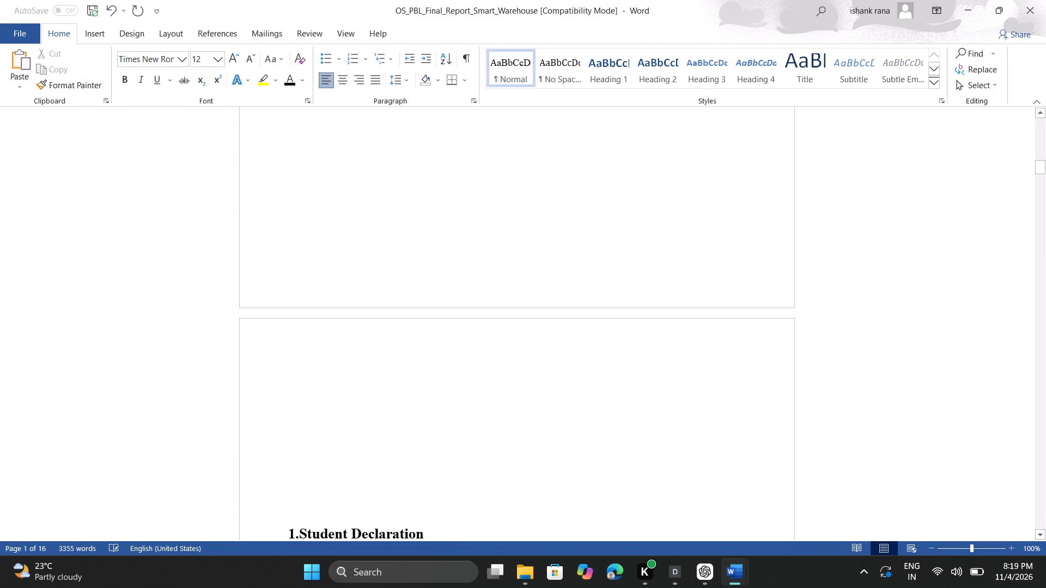
Delete the empty lines above the Student Declaration heading in the Operating Systems report.
{"action": "left_click", "coordinate": [300, 367]}
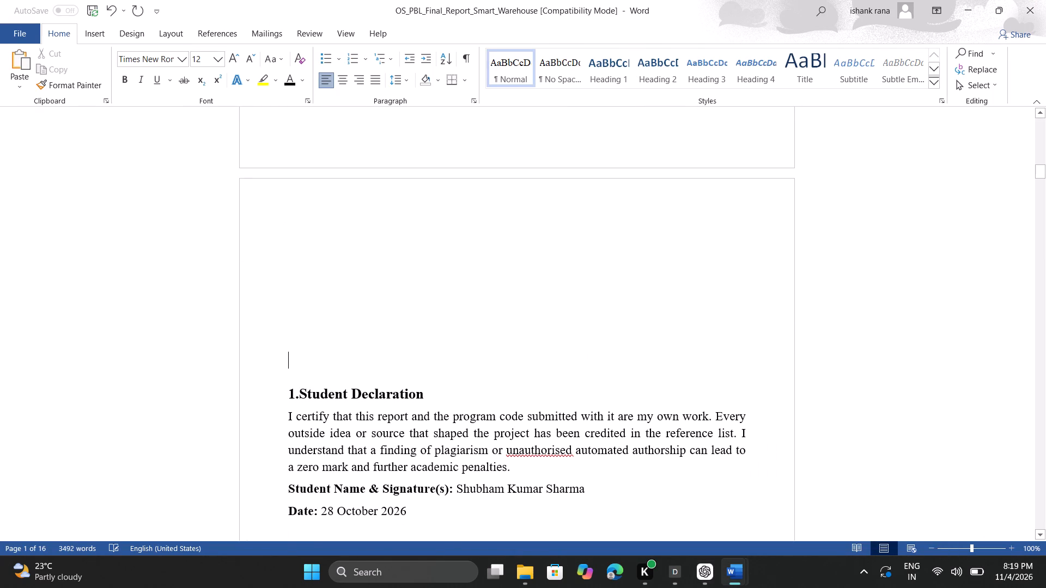
{"action": "key", "text": "BackSpace"}
{"action": "key", "text": "BackSpace"}
{"action": "key", "text": "BackSpace"}
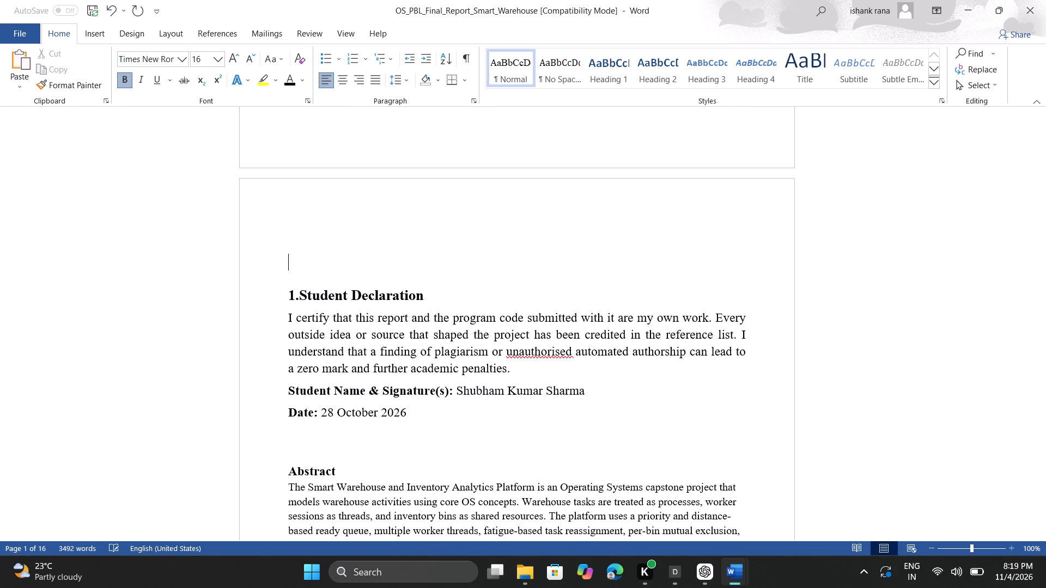
{"action": "key", "text": "BackSpace"}
{"action": "key", "text": "BackSpace"}
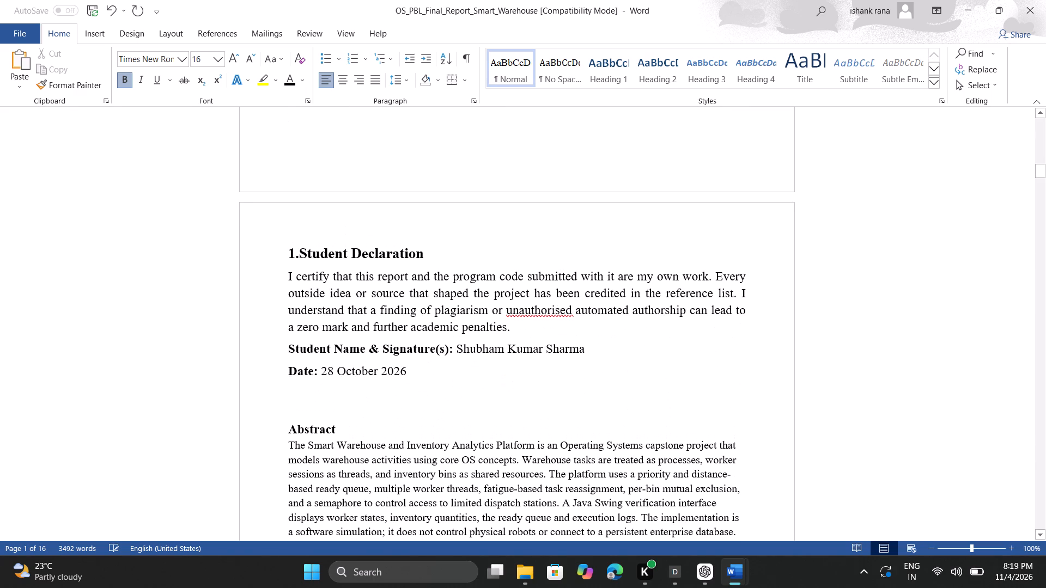
Remove the "1." number from the Student Declaration heading.
{"action": "key", "text": "Down"}
{"action": "key", "text": "Right"}
{"action": "key", "text": "BackSpace"}
{"action": "key", "text": "Right"}
{"action": "key", "text": "BackSpace"}
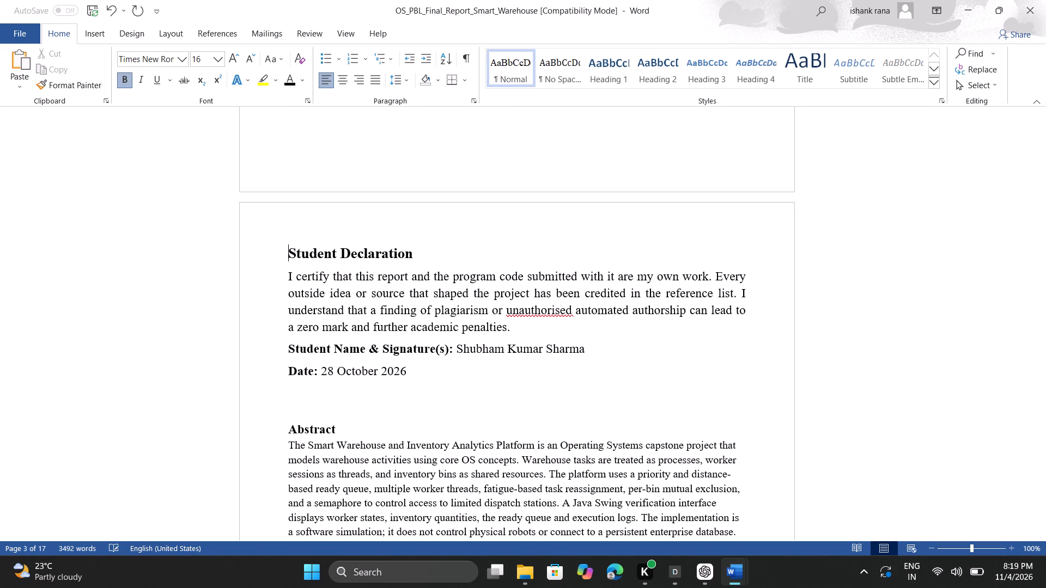
Delete the empty lines on the blank first page above the NIET logo.
{"action": "scroll", "coordinate": [300, 367], "scroll_direction": "up", "scroll_amount": 2}
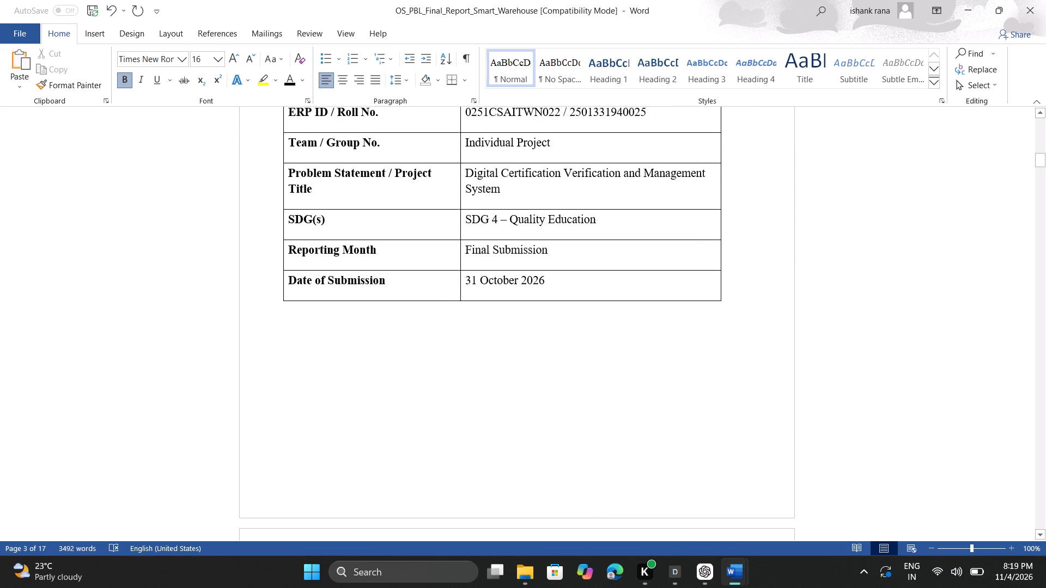
{"action": "scroll", "coordinate": [300, 367], "scroll_direction": "up", "scroll_amount": 3}
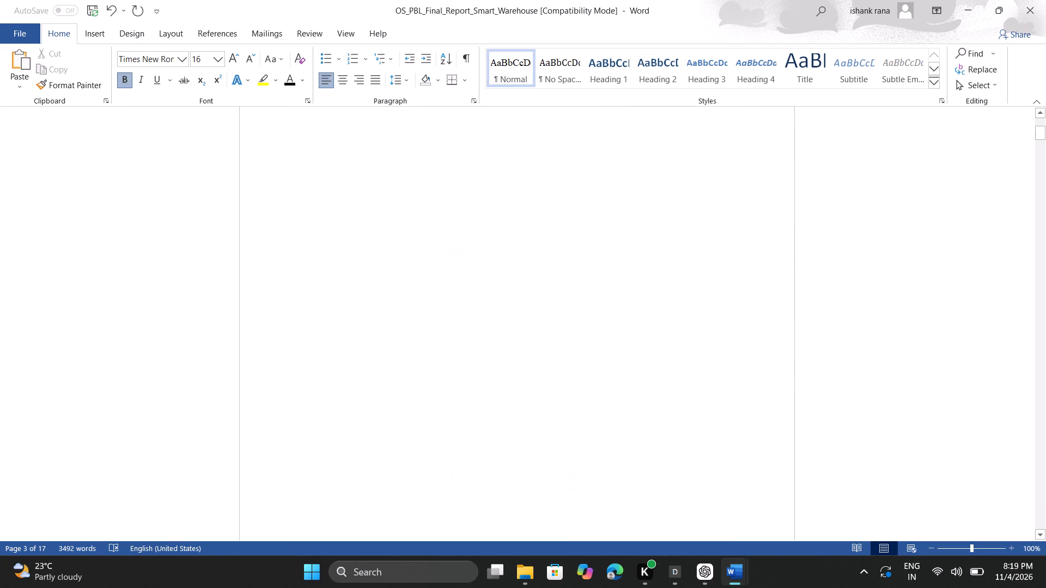
{"action": "scroll", "coordinate": [300, 367], "scroll_direction": "up", "scroll_amount": 1}
{"action": "left_click", "coordinate": [431, 183]}
{"action": "scroll", "coordinate": [431, 183], "scroll_direction": "up", "scroll_amount": 2}
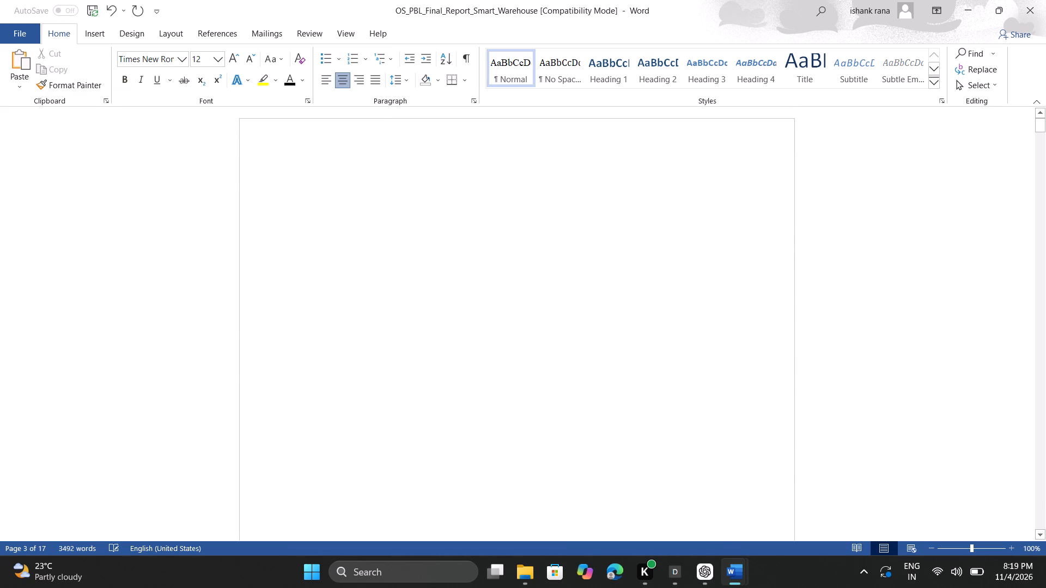
{"action": "left_click", "coordinate": [522, 219]}
{"action": "left_click", "coordinate": [522, 219]}
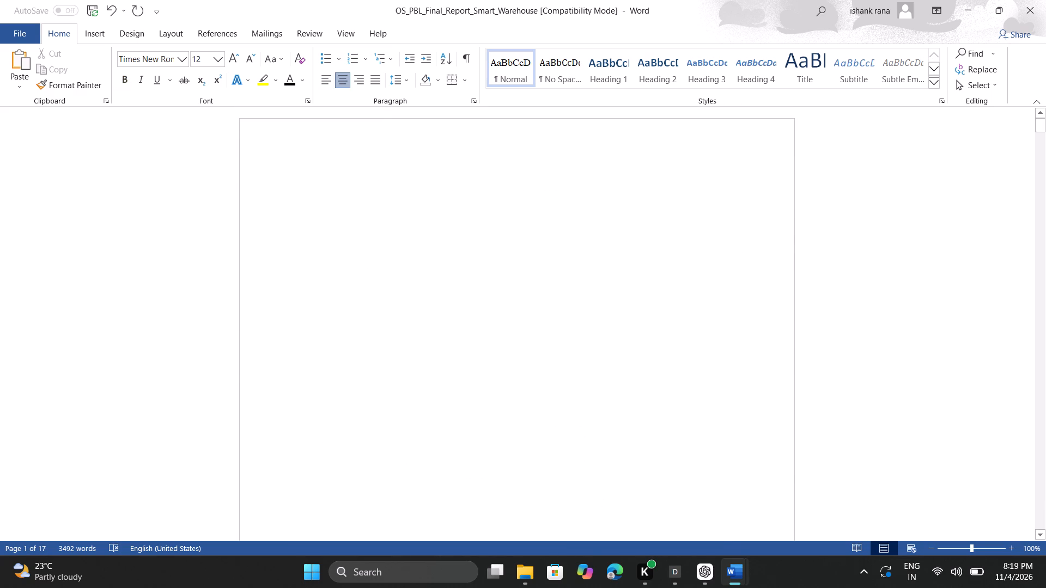
{"action": "left_click", "coordinate": [486, 305]}
{"action": "scroll", "coordinate": [486, 305], "scroll_direction": "down", "scroll_amount": 3}
{"action": "left_click", "coordinate": [486, 305]}
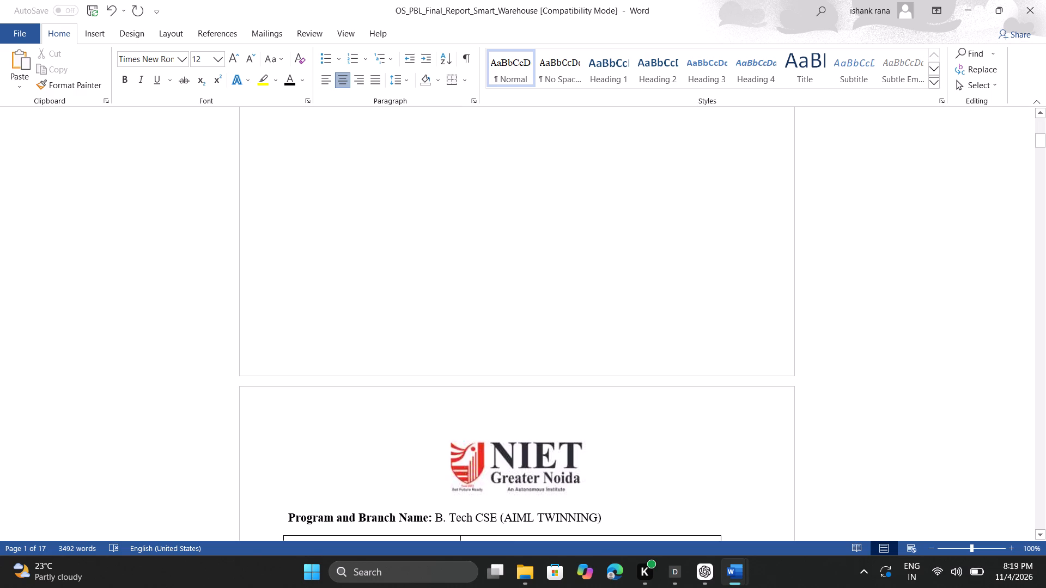
{"action": "double_click", "coordinate": [474, 324]}
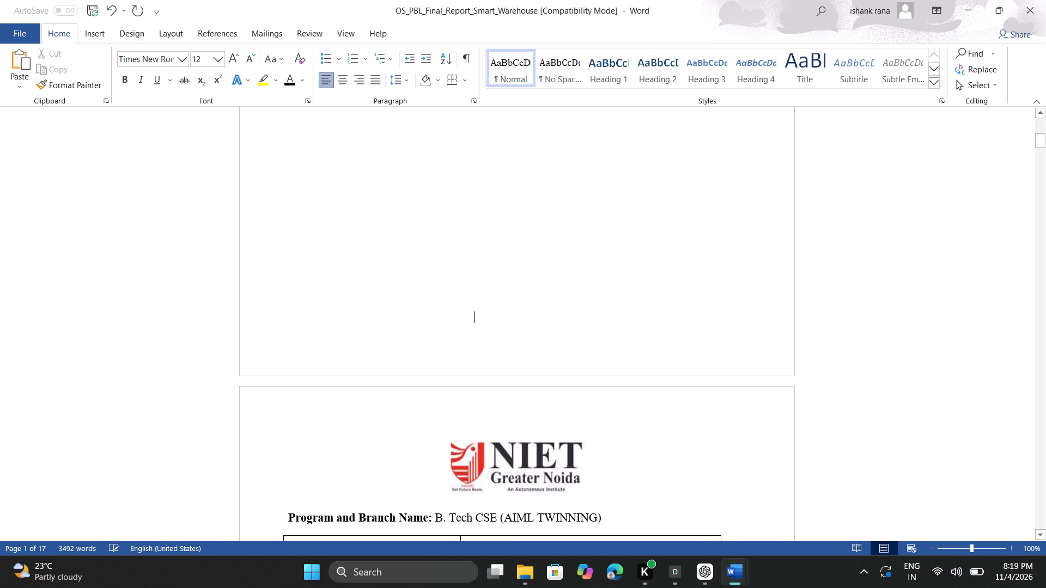
{"action": "key", "text": "BackSpace"}
{"action": "key", "text": "BackSpace"}
{"action": "key", "text": "BackSpace"}
{"action": "key", "text": "BackSpace"}
{"action": "key", "text": "BackSpace"}
{"action": "key", "text": "BackSpace"}
{"action": "key", "text": "BackSpace"}
{"action": "key", "text": "BackSpace"}
{"action": "key", "text": "BackSpace"}
{"action": "key", "text": "BackSpace"}
{"action": "key", "text": "BackSpace"}
{"action": "key", "text": "BackSpace"}
{"action": "key", "text": "BackSpace"}
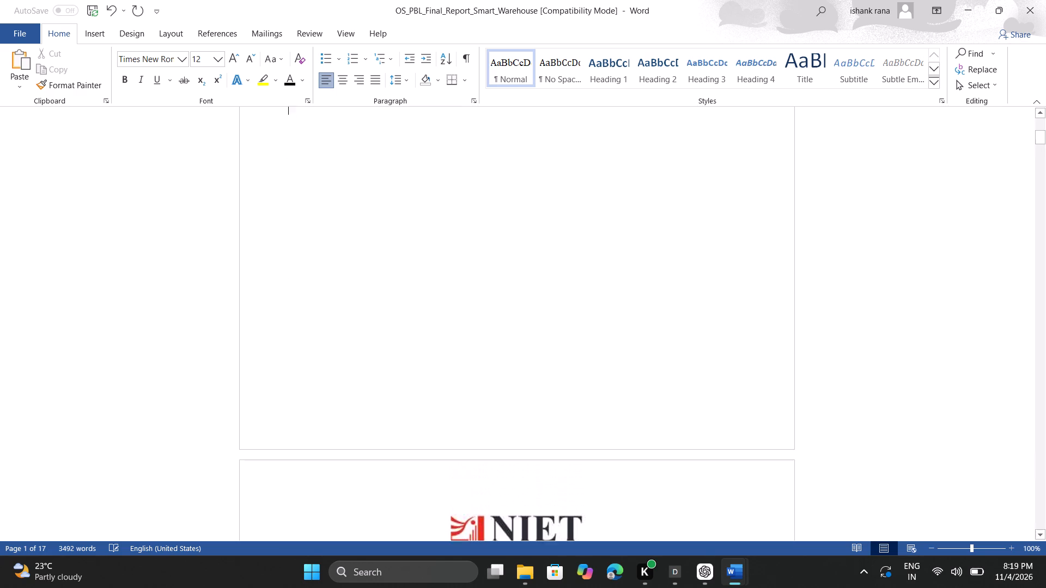
{"action": "key", "text": "BackSpace"}
{"action": "key", "text": "BackSpace"}
{"action": "key", "text": "BackSpace"}
{"action": "key", "text": "BackSpace"}
{"action": "key", "text": "BackSpace"}
{"action": "key", "text": "BackSpace"}
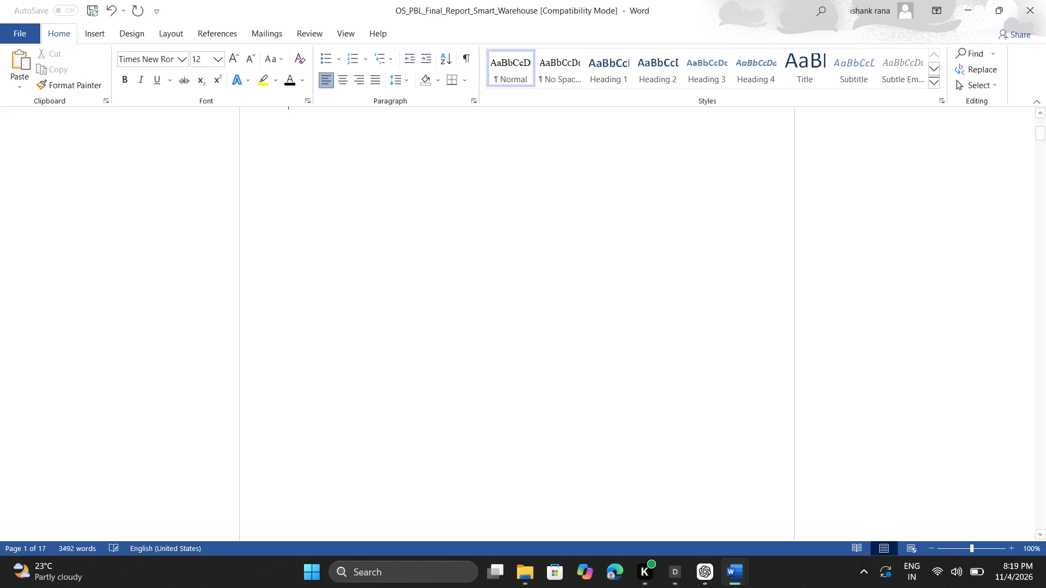
{"action": "key", "text": "BackSpace"}
{"action": "key", "text": "BackSpace"}
{"action": "key", "text": "BackSpace"}
{"action": "key", "text": "BackSpace"}
{"action": "key", "text": "BackSpace"}
{"action": "key", "text": "BackSpace"}
{"action": "key", "text": "BackSpace"}
{"action": "key", "text": "BackSpace"}
{"action": "key", "text": "BackSpace"}
{"action": "key", "text": "BackSpace"}
{"action": "key", "text": "BackSpace"}
{"action": "key", "text": "BackSpace"}
{"action": "key", "text": "BackSpace"}
{"action": "key", "text": "BackSpace"}
{"action": "key", "text": "BackSpace"}
{"action": "key", "text": "BackSpace"}
{"action": "key", "text": "BackSpace"}
{"action": "key", "text": "BackSpace"}
{"action": "key", "text": "BackSpace"}
{"action": "scroll", "coordinate": [450, 402], "scroll_direction": "up", "scroll_amount": 1}
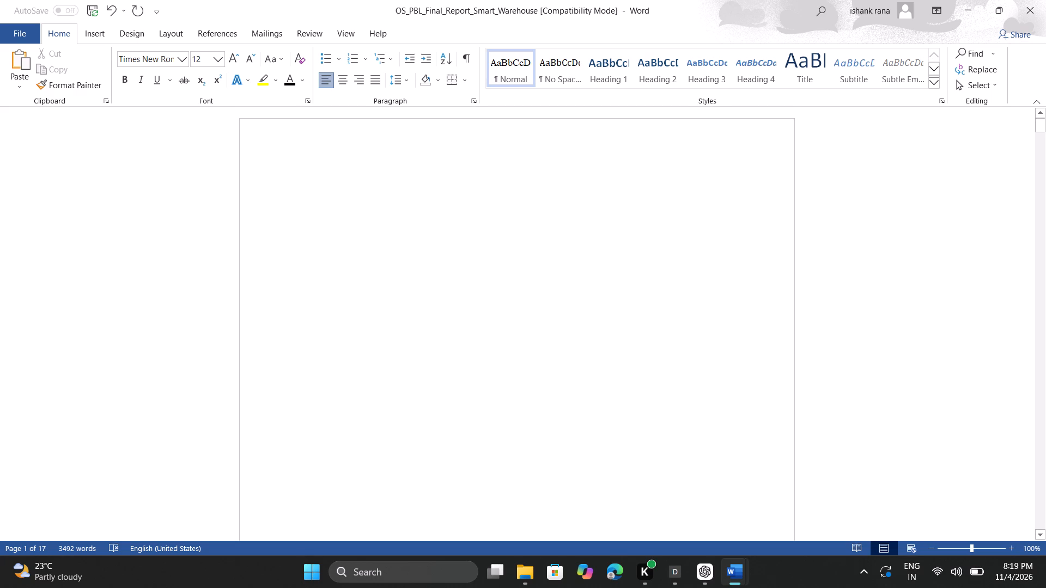
{"action": "left_click_drag", "start_coordinate": [367, 307], "coordinate": [263, 122]}
{"action": "key", "text": "BackSpace"}
{"action": "key", "text": "BackSpace"}
{"action": "scroll", "coordinate": [263, 122], "scroll_direction": "down", "scroll_amount": 2}
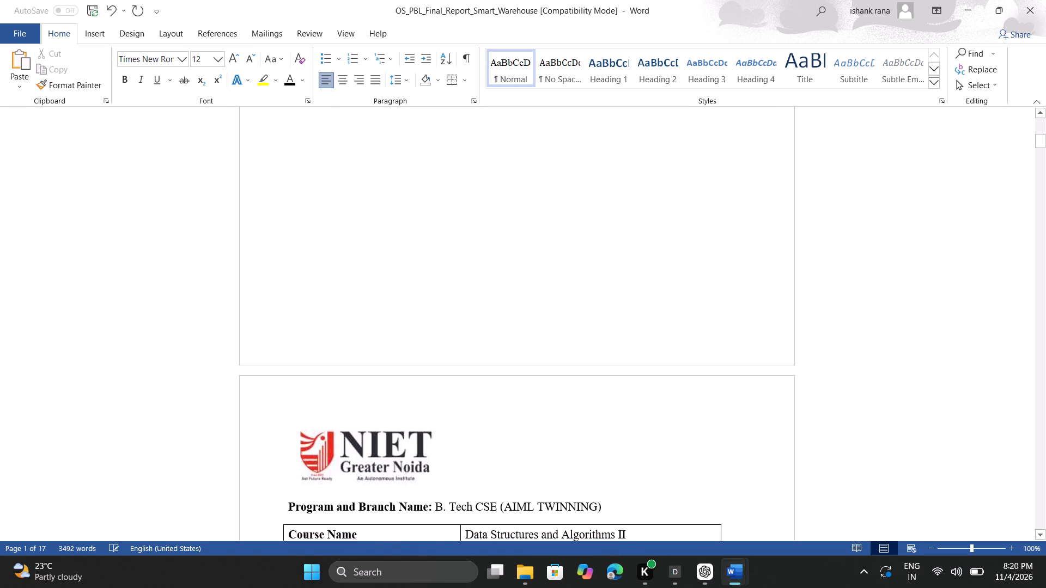
Remove the page break between the cover table and the Student Declaration so the heading follows directly below the table.
{"action": "left_click", "coordinate": [303, 443]}
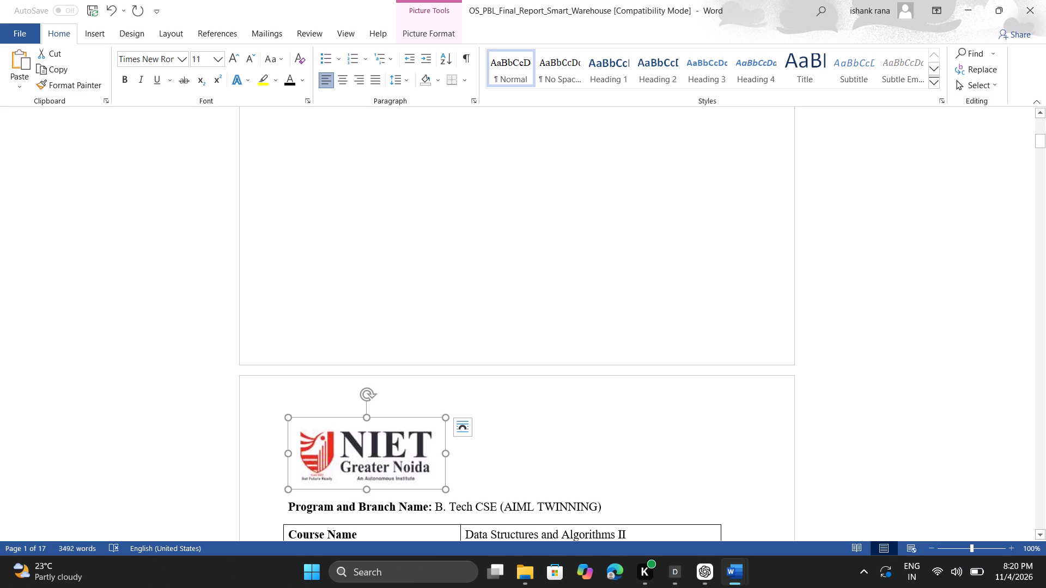
{"action": "left_click", "coordinate": [275, 438]}
{"action": "scroll", "coordinate": [376, 479], "scroll_direction": "down", "scroll_amount": 1}
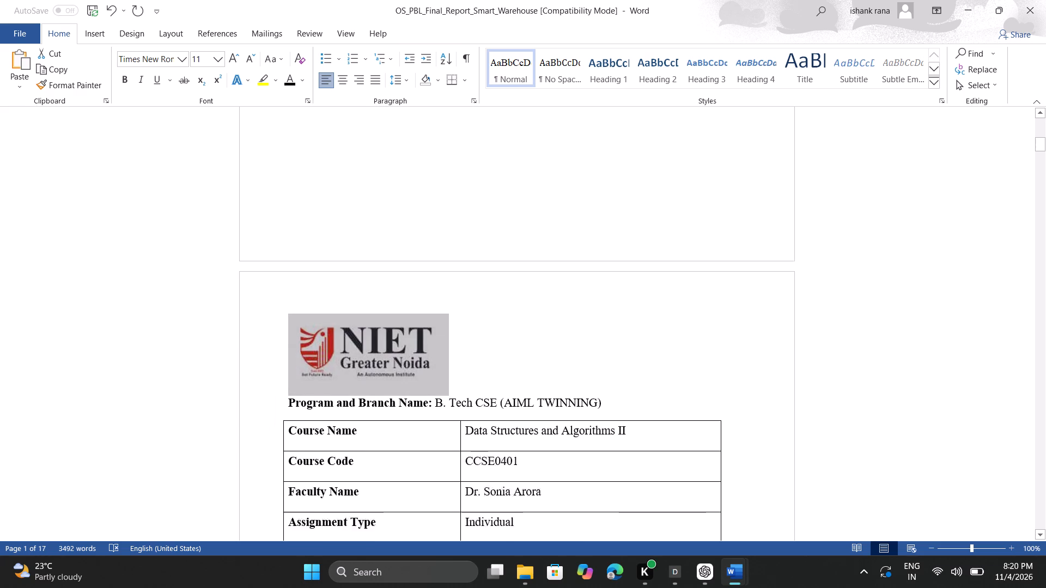
{"action": "scroll", "coordinate": [376, 479], "scroll_direction": "down", "scroll_amount": 2}
{"action": "scroll", "coordinate": [377, 424], "scroll_direction": "down", "scroll_amount": 1}
{"action": "left_click", "coordinate": [327, 434]}
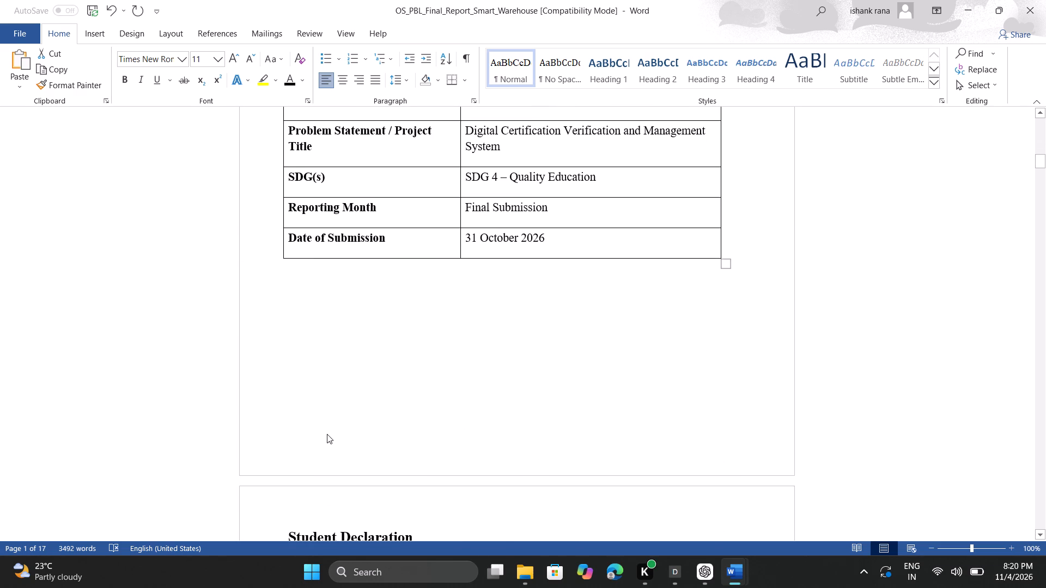
{"action": "key", "text": "BackSpace"}
{"action": "key", "text": "BackSpace"}
{"action": "key", "text": "BackSpace"}
{"action": "key", "text": "BackSpace"}
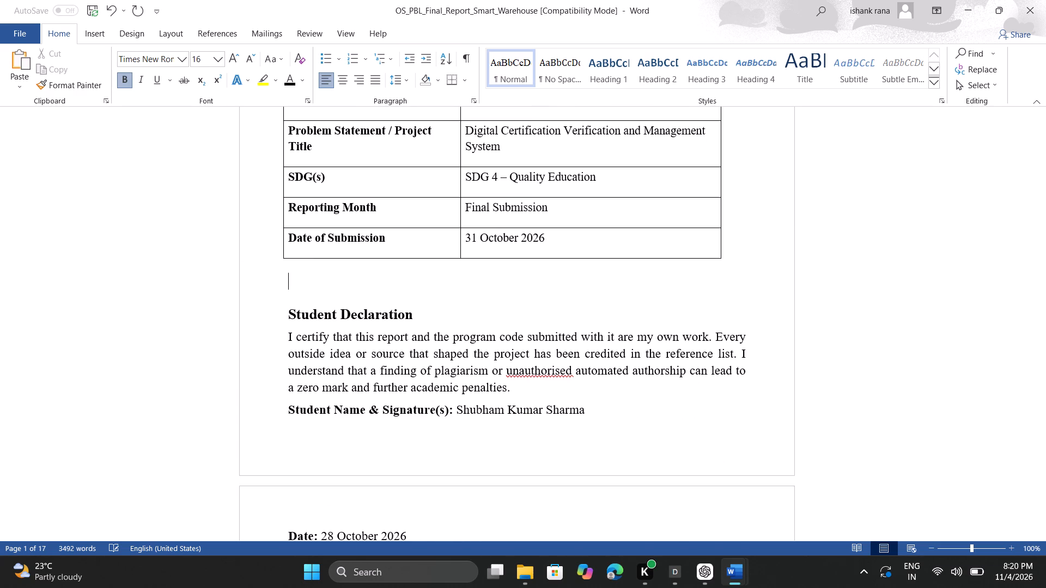
{"action": "key", "text": "BackSpace"}
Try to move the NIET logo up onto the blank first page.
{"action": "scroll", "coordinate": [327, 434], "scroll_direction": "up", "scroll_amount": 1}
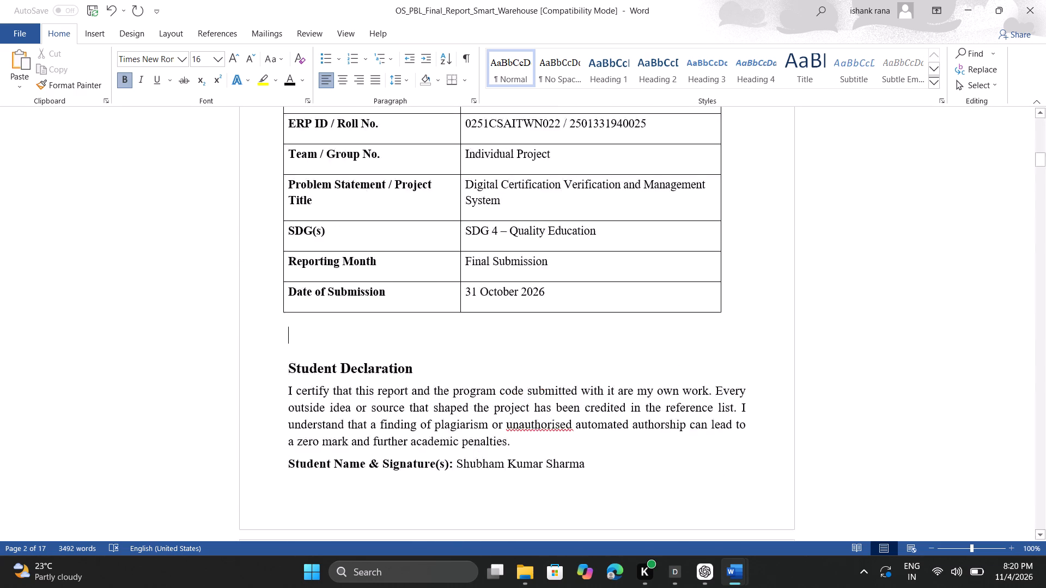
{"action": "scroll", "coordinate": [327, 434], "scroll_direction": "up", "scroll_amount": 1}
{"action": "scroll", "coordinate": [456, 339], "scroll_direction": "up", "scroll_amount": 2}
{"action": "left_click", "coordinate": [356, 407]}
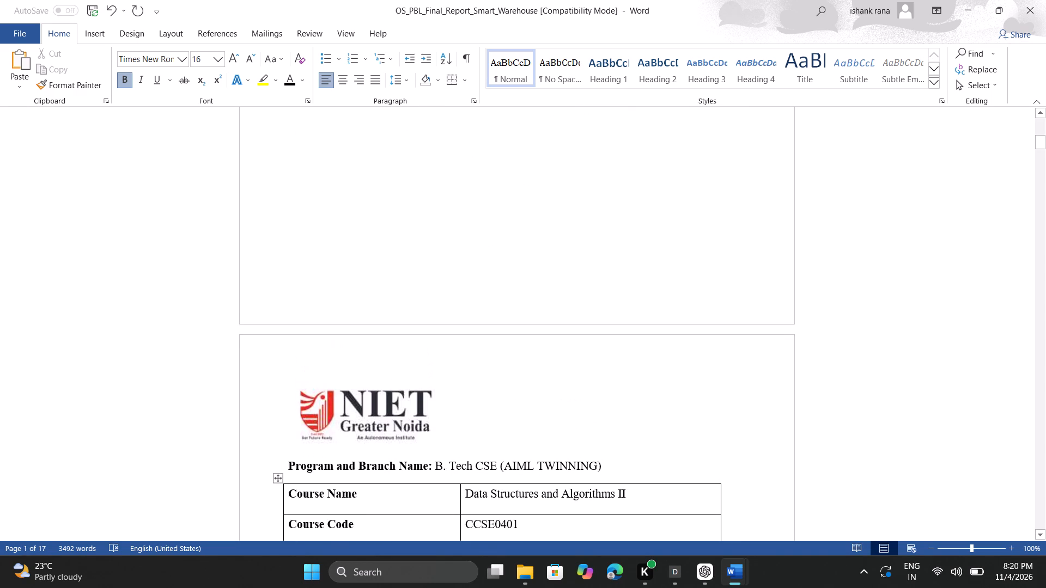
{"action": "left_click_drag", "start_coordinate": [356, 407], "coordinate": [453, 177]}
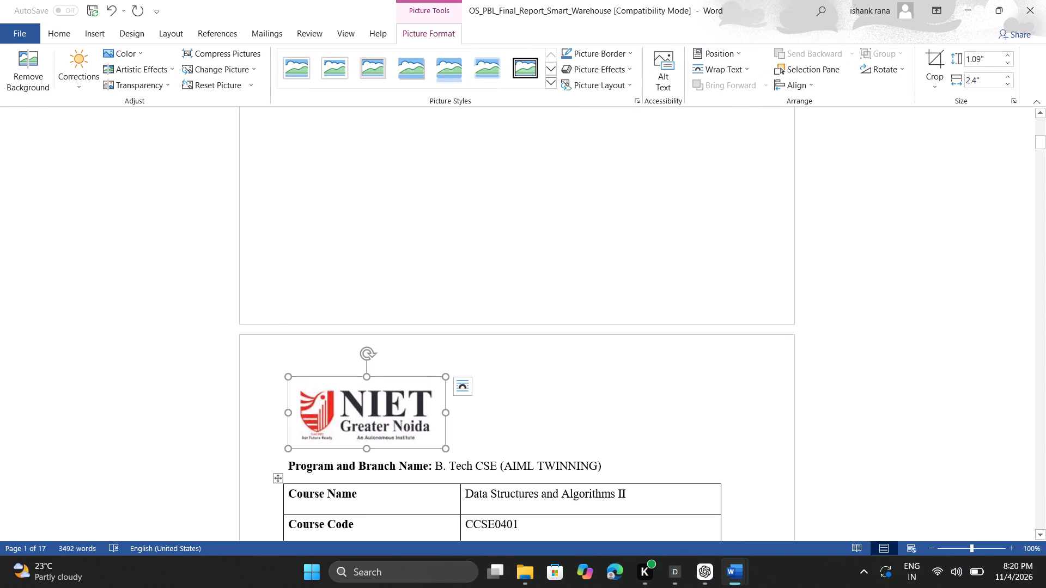
Copy the NIET logo, Program and Branch Name line and cover details table from page 2 to the top of the blank first page.
{"action": "left_click_drag", "start_coordinate": [276, 348], "coordinate": [425, 543]}
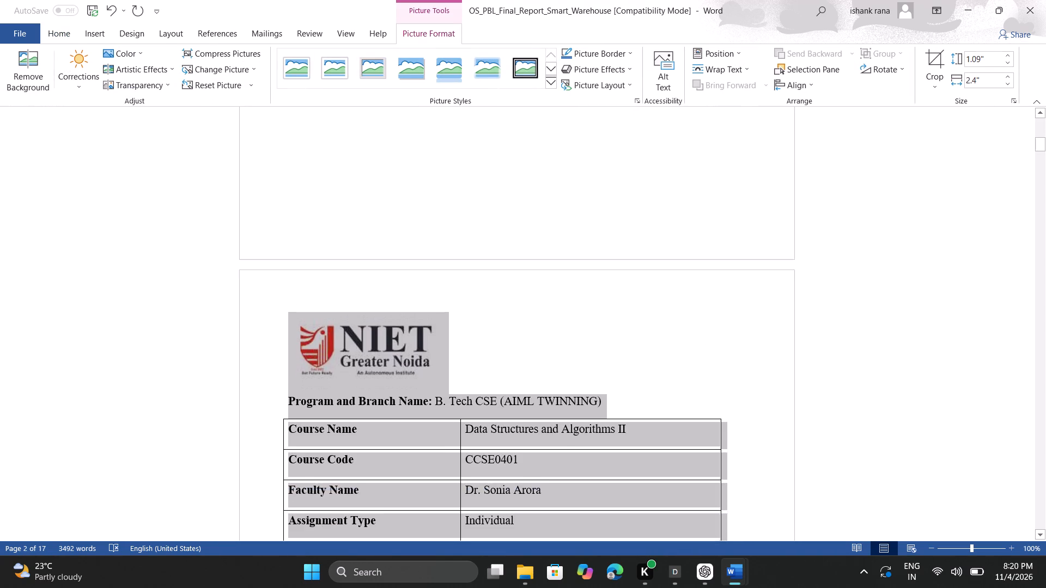
{"action": "left_click_drag", "start_coordinate": [425, 543], "coordinate": [523, 499]}
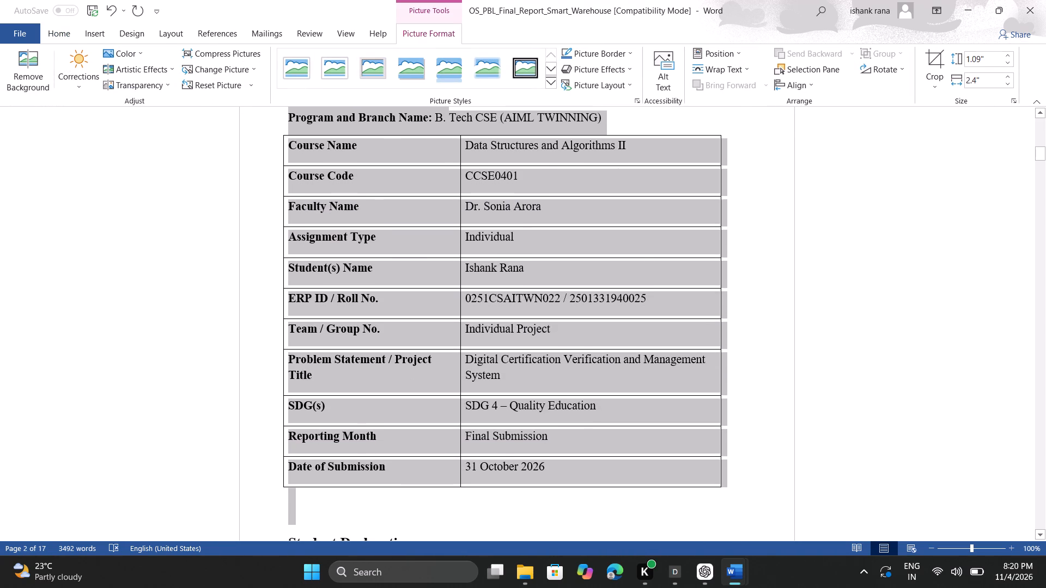
{"action": "left_click_drag", "start_coordinate": [523, 499], "coordinate": [520, 498]}
{"action": "key", "text": "ctrl+c"}
{"action": "scroll", "coordinate": [486, 348], "scroll_direction": "up", "scroll_amount": 2}
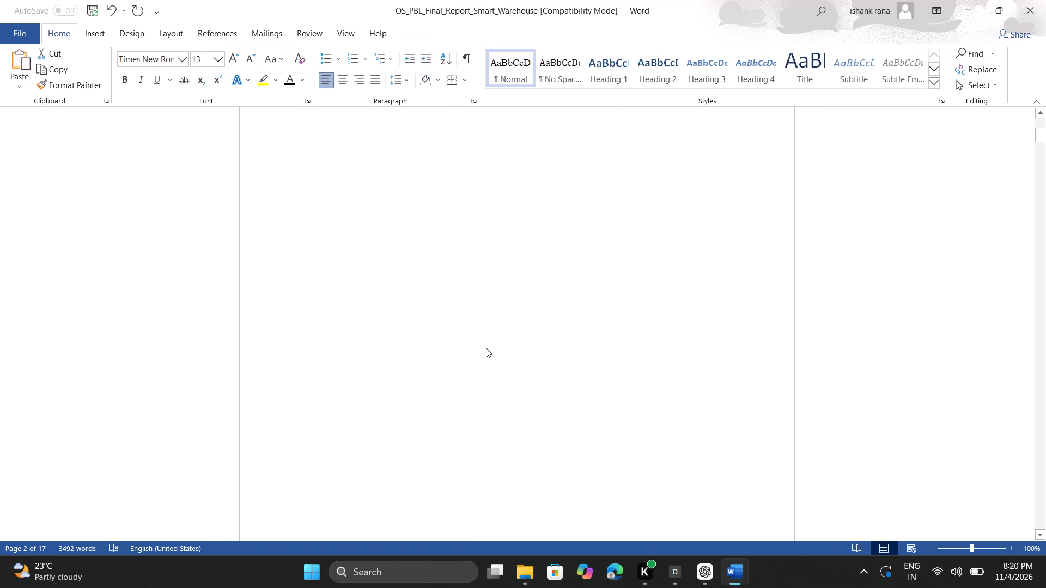
{"action": "scroll", "coordinate": [486, 348], "scroll_direction": "up", "scroll_amount": 2}
{"action": "left_click", "coordinate": [486, 348]}
{"action": "triple_click", "coordinate": [459, 253]}
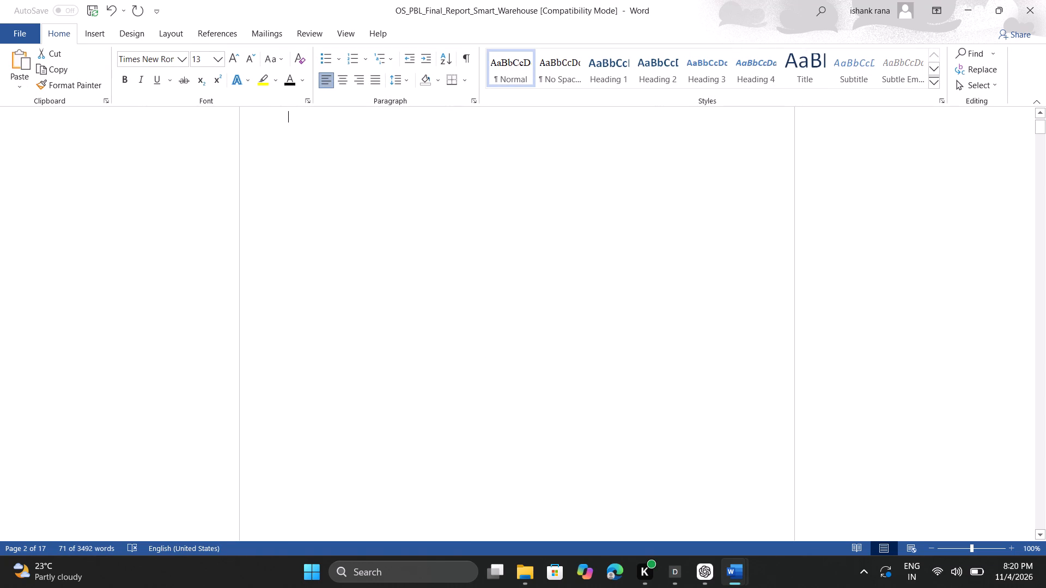
{"action": "scroll", "coordinate": [459, 253], "scroll_direction": "up", "scroll_amount": 1}
{"action": "left_click", "coordinate": [415, 235]}
{"action": "double_click", "coordinate": [415, 235]}
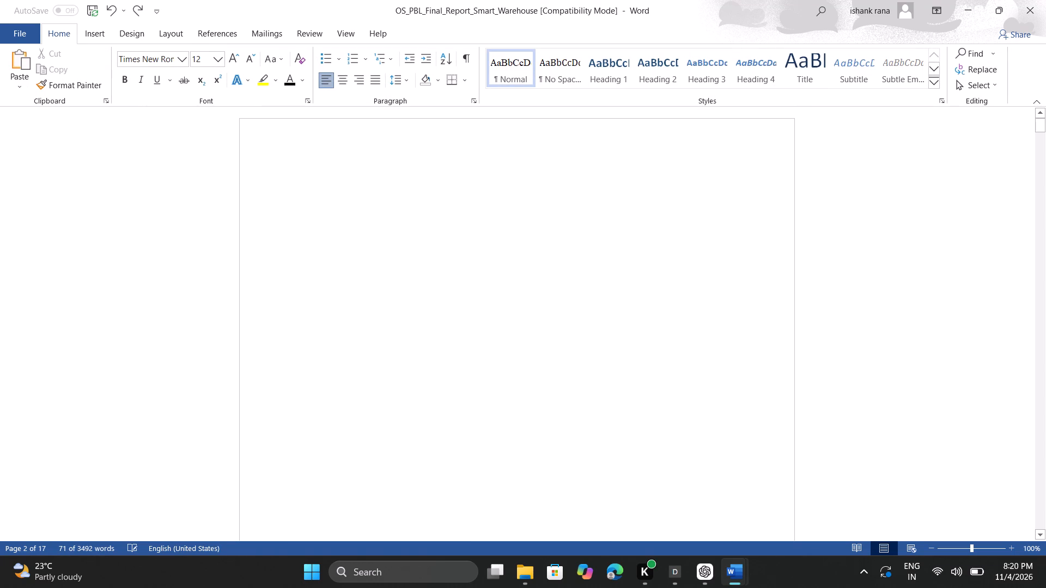
{"action": "left_click", "coordinate": [415, 235]}
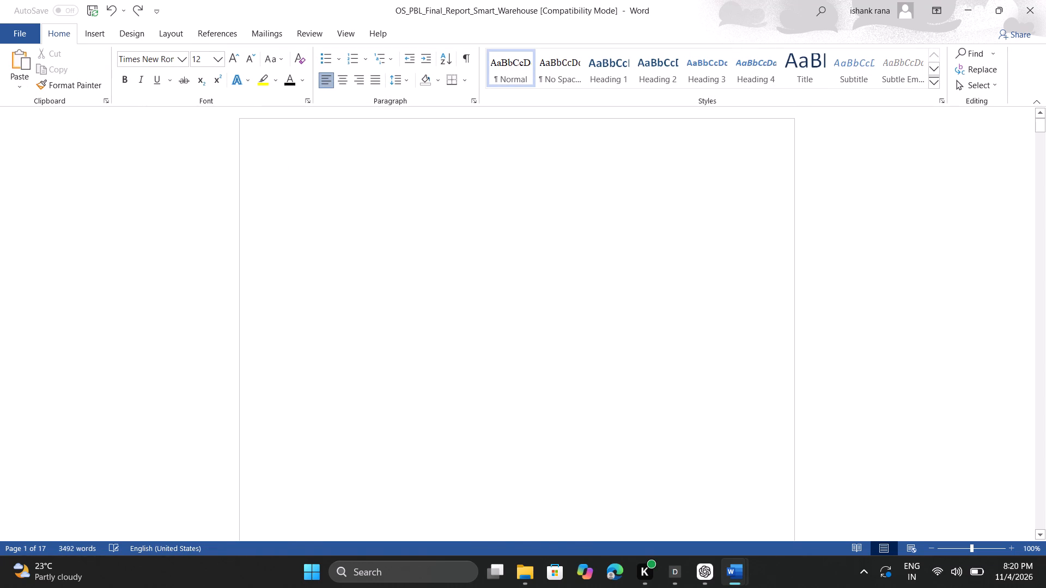
{"action": "key", "text": "ctrl+v"}
Delete the original NIET logo, Program and Branch Name line and cover table from the second page.
{"action": "scroll", "coordinate": [415, 235], "scroll_direction": "down", "scroll_amount": 2}
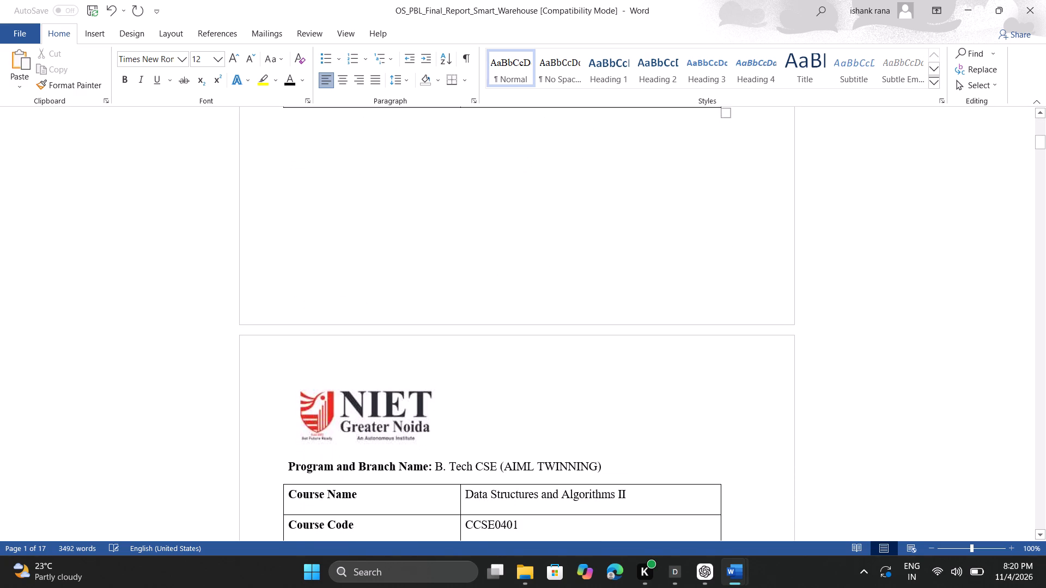
{"action": "left_click", "coordinate": [290, 385]}
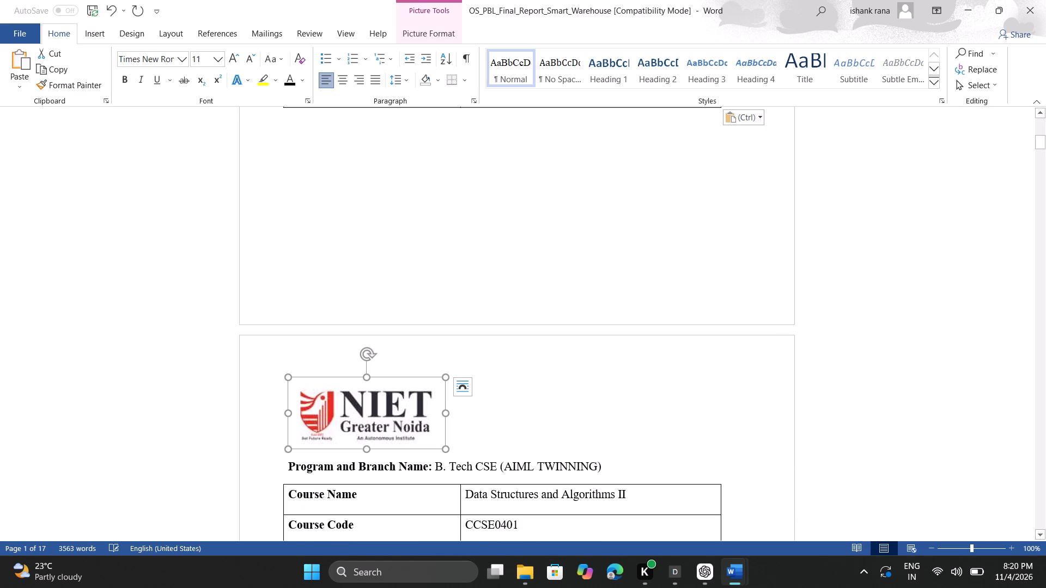
{"action": "left_click_drag", "start_coordinate": [276, 391], "coordinate": [369, 559]}
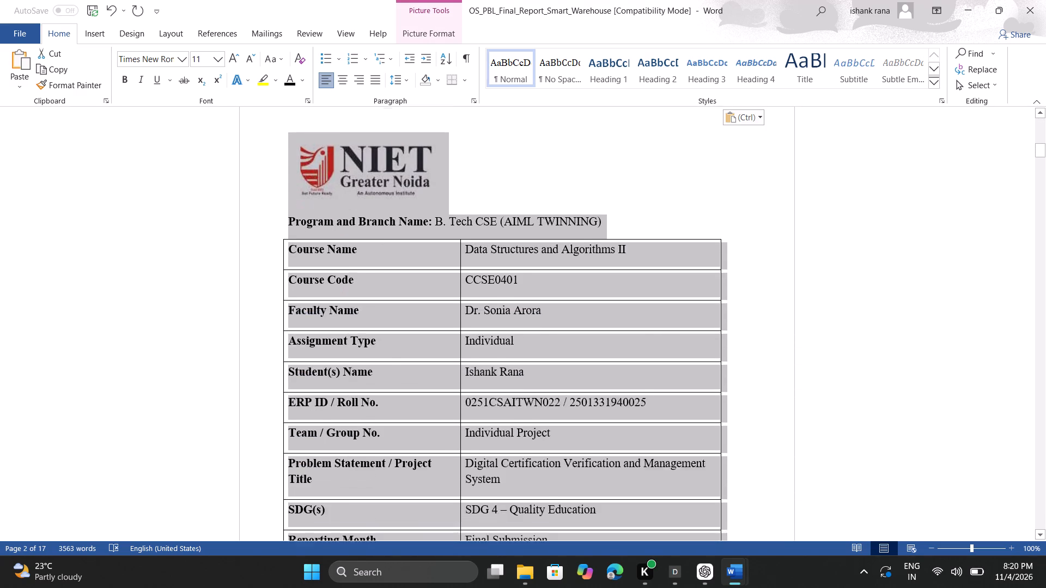
{"action": "left_click_drag", "start_coordinate": [369, 559], "coordinate": [396, 511]}
{"action": "key", "text": "BackSpace"}
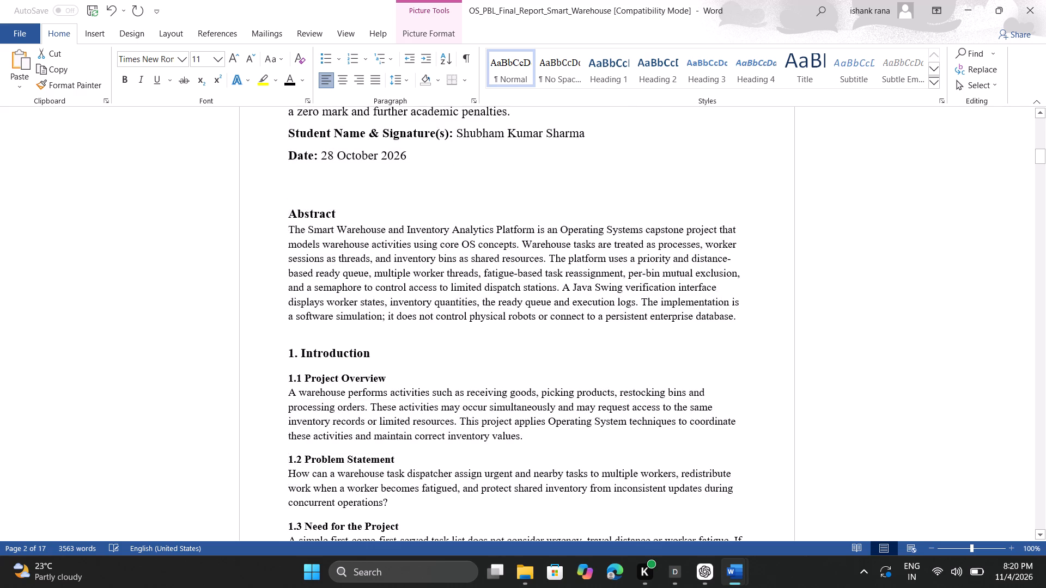
Close the gap below the first-page cover table to bring the Student Declaration directly beneath it.
{"action": "scroll", "coordinate": [396, 511], "scroll_direction": "up", "scroll_amount": 1}
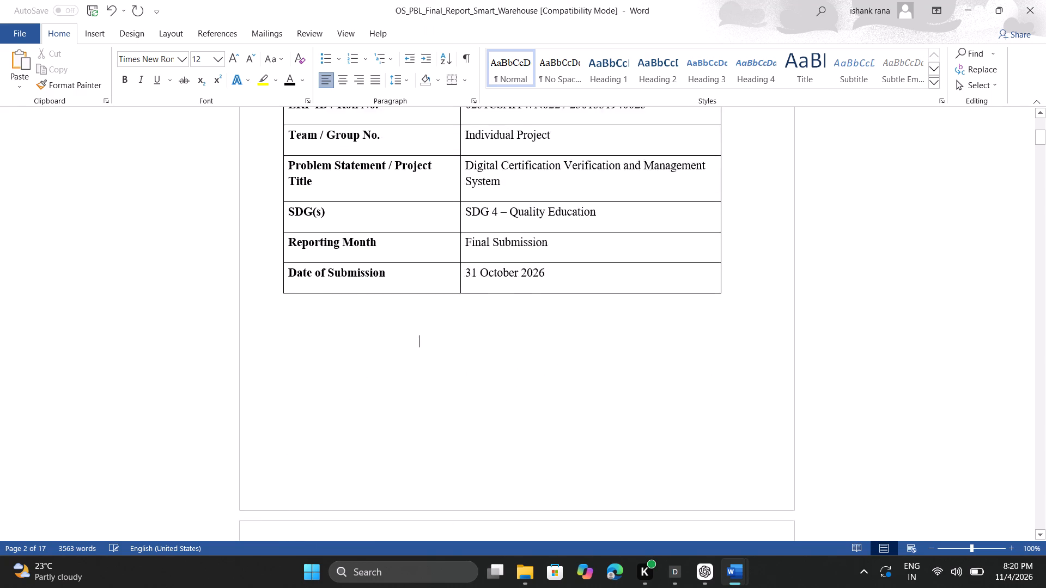
{"action": "scroll", "coordinate": [396, 511], "scroll_direction": "up", "scroll_amount": 1}
{"action": "key", "text": "BackSpace"}
{"action": "key", "text": "BackSpace"}
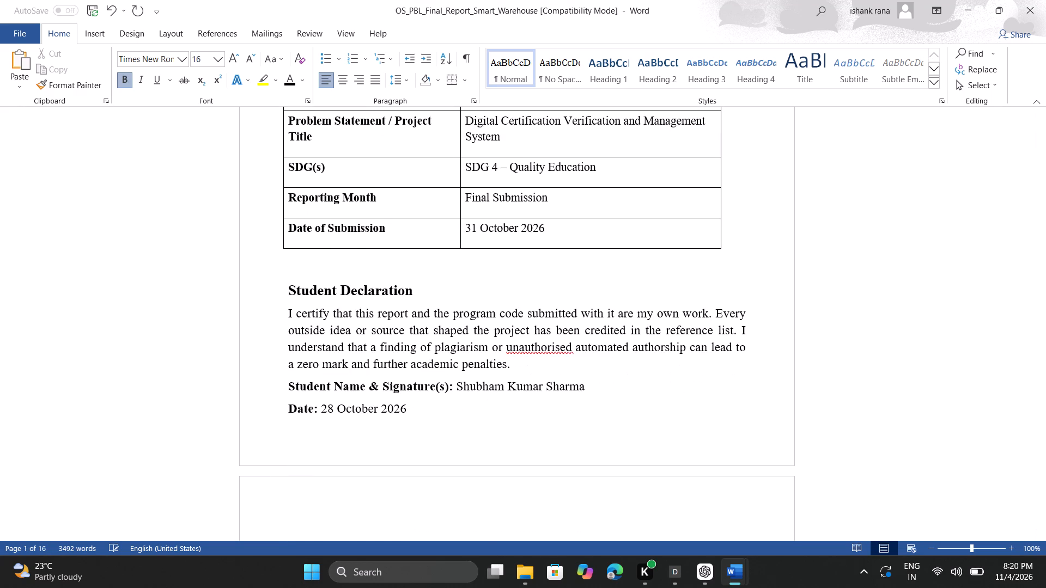
Insert five blank lines above the Student Declaration heading to push the declaration onto the second page.
{"action": "key", "text": "Return"}
{"action": "key", "text": "Return"}
{"action": "key", "text": "Return"}
{"action": "key", "text": "Return"}
{"action": "key", "text": "Return"}
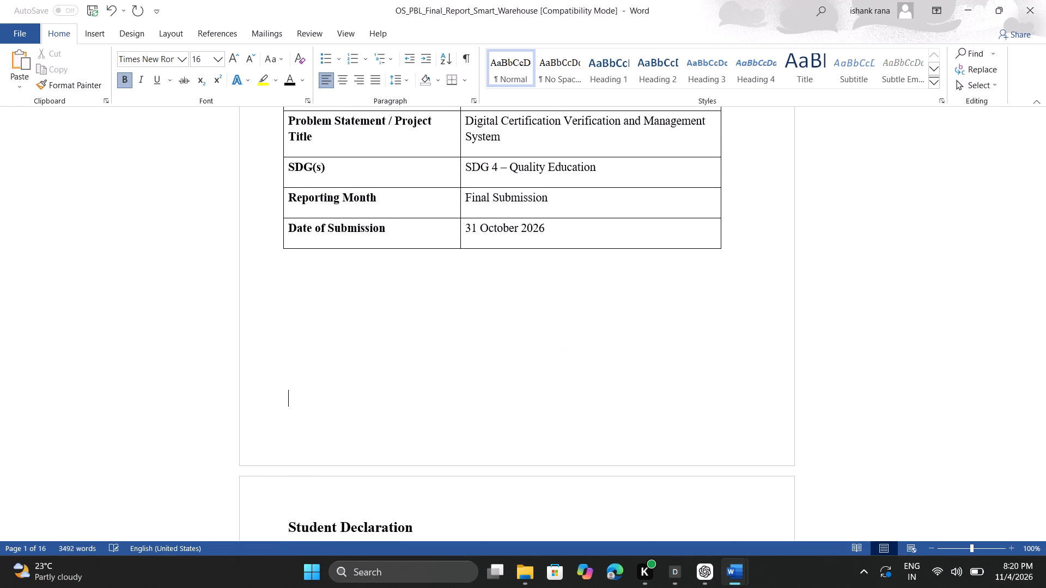
In the first-page cover table, set Assignment Type to Group and Team / Group No. to 4.
{"action": "scroll", "coordinate": [396, 511], "scroll_direction": "right", "scroll_amount": 1}
{"action": "scroll", "coordinate": [396, 511], "scroll_direction": "up", "scroll_amount": 1}
{"action": "scroll", "coordinate": [532, 440], "scroll_direction": "up", "scroll_amount": 1}
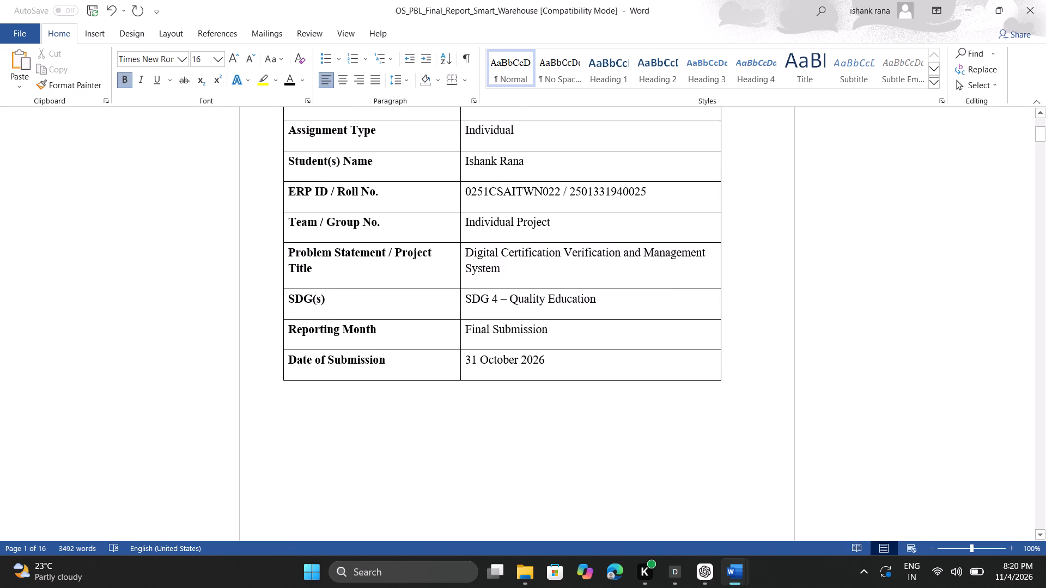
{"action": "scroll", "coordinate": [532, 440], "scroll_direction": "up", "scroll_amount": 1}
{"action": "left_click_drag", "start_coordinate": [525, 379], "coordinate": [469, 385]}
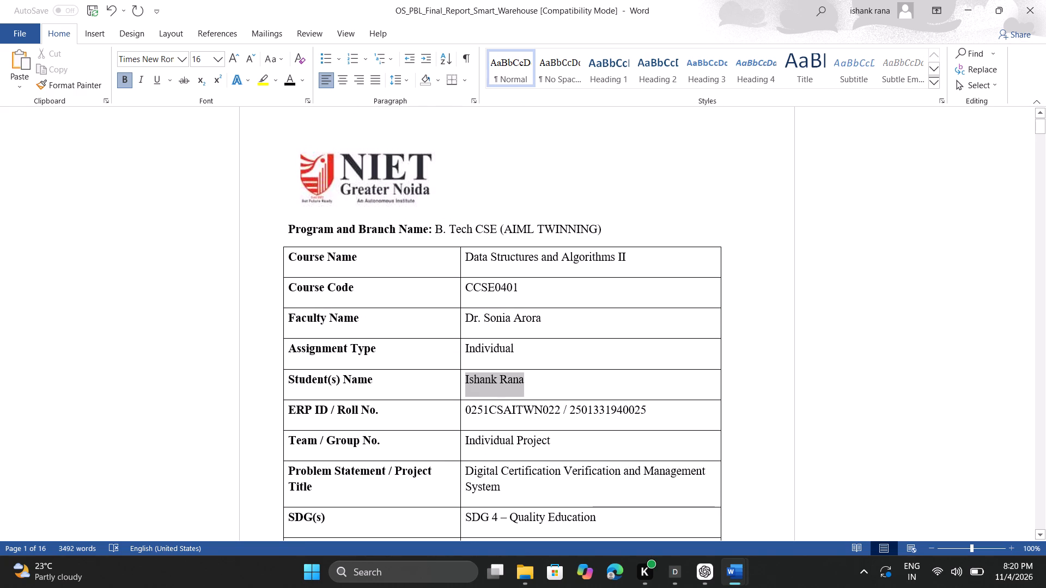
{"action": "left_click_drag", "start_coordinate": [469, 385], "coordinate": [467, 383]}
{"action": "left_click", "coordinate": [412, 393]}
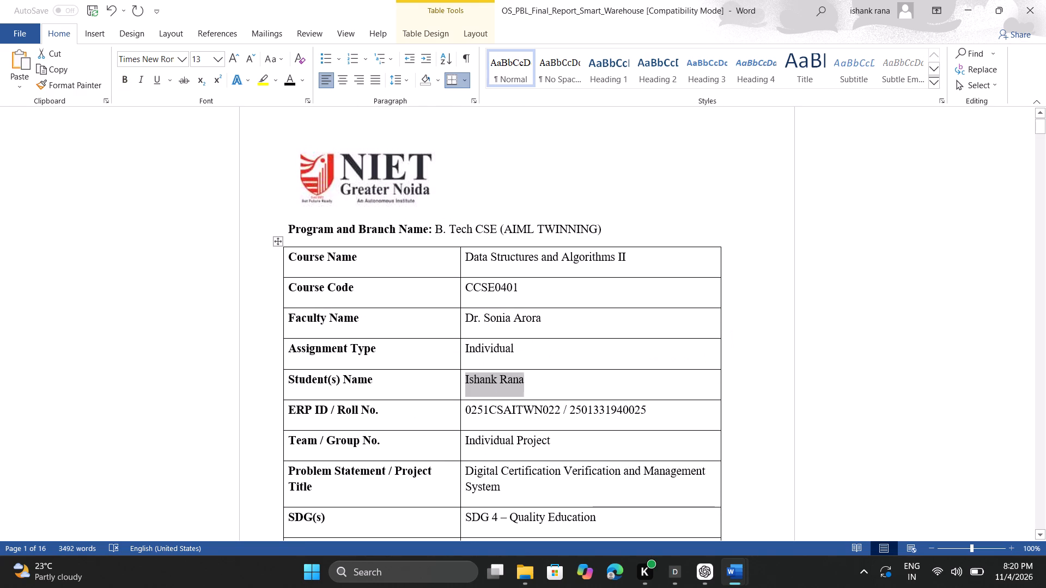
{"action": "left_click_drag", "start_coordinate": [514, 347], "coordinate": [473, 352]}
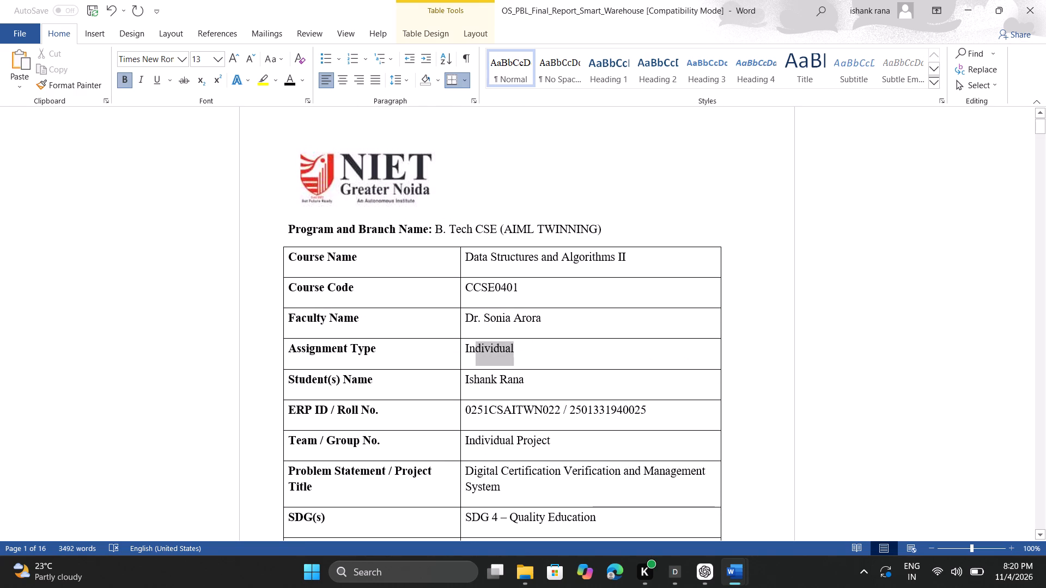
{"action": "left_click_drag", "start_coordinate": [473, 352], "coordinate": [464, 353]}
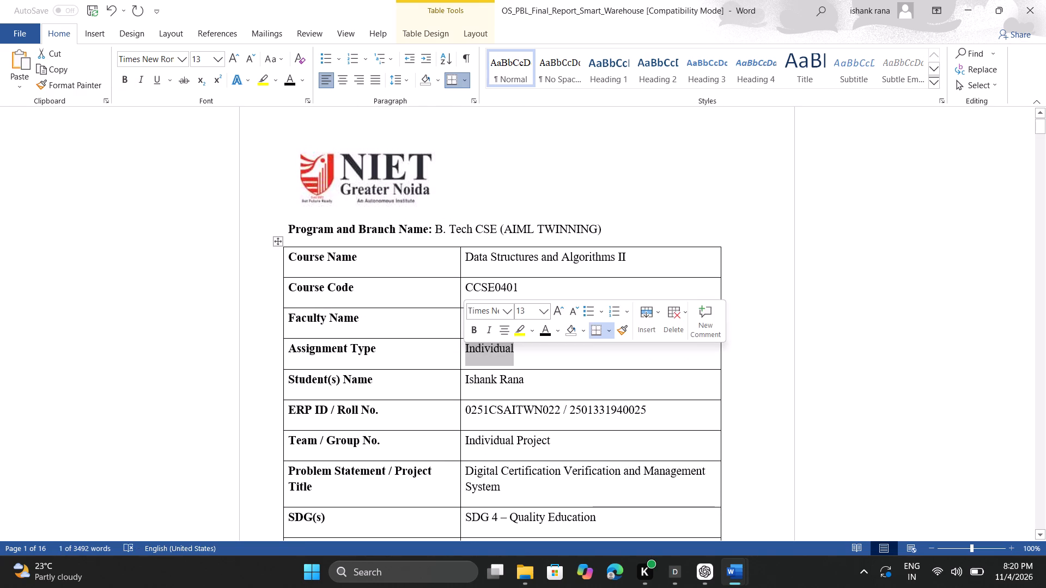
{"action": "key", "text": "g"}
{"action": "type", "text": "oup"}
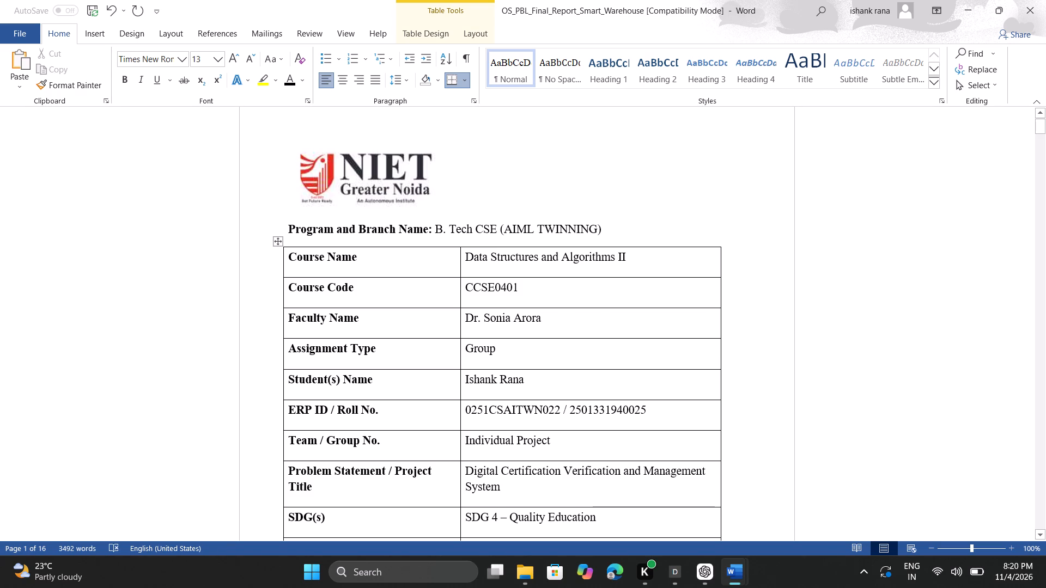
{"action": "left_click_drag", "start_coordinate": [557, 442], "coordinate": [469, 443]}
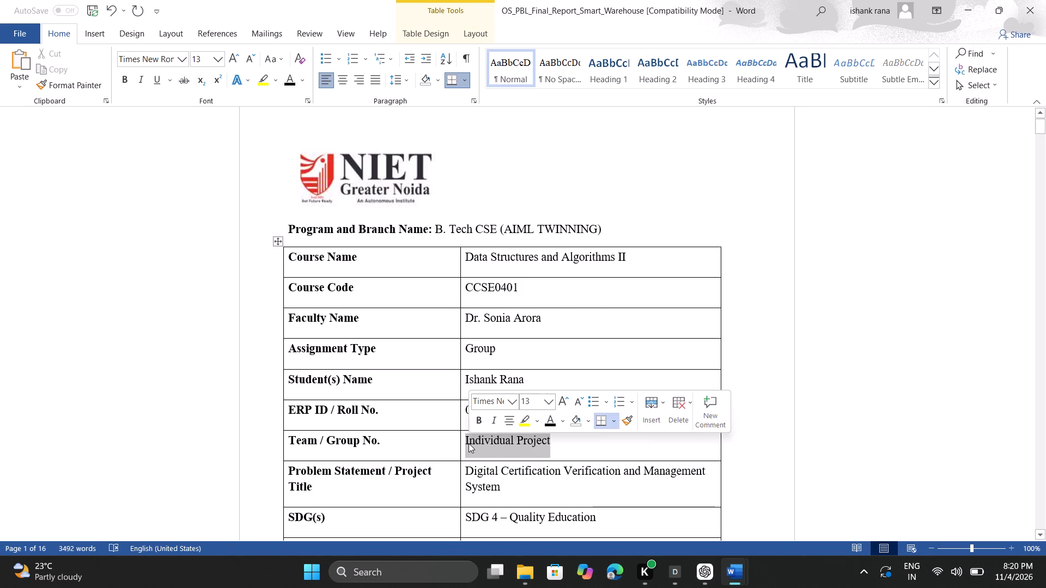
{"action": "key", "text": "4"}
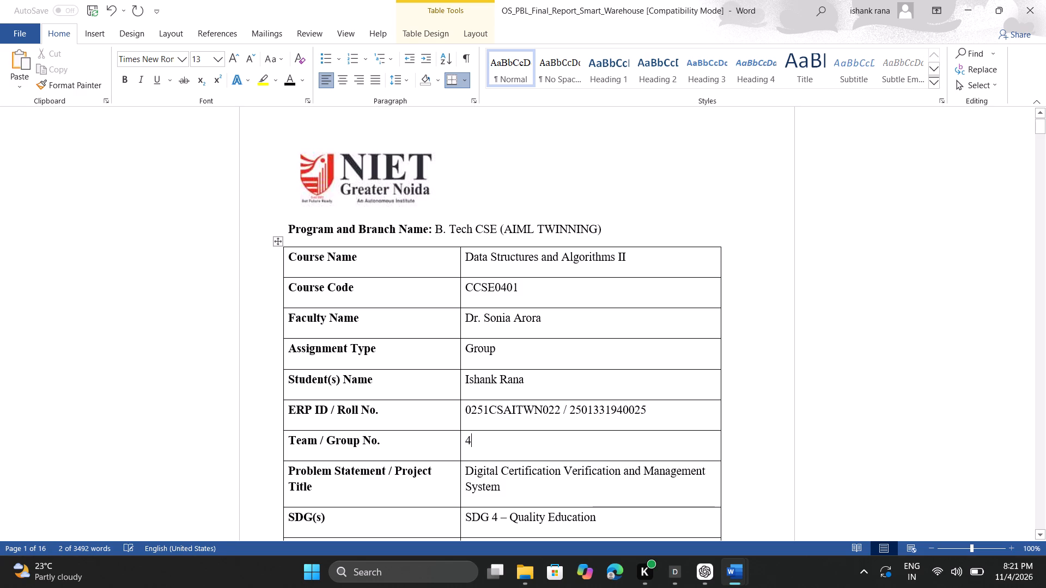
{"action": "scroll", "coordinate": [573, 483], "scroll_direction": "down", "scroll_amount": 2}
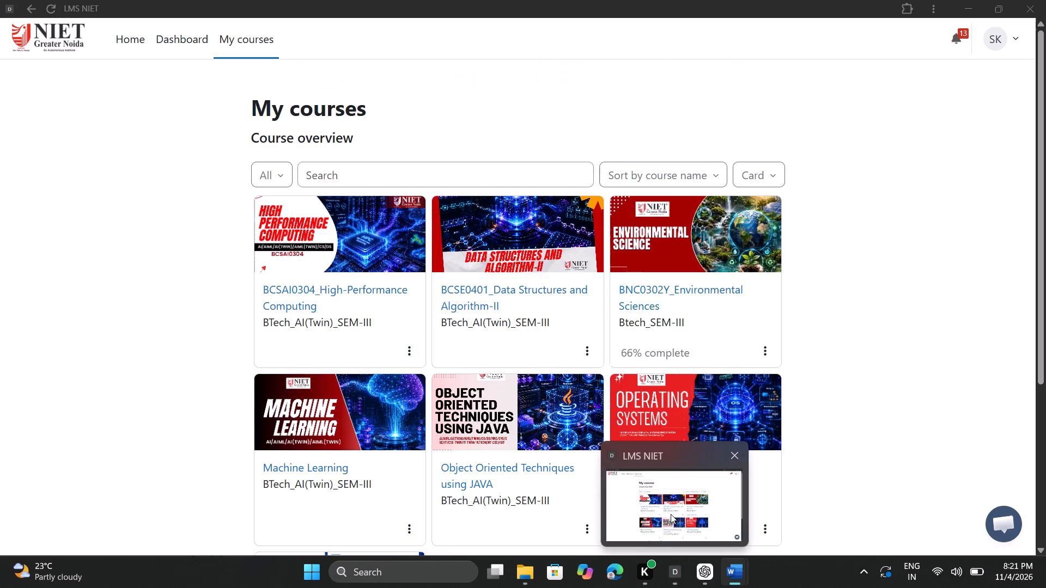
Switch to the LMS NIET window and view Progress_Report_Month1.pdf from the Operating Systems group assignment, closing it when done.
{"action": "left_click", "coordinate": [671, 514]}
{"action": "left_click", "coordinate": [677, 467]}
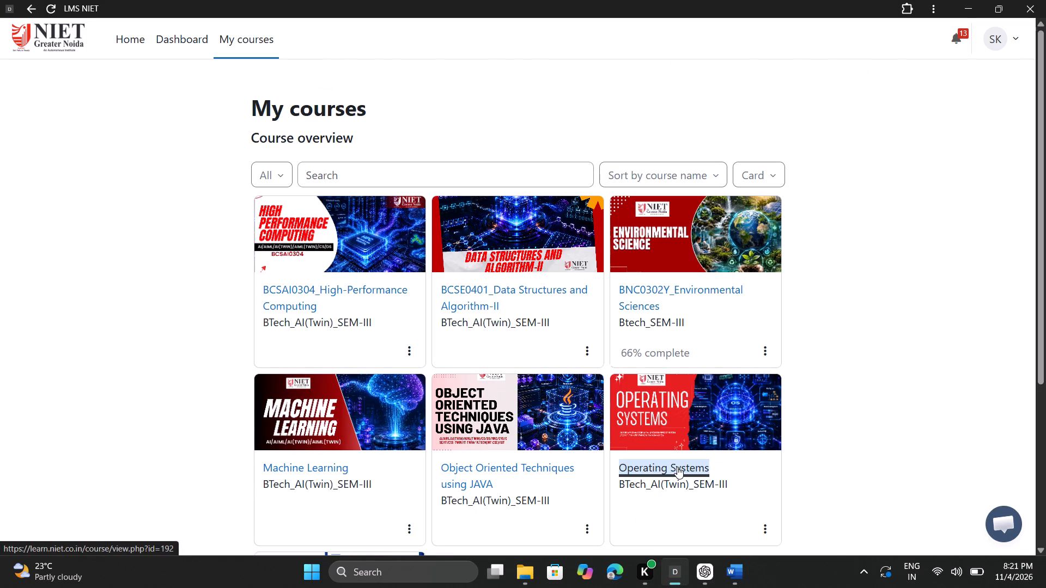
{"action": "left_click", "coordinate": [379, 287]}
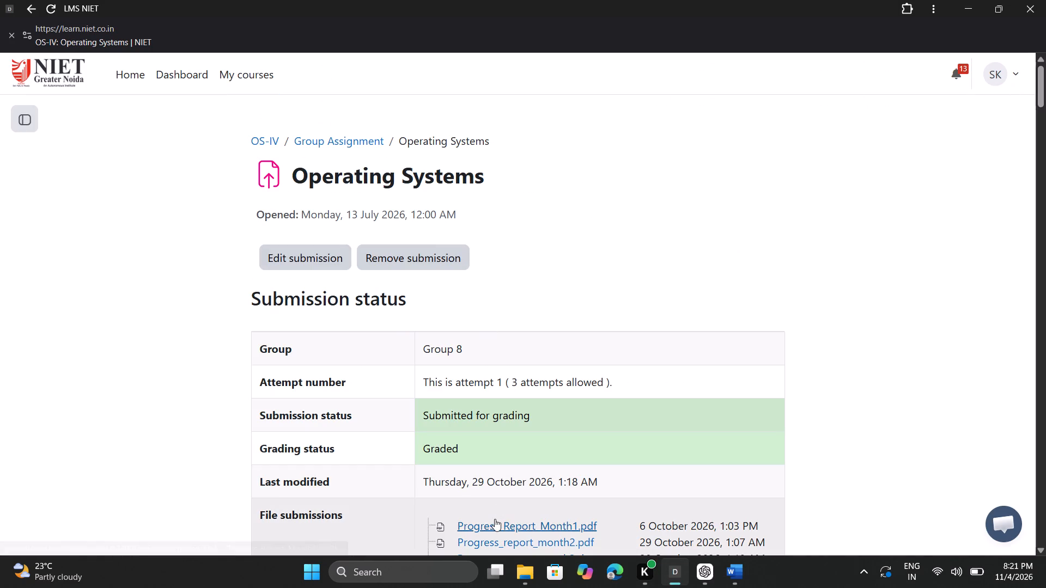
{"action": "left_click", "coordinate": [495, 519]}
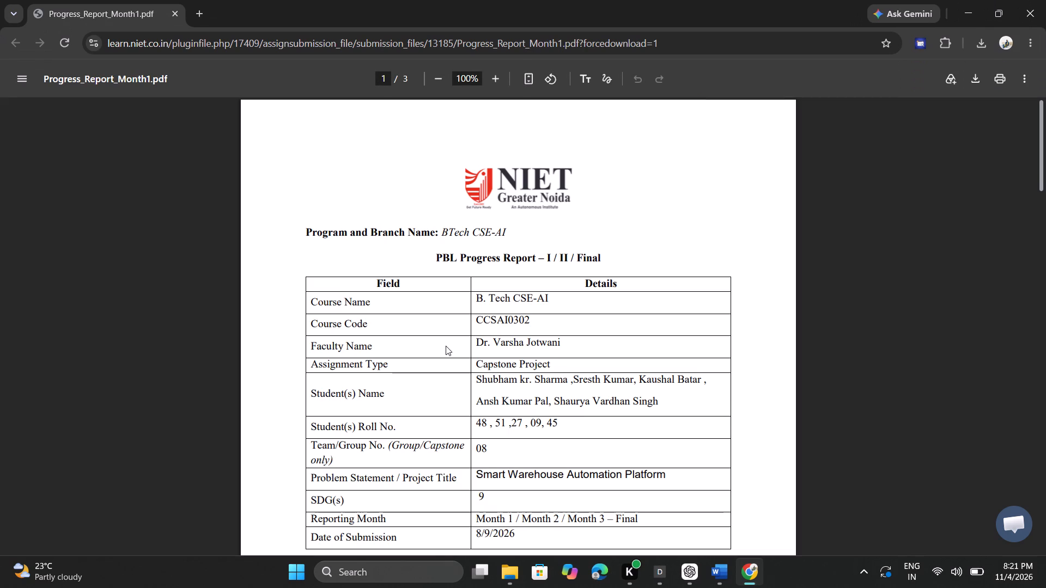
{"action": "left_click", "coordinate": [1032, 4]}
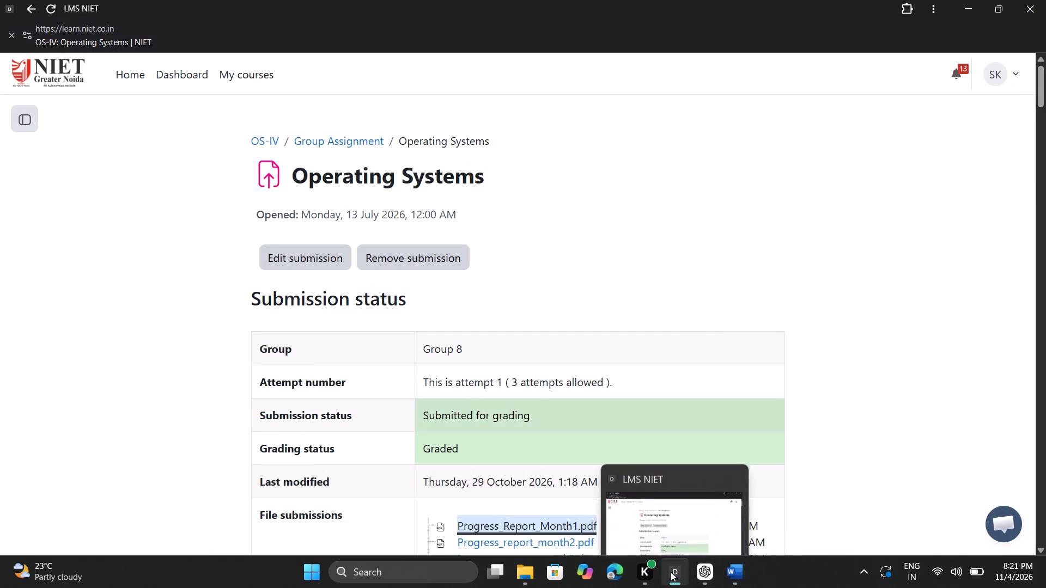
Log out of the current LMS account and log in with the report author's saved student account.
{"action": "left_click", "coordinate": [1019, 72]}
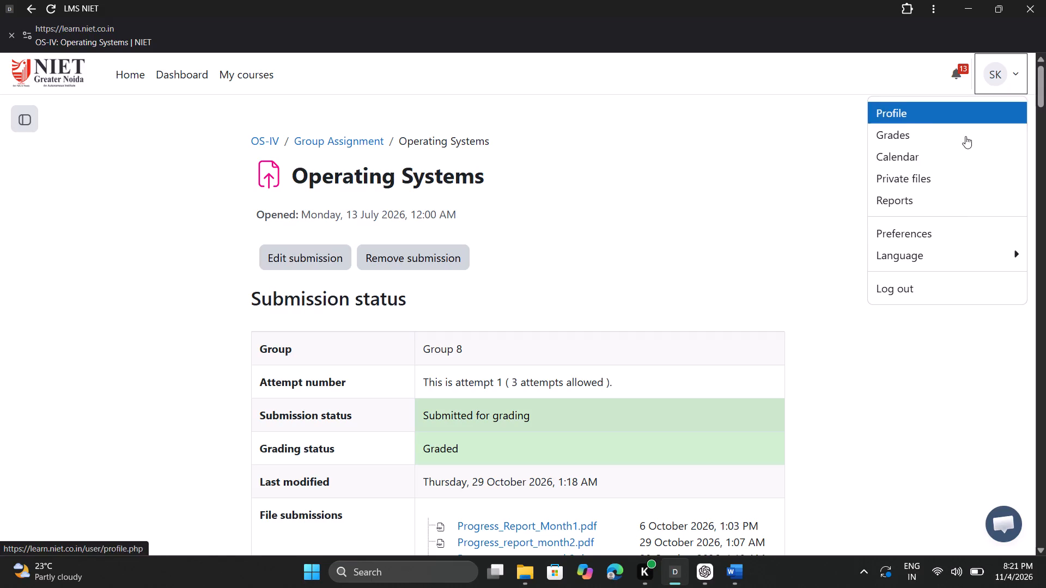
{"action": "left_click", "coordinate": [936, 285]}
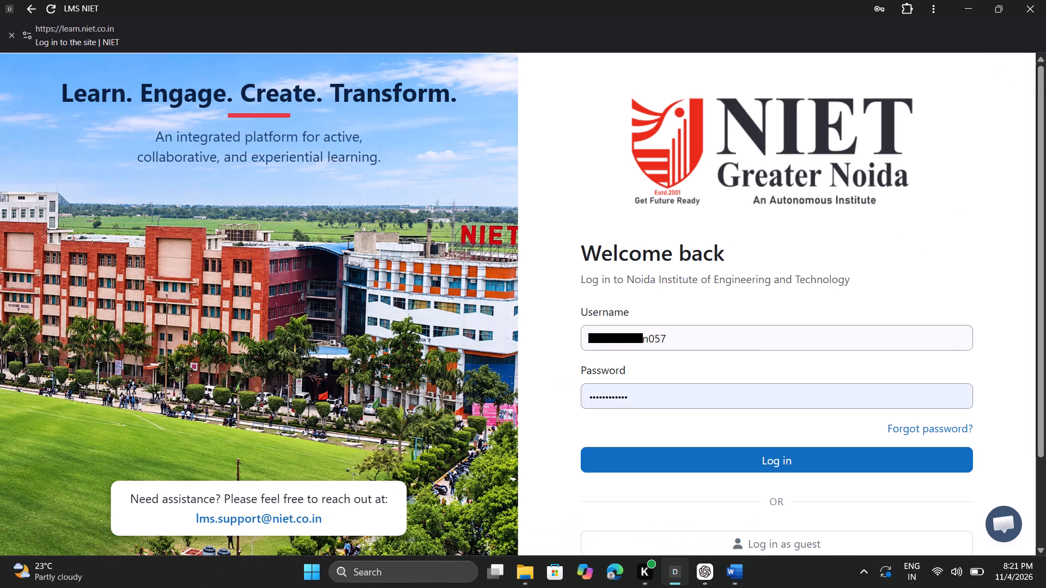
{"action": "left_click", "coordinate": [749, 342]}
{"action": "left_click", "coordinate": [752, 152]}
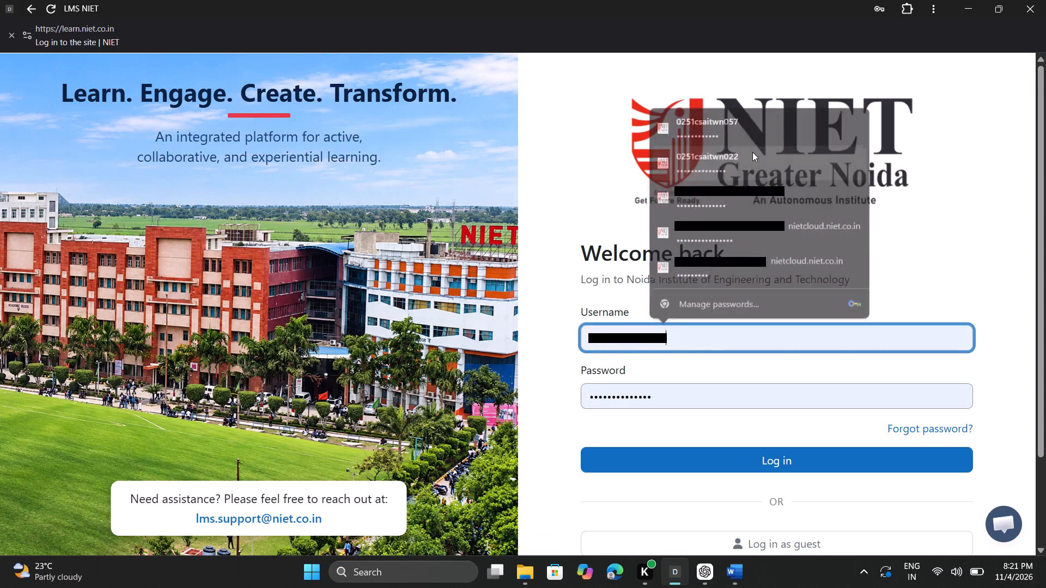
{"action": "left_click", "coordinate": [780, 463]}
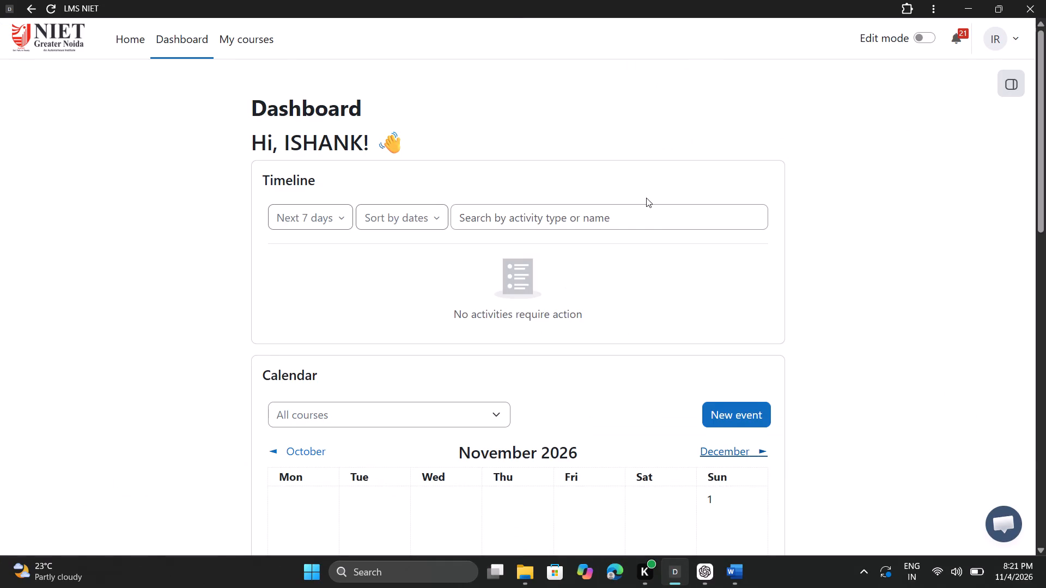
Open OS PBL PROGRESS REPORT 1.pdf from the Operating Systems submission in My courses and save it as 1 in the OS folder.
{"action": "left_click", "coordinate": [246, 37]}
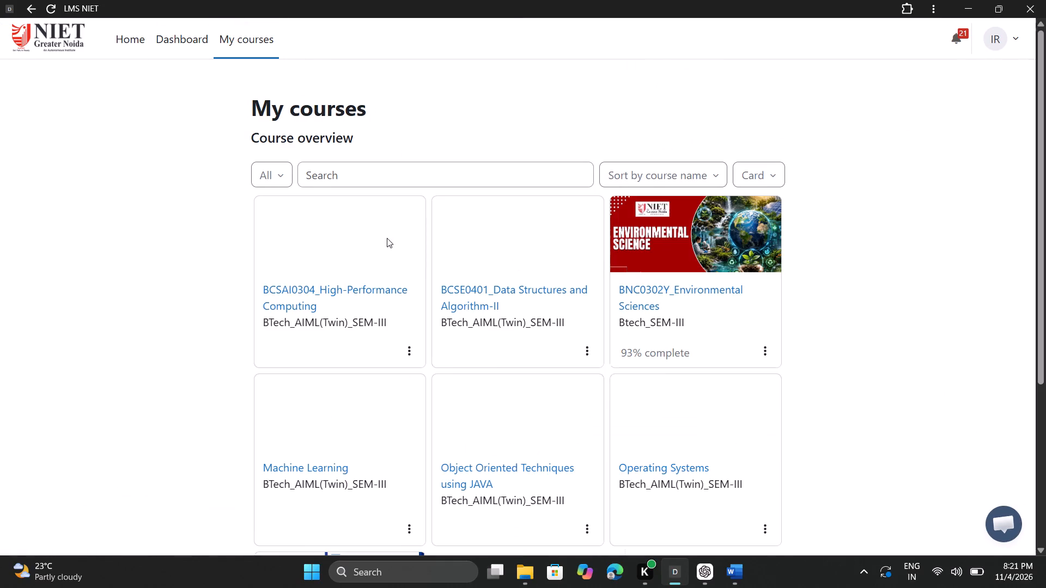
{"action": "scroll", "coordinate": [387, 238], "scroll_direction": "down", "scroll_amount": 1}
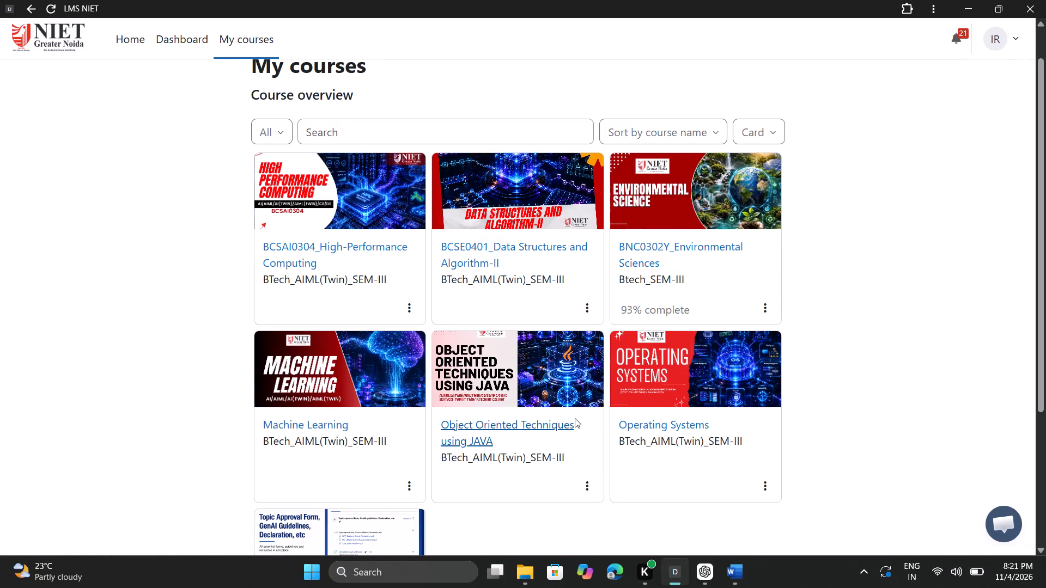
{"action": "left_click", "coordinate": [648, 421]}
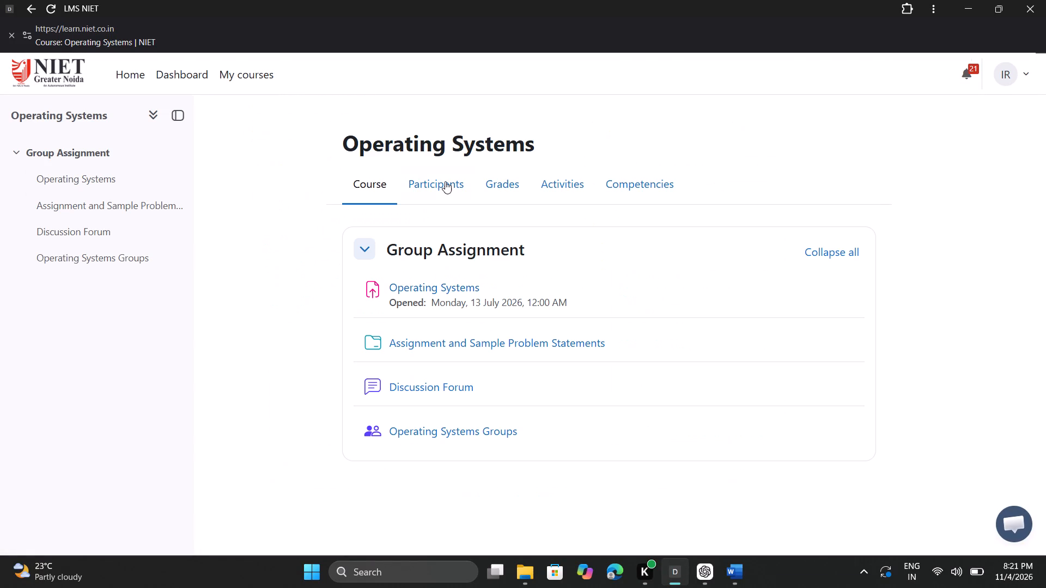
{"action": "left_click", "coordinate": [448, 294]}
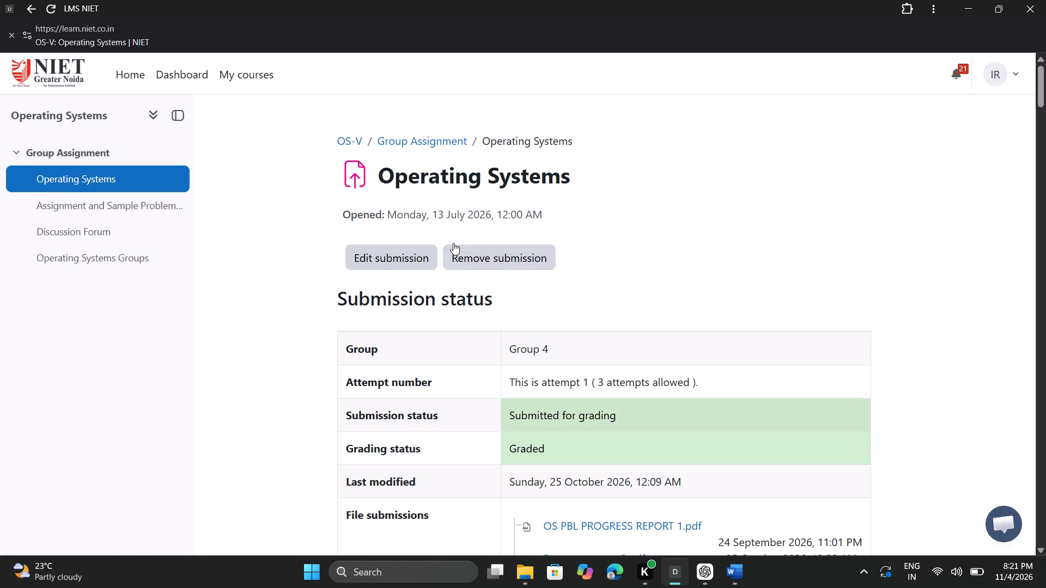
{"action": "left_click", "coordinate": [602, 521]}
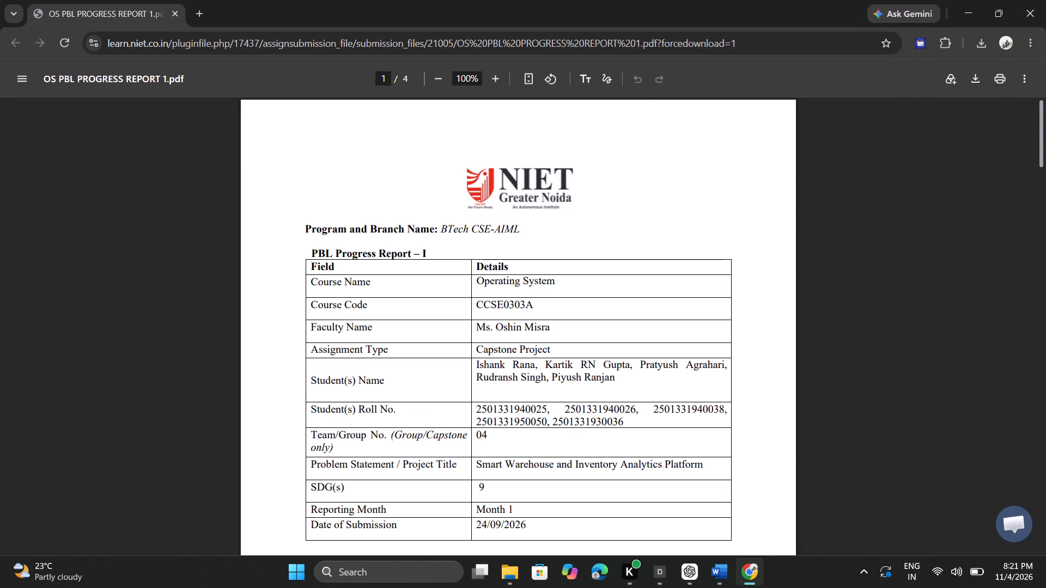
{"action": "scroll", "coordinate": [522, 359], "scroll_direction": "right", "scroll_amount": 1}
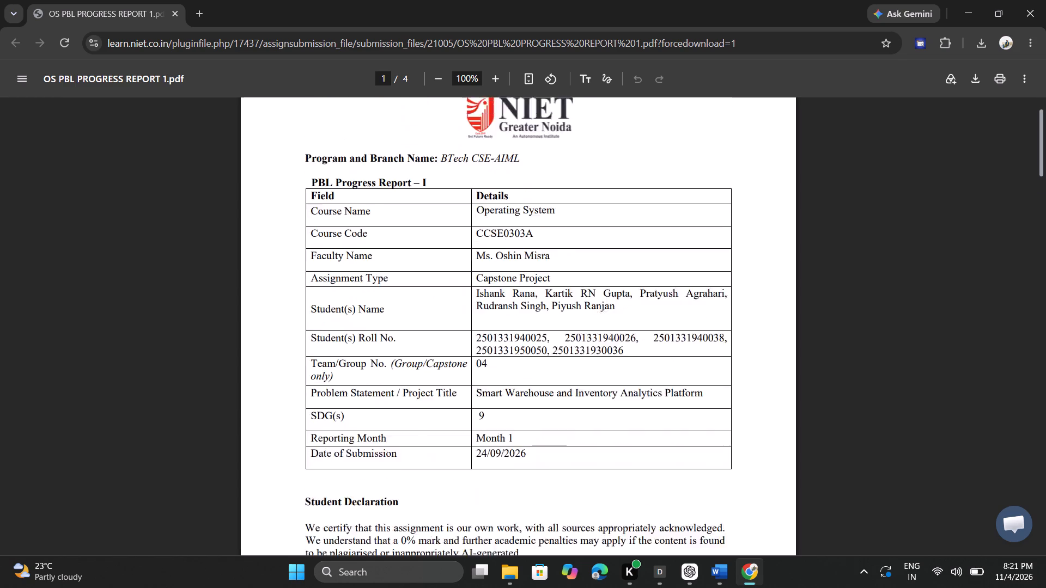
{"action": "scroll", "coordinate": [522, 359], "scroll_direction": "right", "scroll_amount": 1}
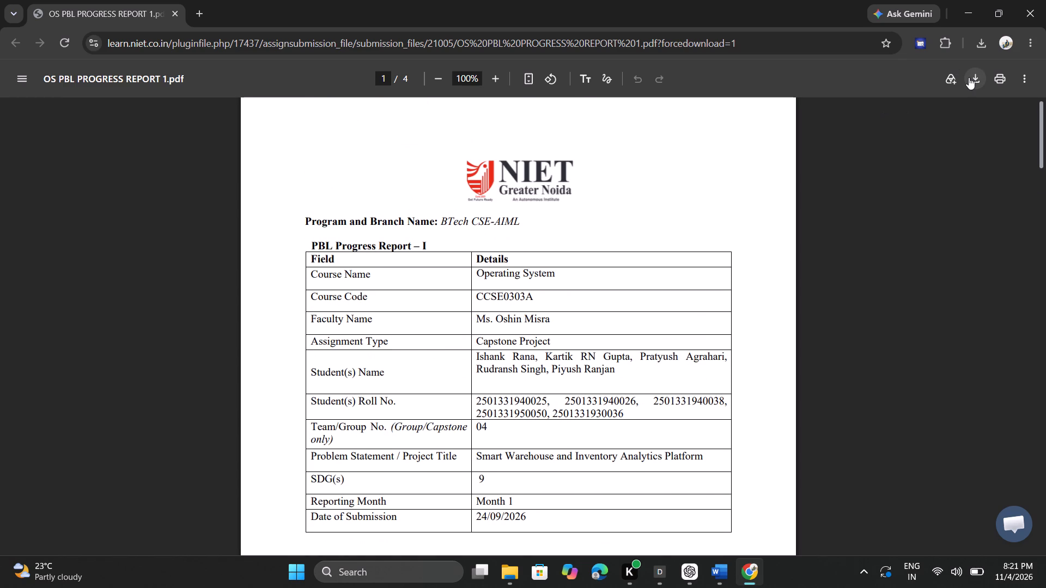
{"action": "left_click", "coordinate": [969, 77]}
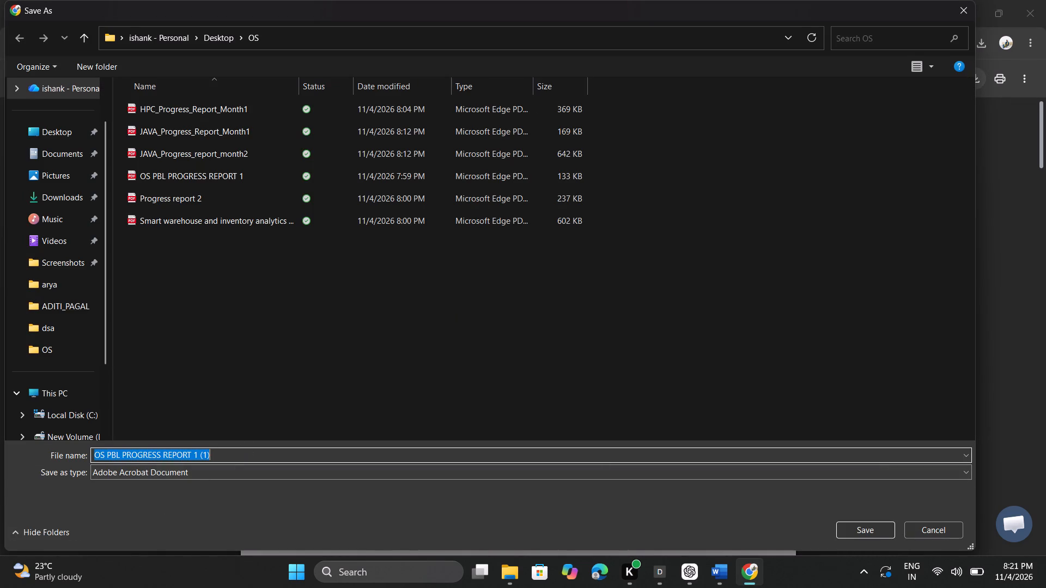
{"action": "key", "text": "1"}
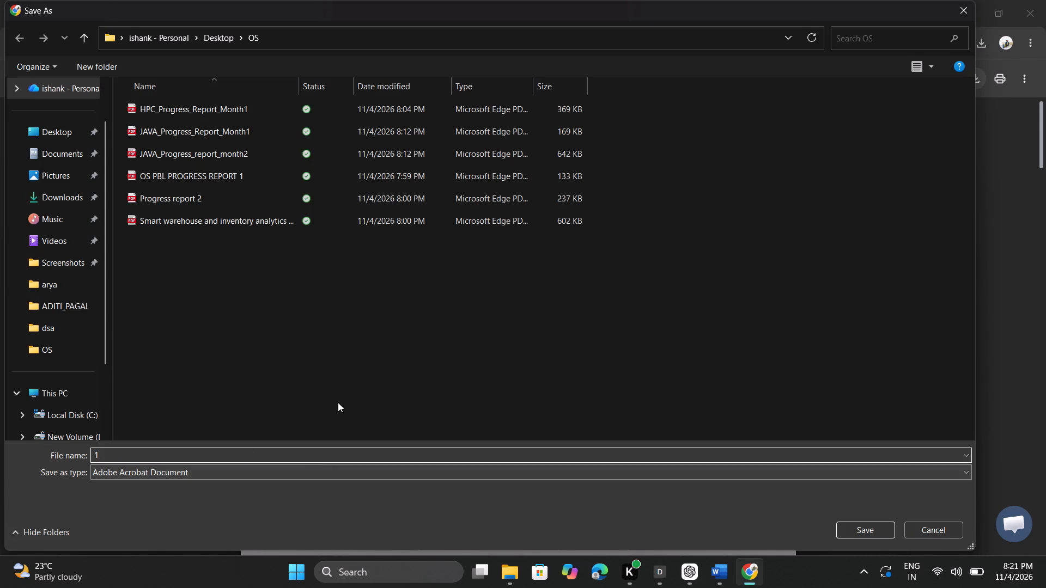
{"action": "left_click", "coordinate": [871, 531]}
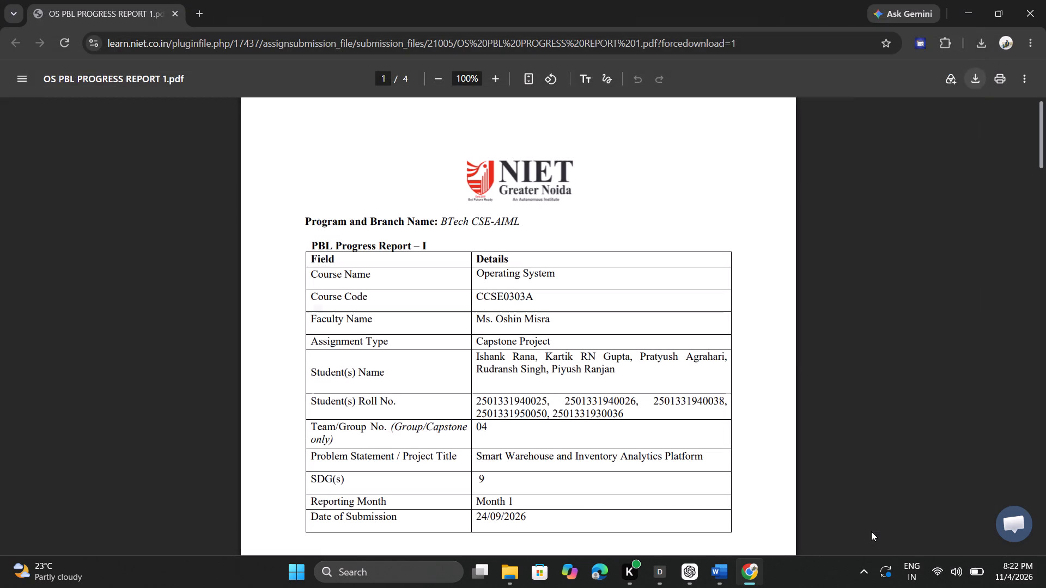
In the OS folder on the Desktop, create a new Microsoft Word document named 12.
{"action": "left_click", "coordinate": [504, 580]}
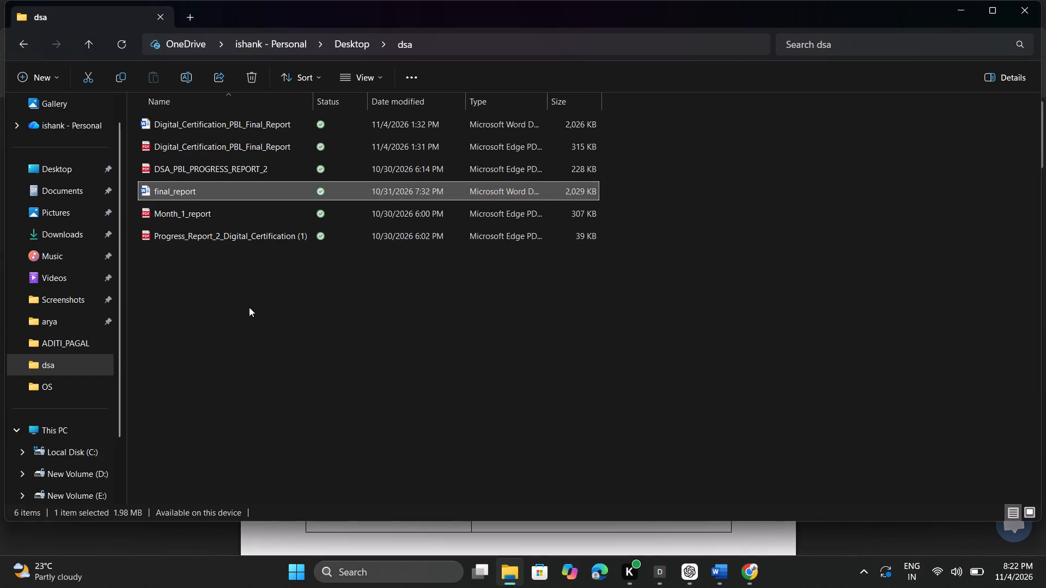
{"action": "left_click", "coordinate": [76, 384]}
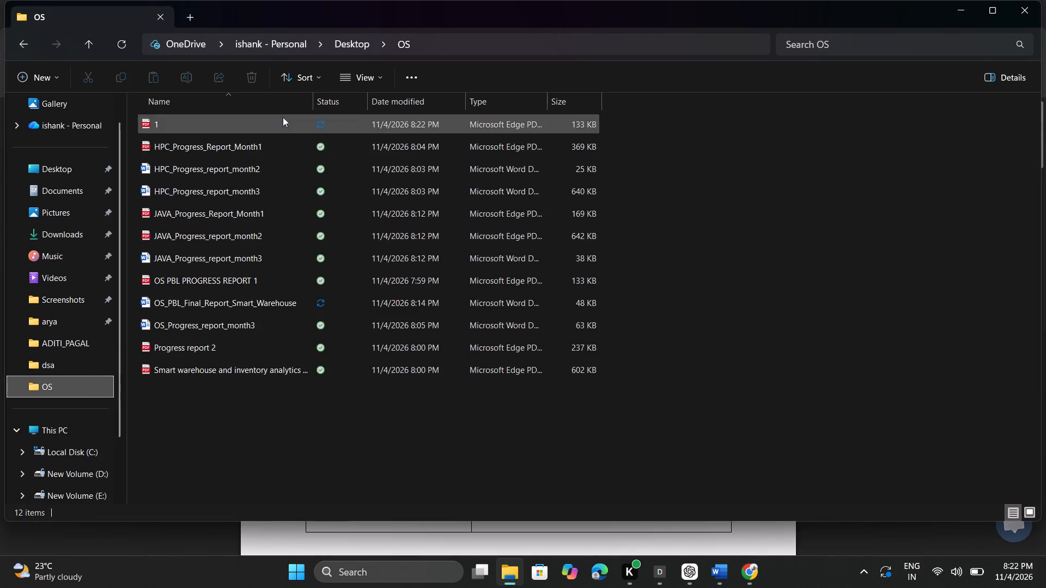
{"action": "right_click", "coordinate": [254, 118]}
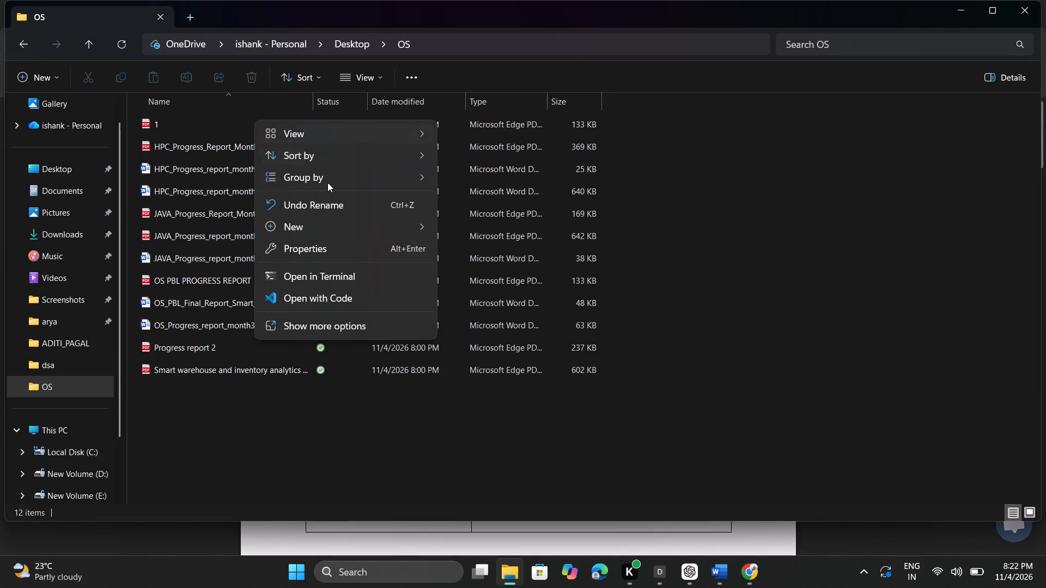
{"action": "left_click", "coordinate": [335, 319]}
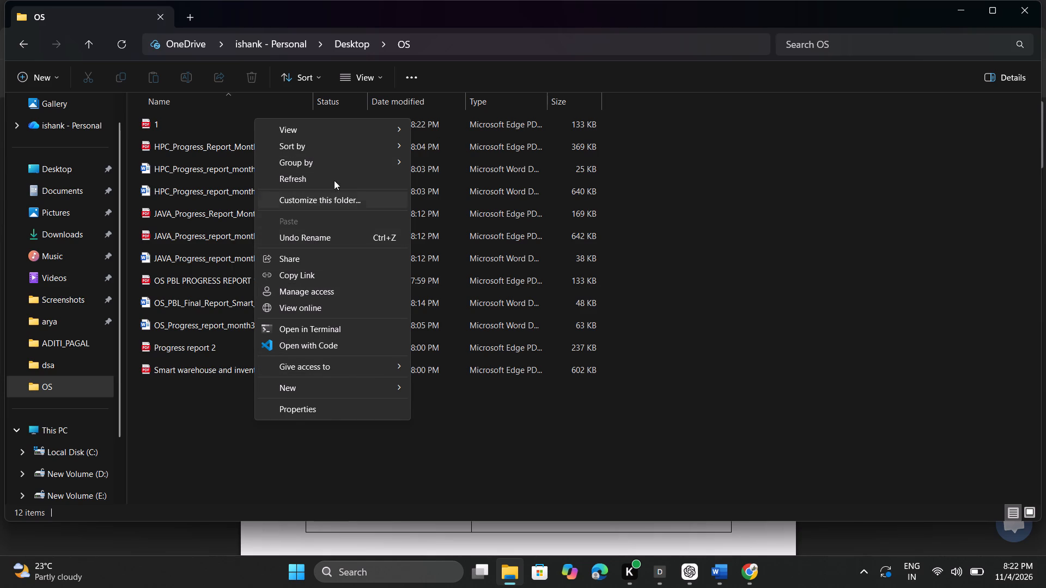
{"action": "left_click", "coordinate": [385, 391]}
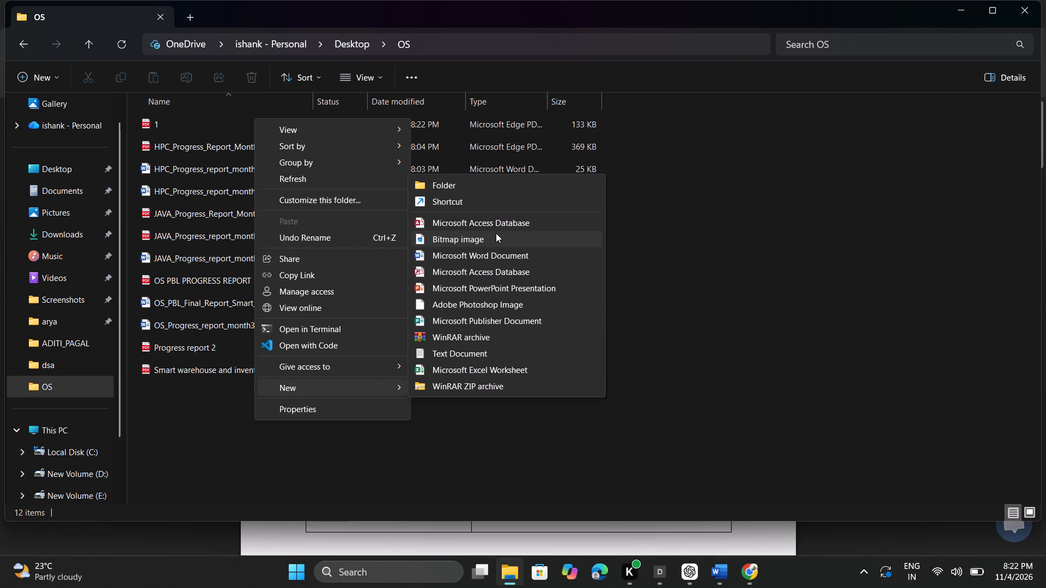
{"action": "left_click", "coordinate": [513, 258]}
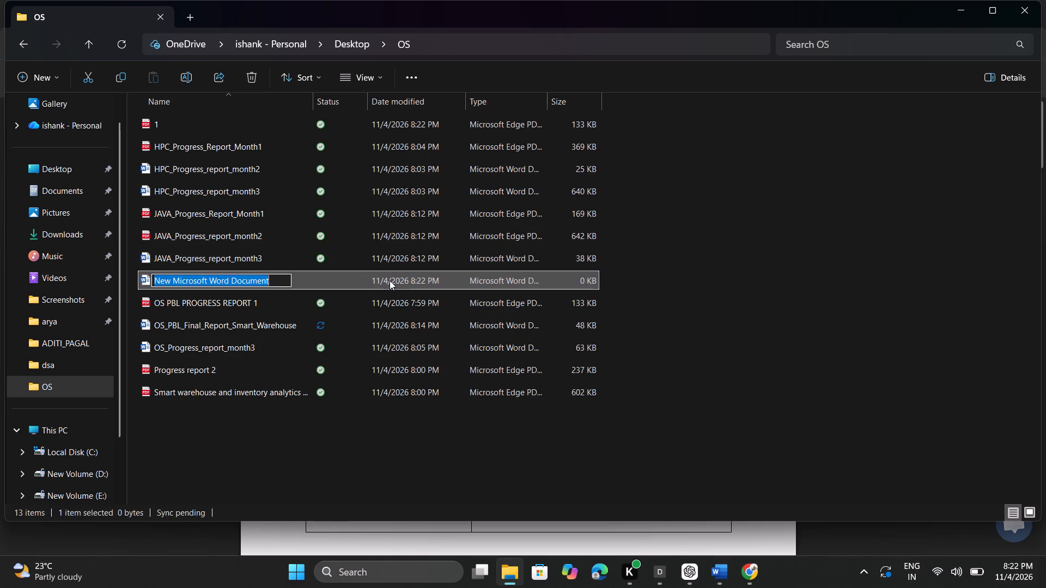
{"action": "type", "text": "12"}
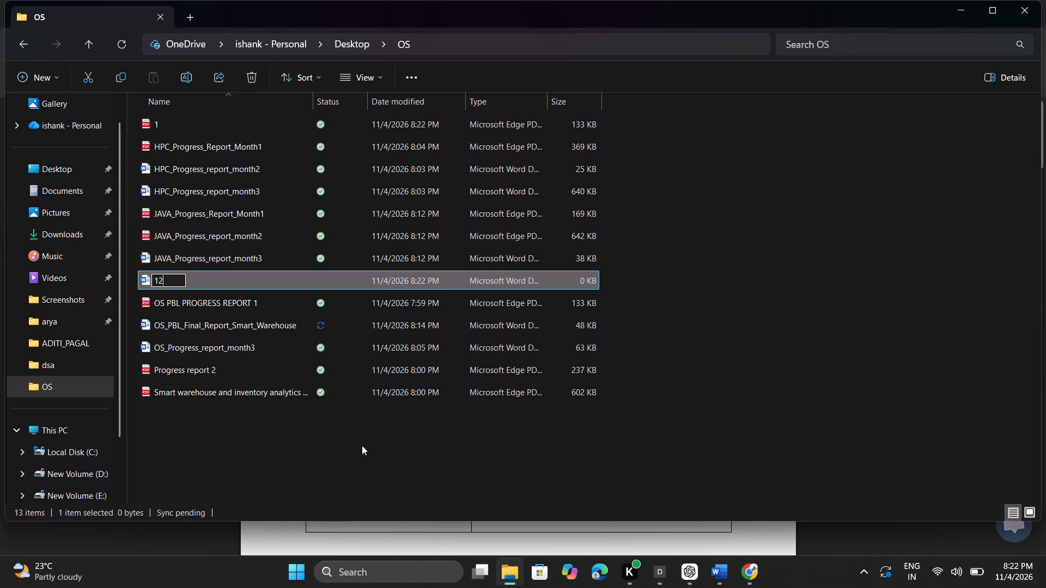
{"action": "left_click", "coordinate": [352, 465]}
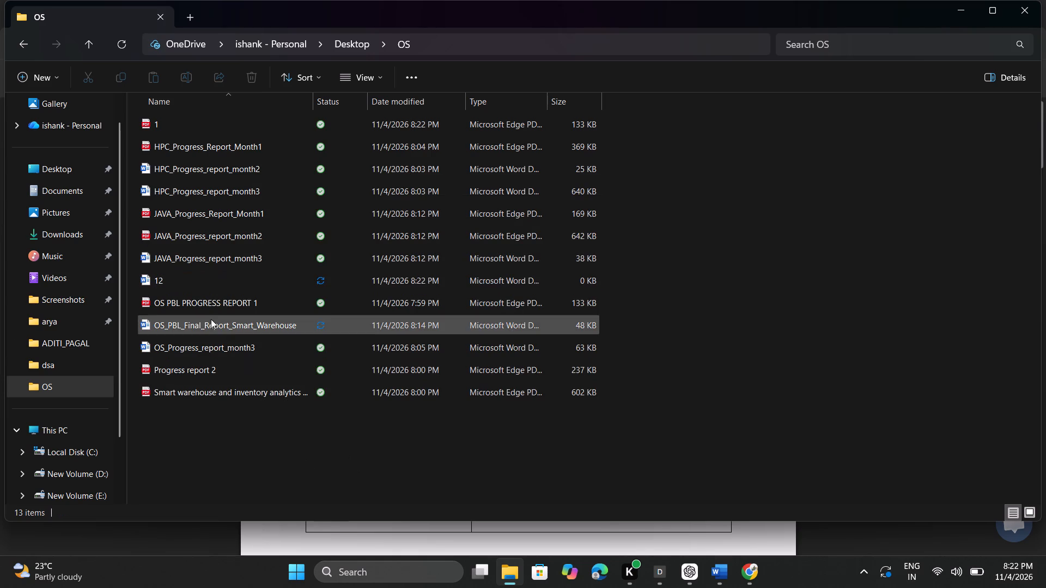
Open the blank document 12 from the OS folder in Word.
{"action": "double_click", "coordinate": [206, 281]}
{"action": "scroll", "coordinate": [439, 236], "scroll_direction": "up", "scroll_amount": 1}
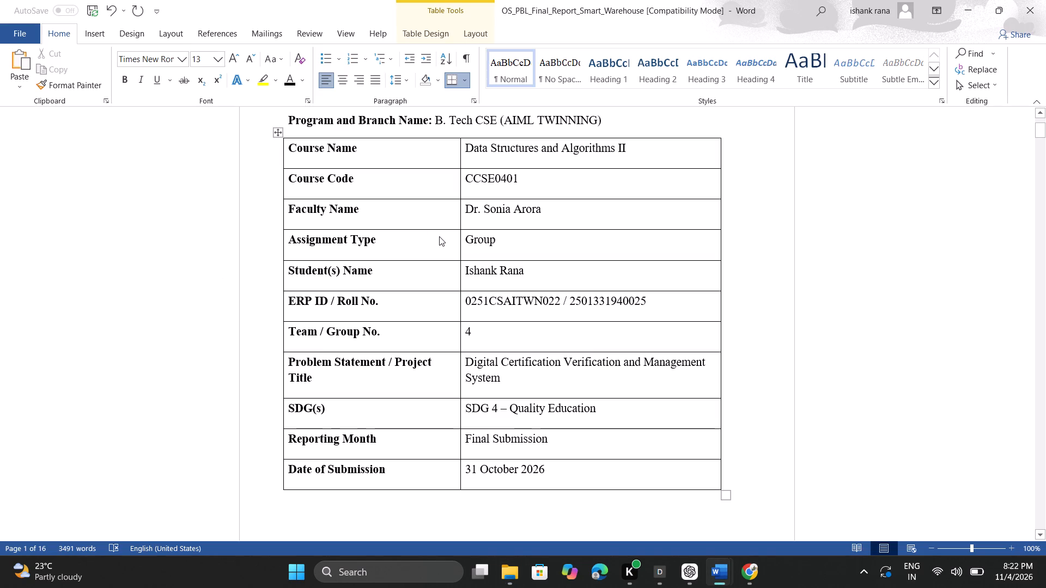
{"action": "scroll", "coordinate": [439, 236], "scroll_direction": "up", "scroll_amount": 3}
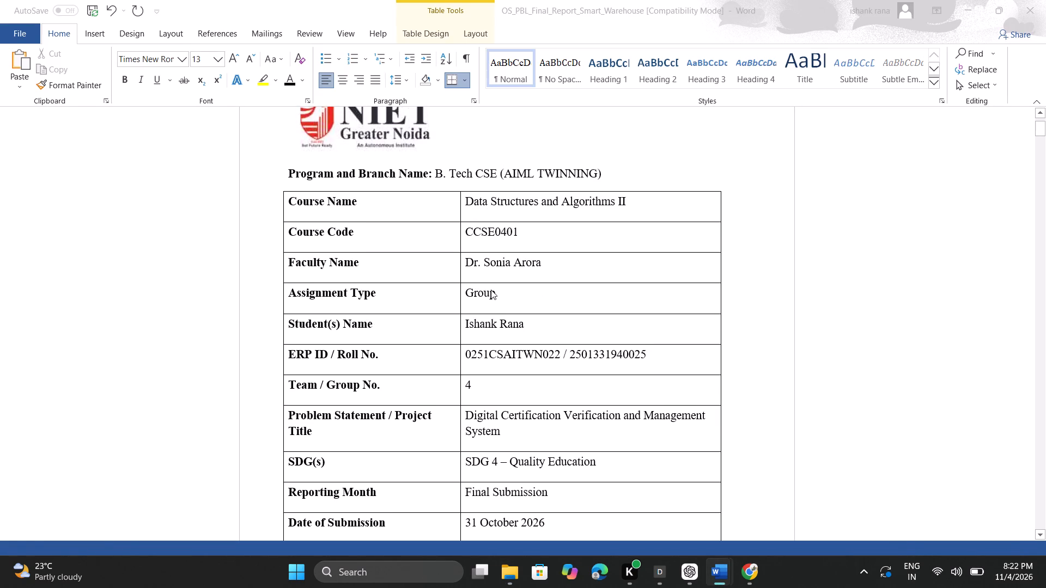
{"action": "scroll", "coordinate": [491, 290], "scroll_direction": "down", "scroll_amount": 3}
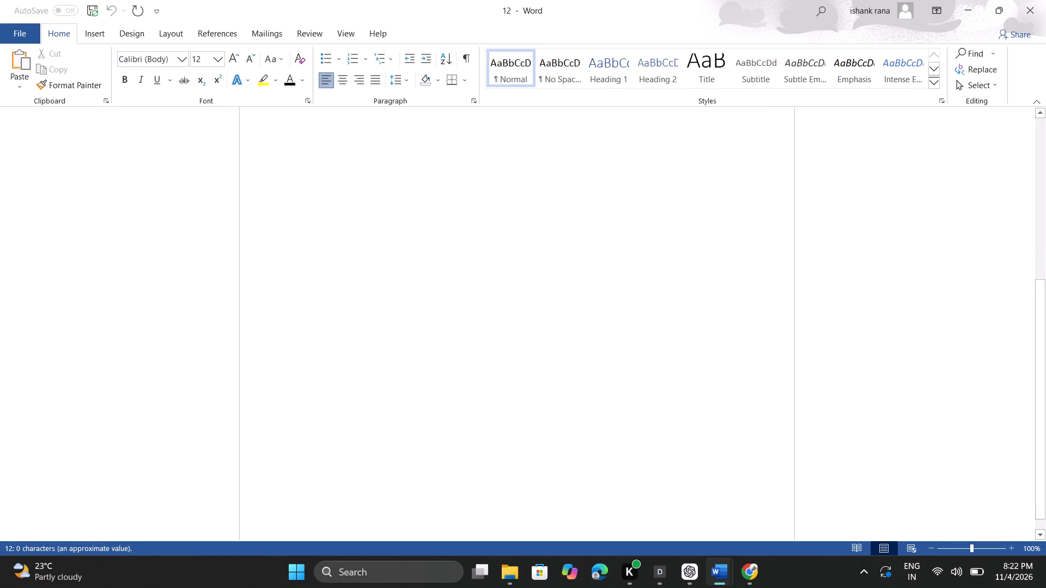
{"action": "scroll", "coordinate": [491, 290], "scroll_direction": "down", "scroll_amount": 2}
{"action": "scroll", "coordinate": [491, 290], "scroll_direction": "up", "scroll_amount": 5}
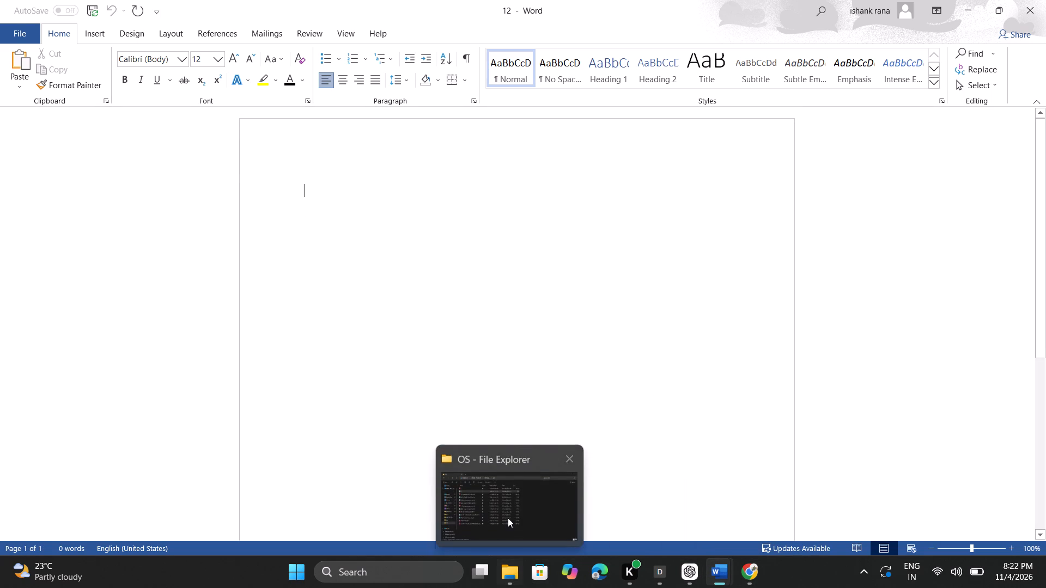
Open the PDF named 1 from the OS folder in Word, just this once, and enable editing on it.
{"action": "left_click", "coordinate": [508, 518]}
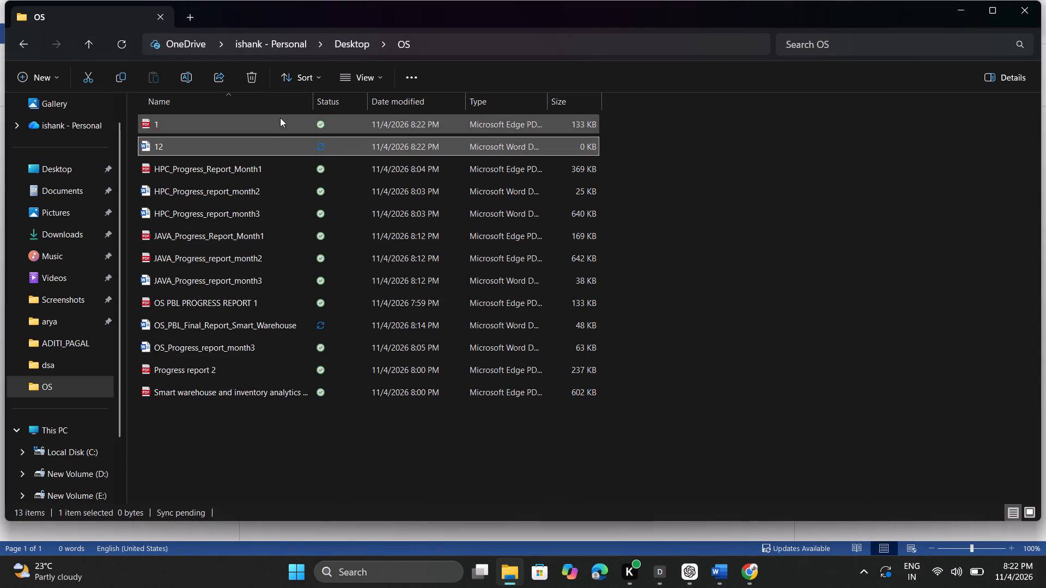
{"action": "right_click", "coordinate": [280, 118]}
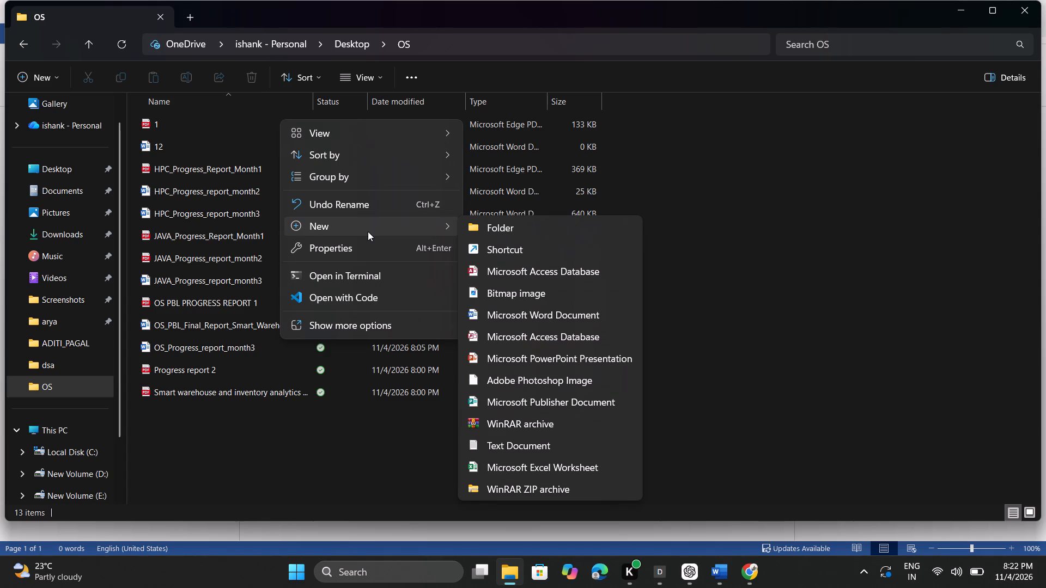
{"action": "left_click", "coordinate": [258, 115]}
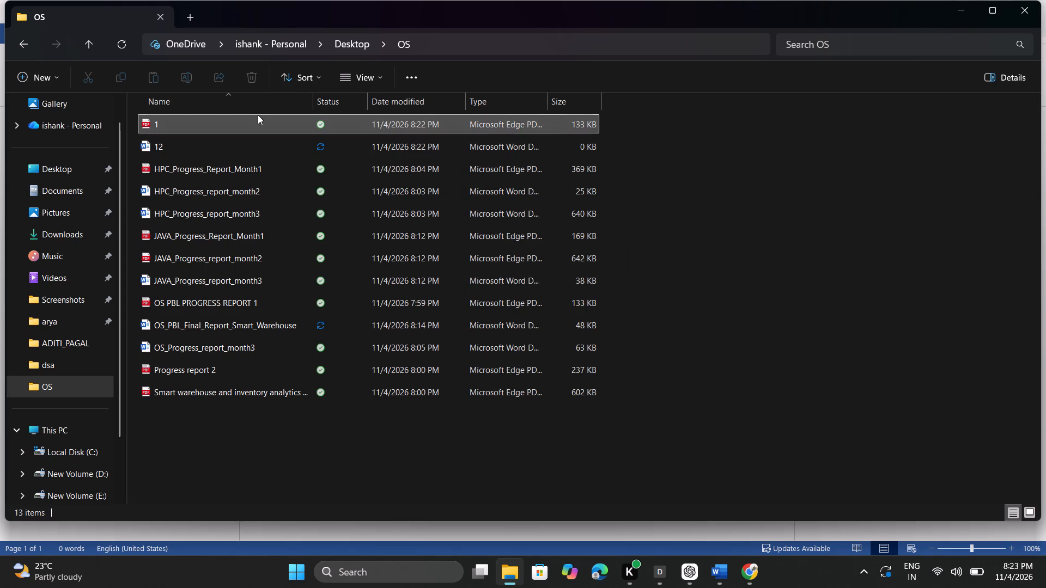
{"action": "right_click", "coordinate": [264, 114]}
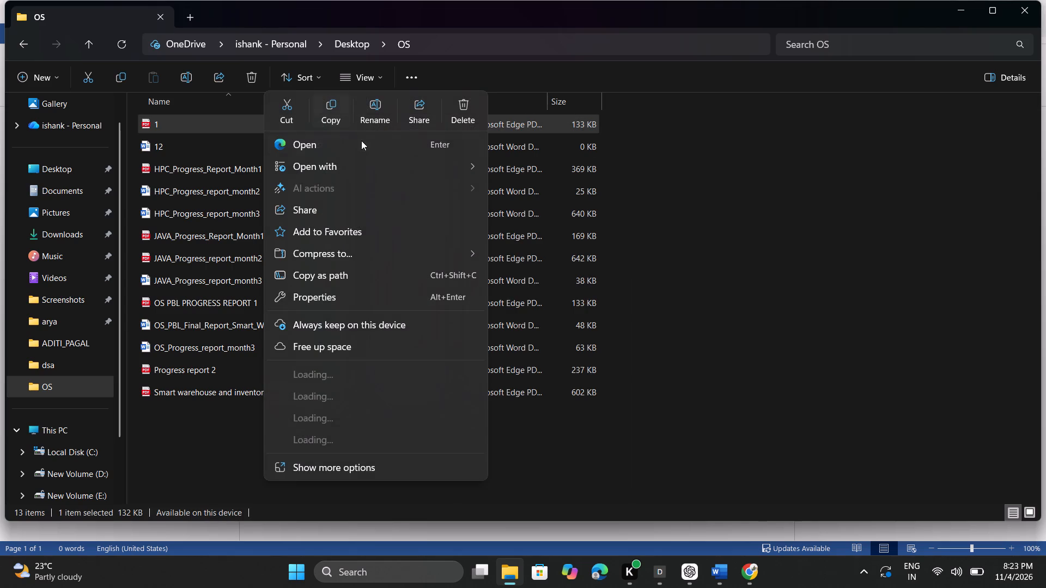
{"action": "left_click", "coordinate": [374, 168]}
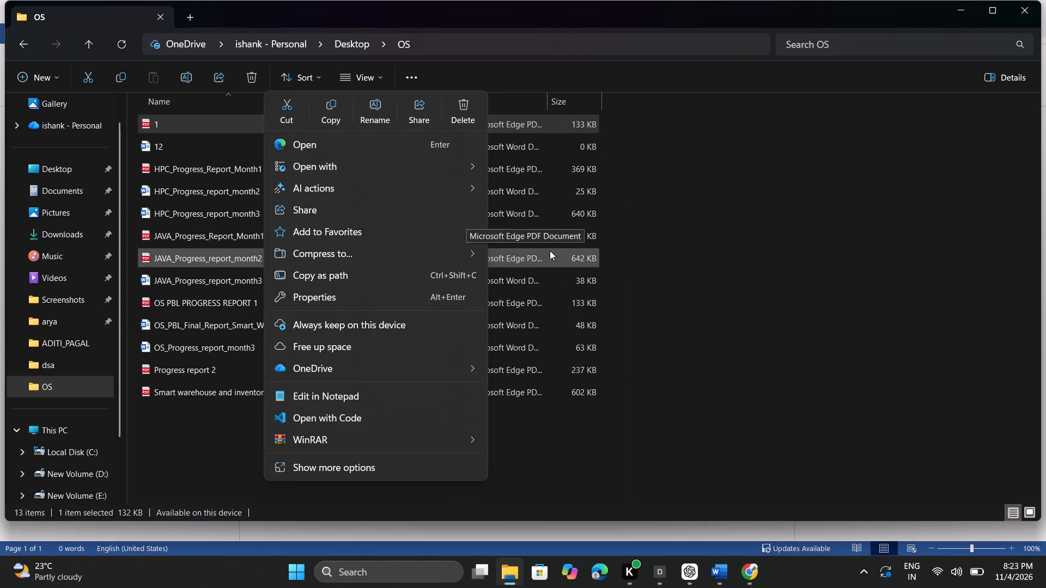
{"action": "left_click", "coordinate": [463, 164]}
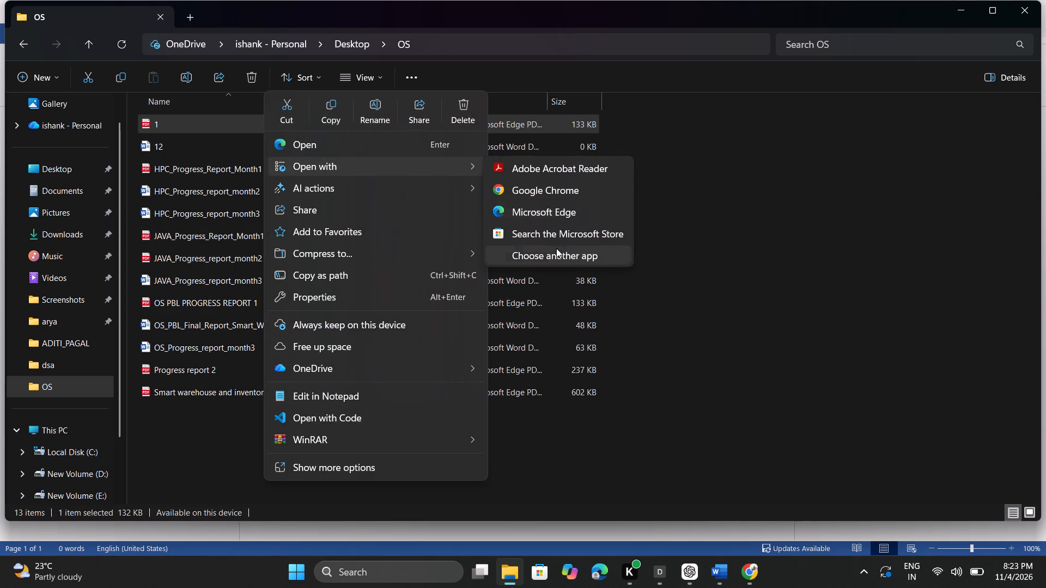
{"action": "left_click", "coordinate": [556, 252]}
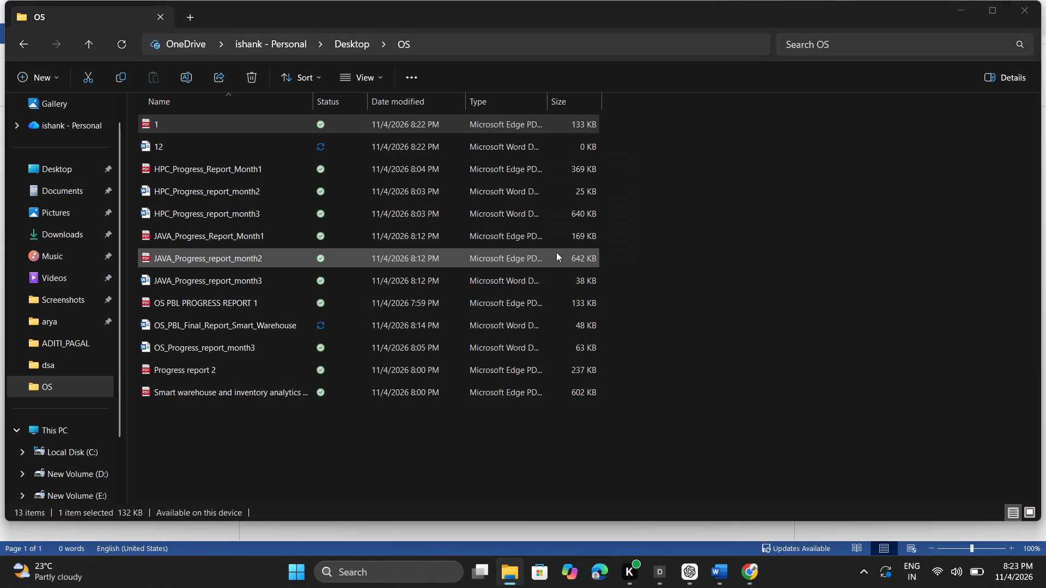
{"action": "scroll", "coordinate": [491, 311], "scroll_direction": "down", "scroll_amount": 7}
{"action": "left_click", "coordinate": [470, 387]}
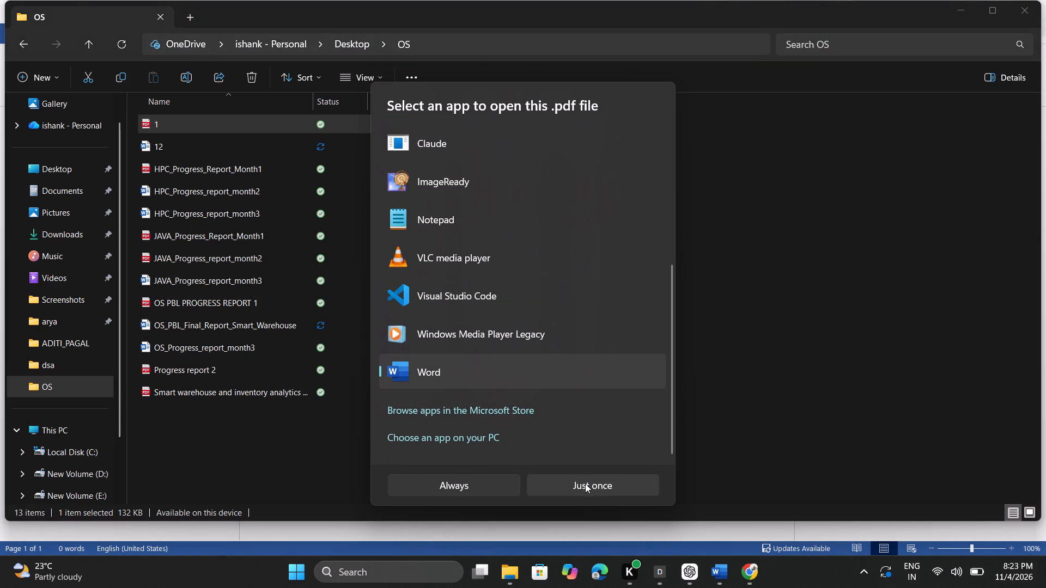
{"action": "left_click", "coordinate": [585, 485]}
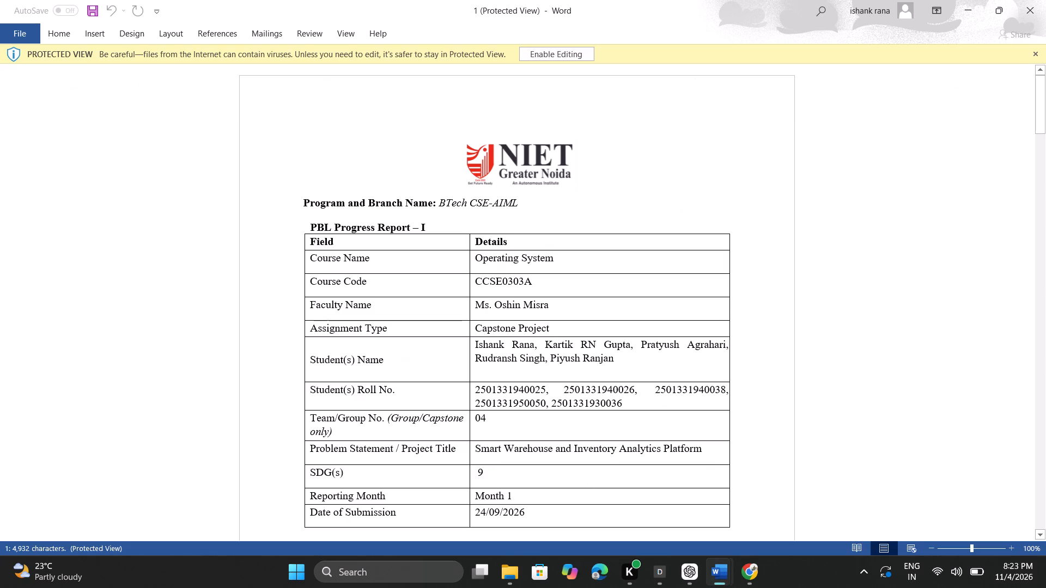
{"action": "left_click", "coordinate": [566, 60]}
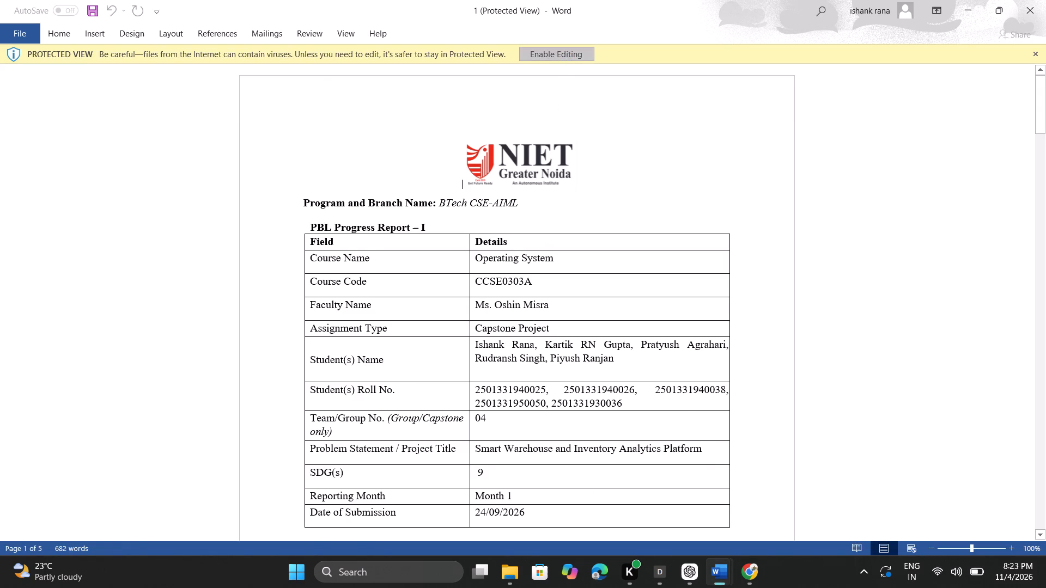
Copy the whole first page of the progress report, from the NIET logo through the Student Declaration's date line.
{"action": "scroll", "coordinate": [467, 199], "scroll_direction": "down", "scroll_amount": 4}
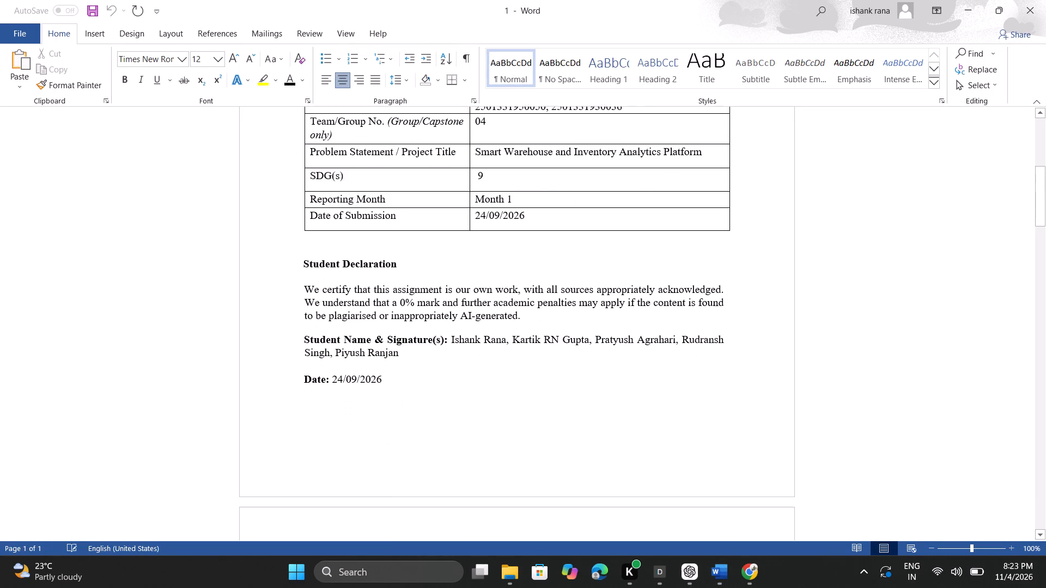
{"action": "scroll", "coordinate": [467, 199], "scroll_direction": "up", "scroll_amount": 4}
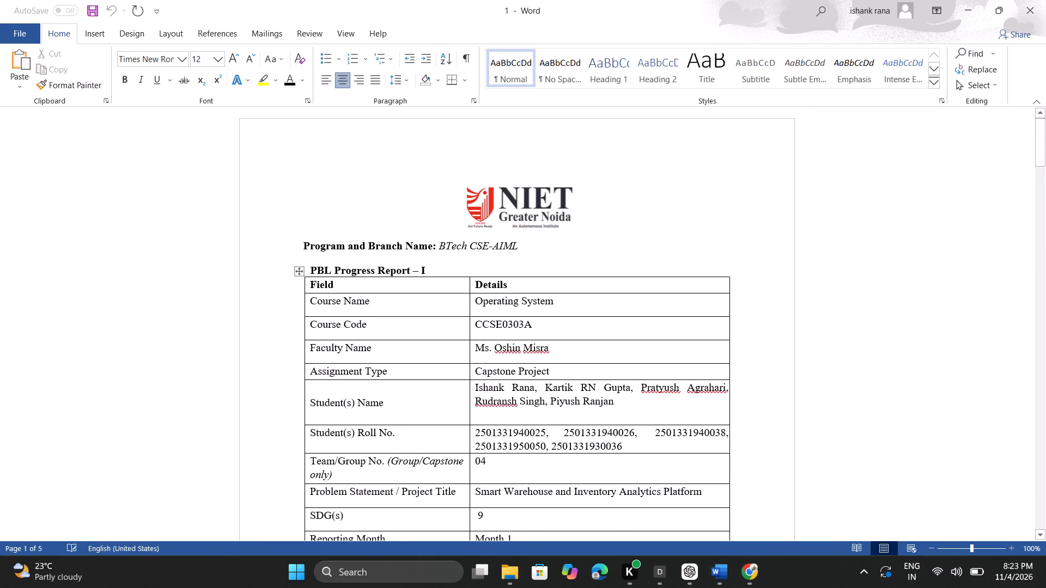
{"action": "left_click_drag", "start_coordinate": [449, 156], "coordinate": [536, 333]}
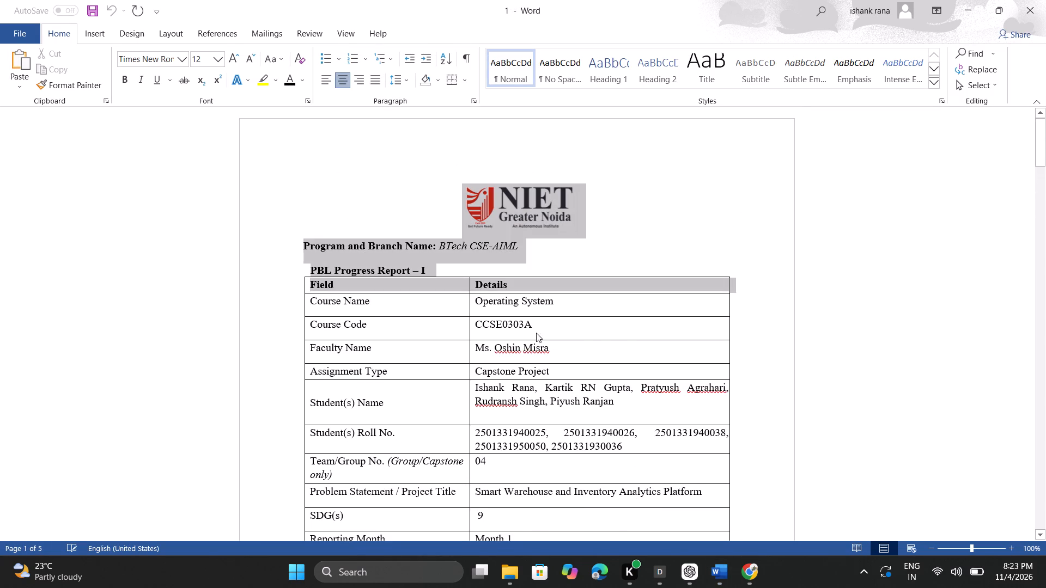
{"action": "left_click_drag", "start_coordinate": [536, 333], "coordinate": [549, 564]}
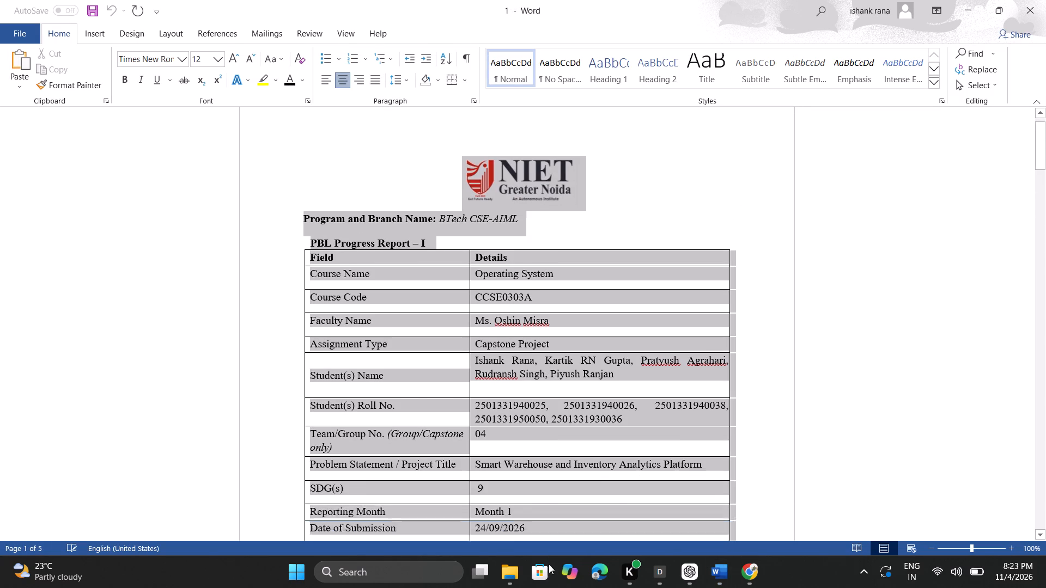
{"action": "left_click_drag", "start_coordinate": [549, 564], "coordinate": [406, 232]}
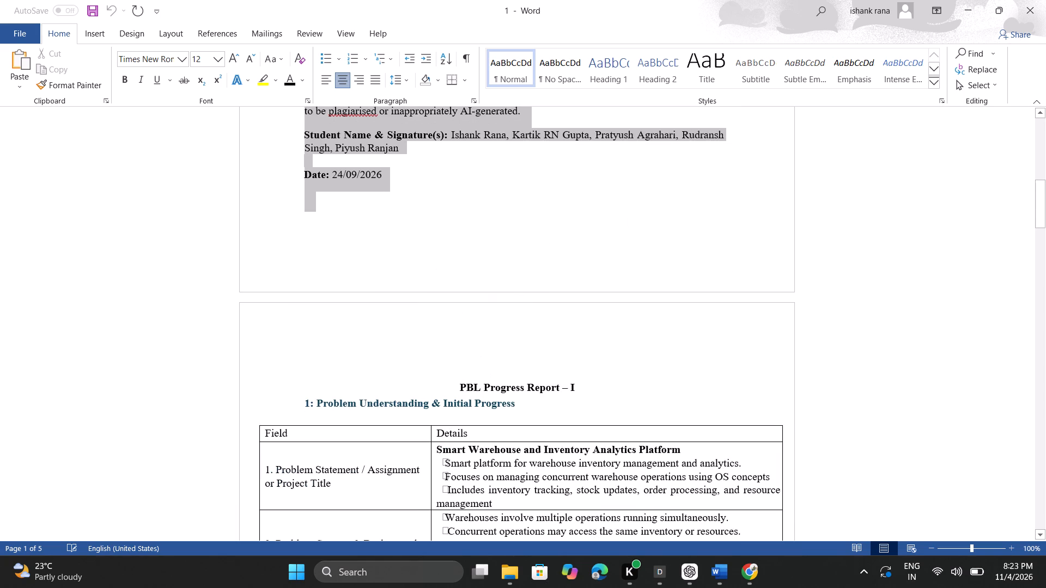
{"action": "key", "text": "ctrl+c"}
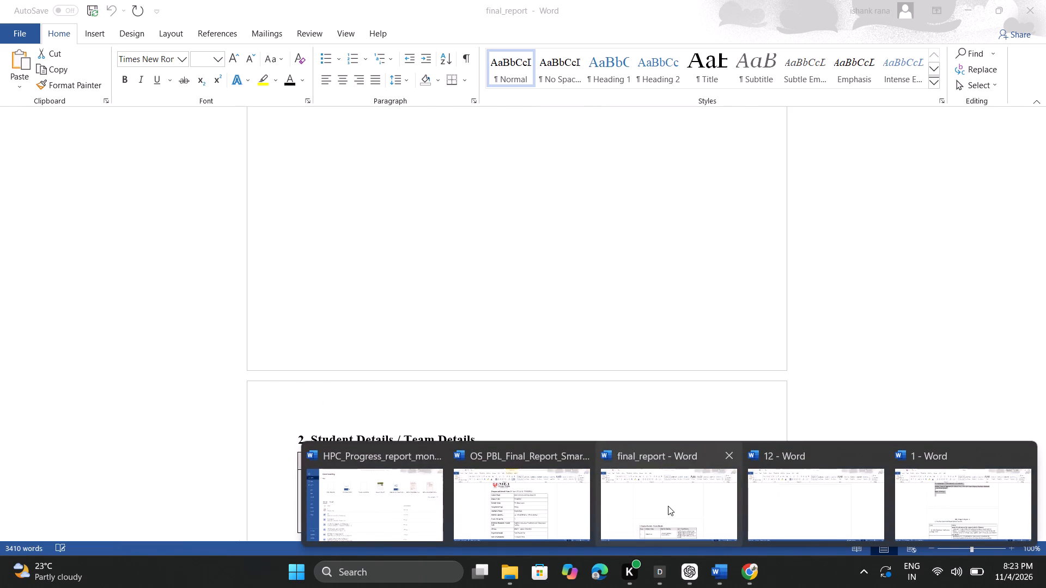
Switch to OS_PBL_Final_Report_Smart_Warehouse and undo the latest Assignment Type and Team / Group No. edits in the cover table.
{"action": "left_click", "coordinate": [533, 493]}
{"action": "scroll", "coordinate": [499, 304], "scroll_direction": "up", "scroll_amount": 1}
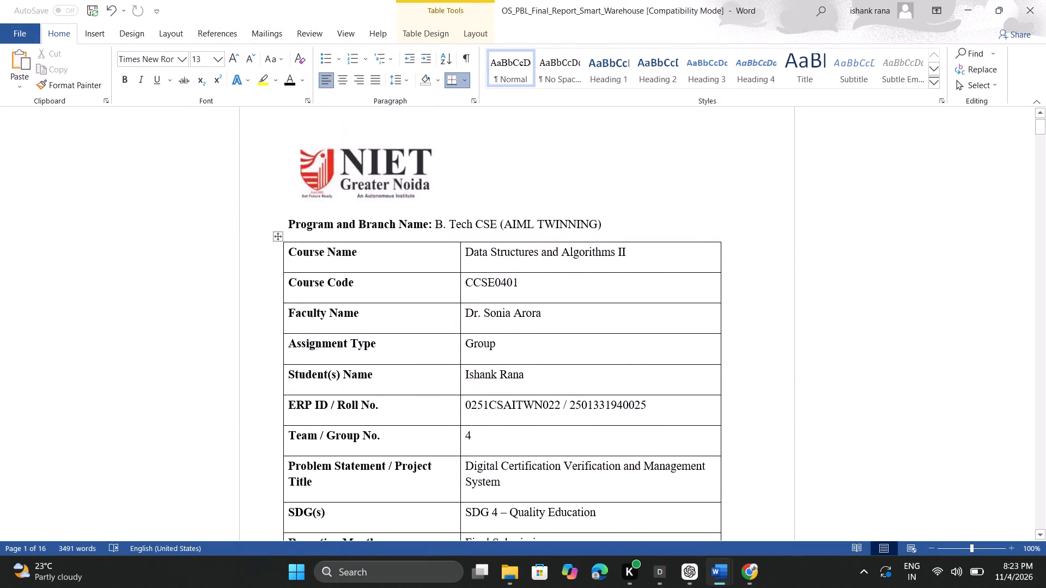
{"action": "scroll", "coordinate": [499, 304], "scroll_direction": "up", "scroll_amount": 2}
{"action": "key", "text": "ctrl+z"}
{"action": "key", "text": "ctrl+z"}
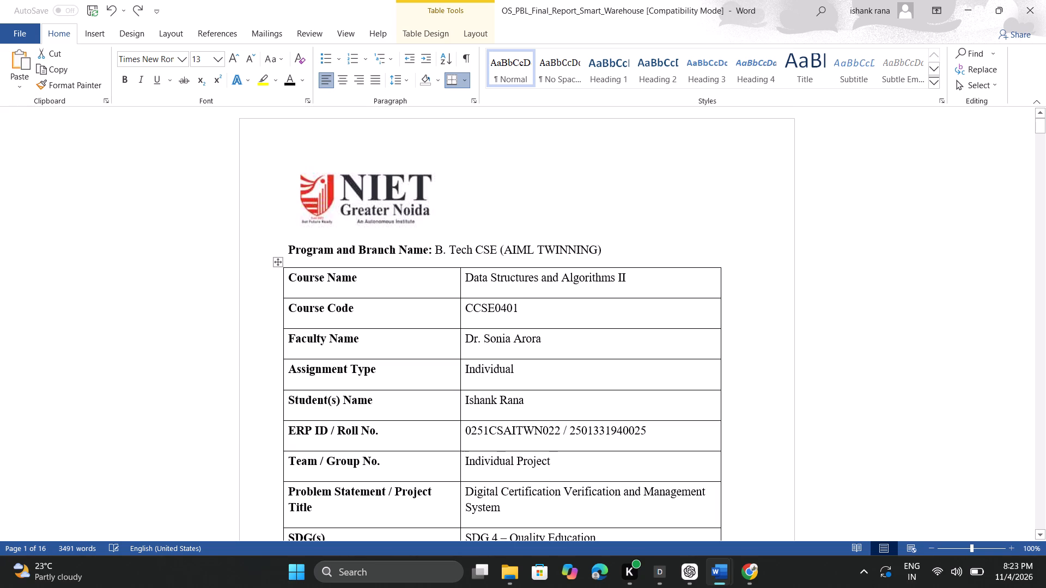
Delete the old cover page and Student Declaration above the Abstract heading, including the leftover blank lines.
{"action": "left_click_drag", "start_coordinate": [275, 142], "coordinate": [563, 443]}
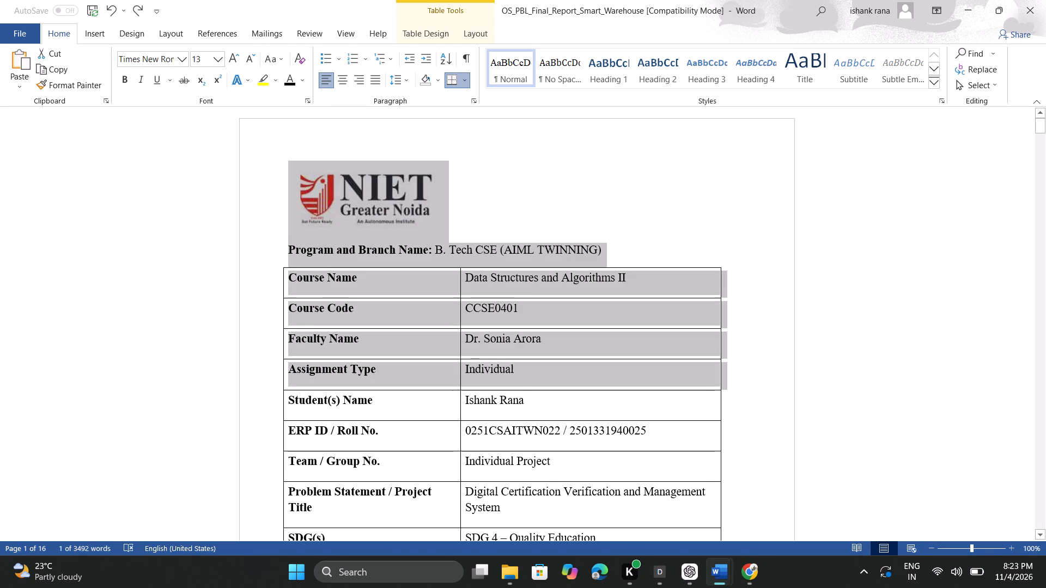
{"action": "left_click_drag", "start_coordinate": [563, 443], "coordinate": [486, 283]}
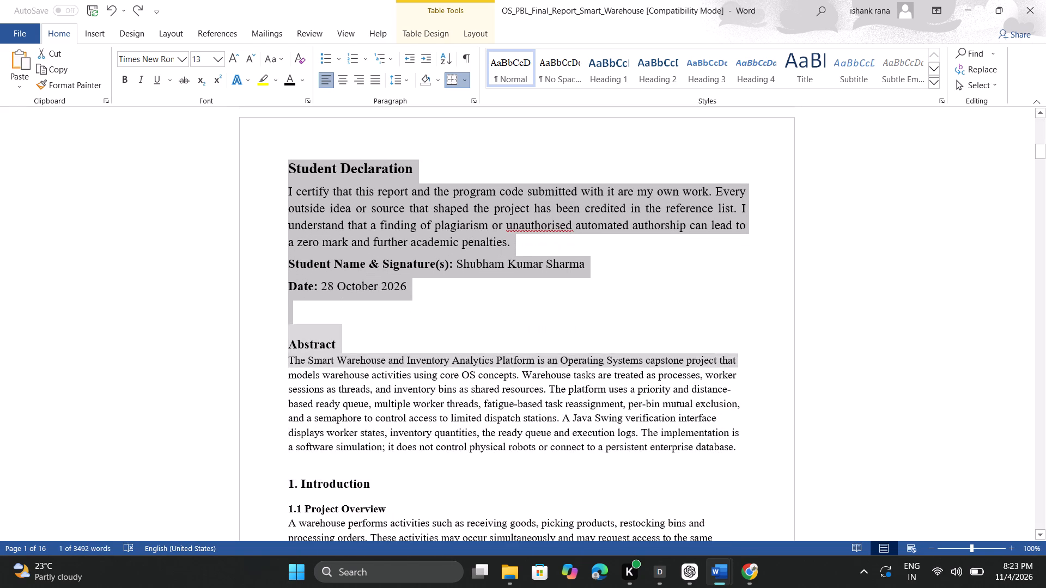
{"action": "left_click_drag", "start_coordinate": [486, 283], "coordinate": [480, 296]}
{"action": "key", "text": "BackSpace"}
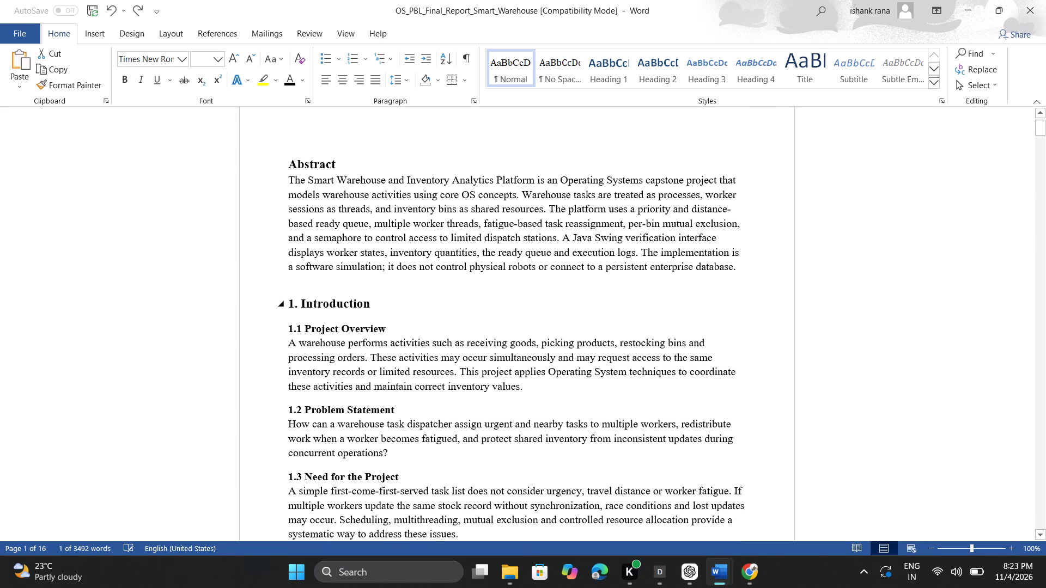
{"action": "scroll", "coordinate": [480, 296], "scroll_direction": "up", "scroll_amount": 2}
{"action": "key", "text": "BackSpace"}
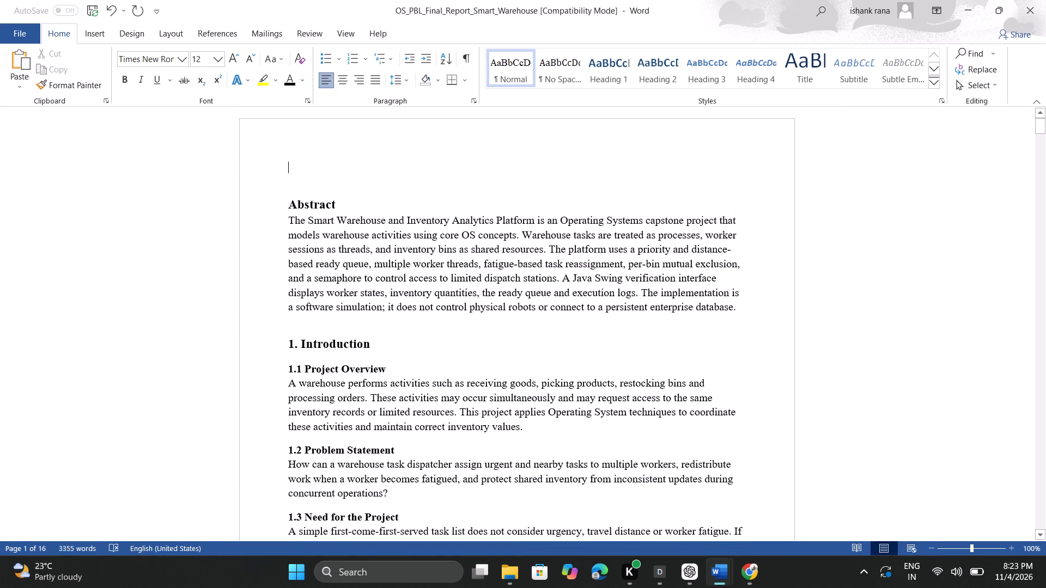
{"action": "key", "text": "Down"}
{"action": "key", "text": "BackSpace"}
{"action": "key", "text": "BackSpace"}
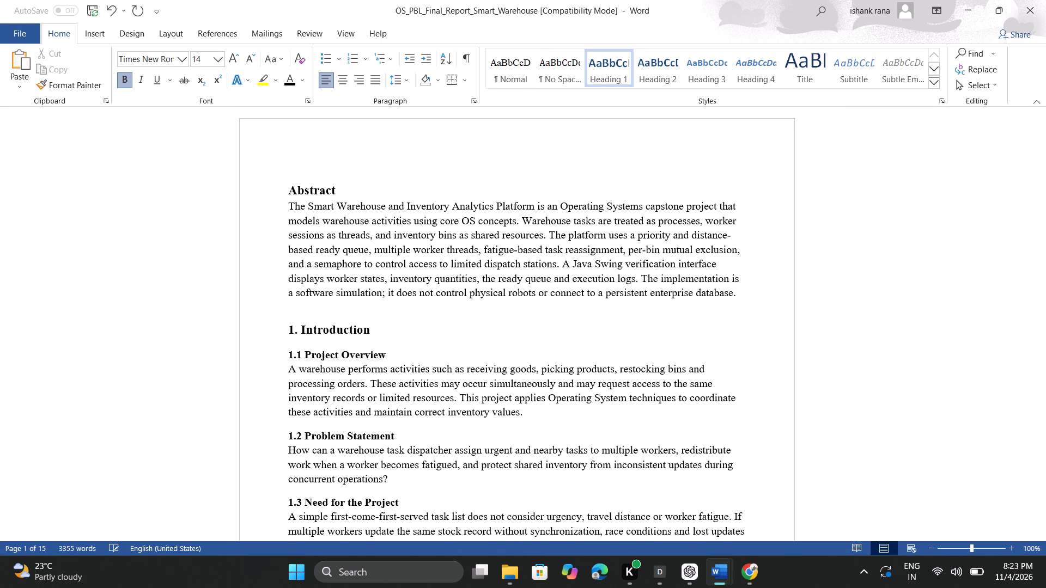
Paste the copied progress report cover page and Student Declaration directly above the Abstract heading.
{"action": "key", "text": "BackSpace"}
{"action": "scroll", "coordinate": [480, 296], "scroll_direction": "up", "scroll_amount": 2}
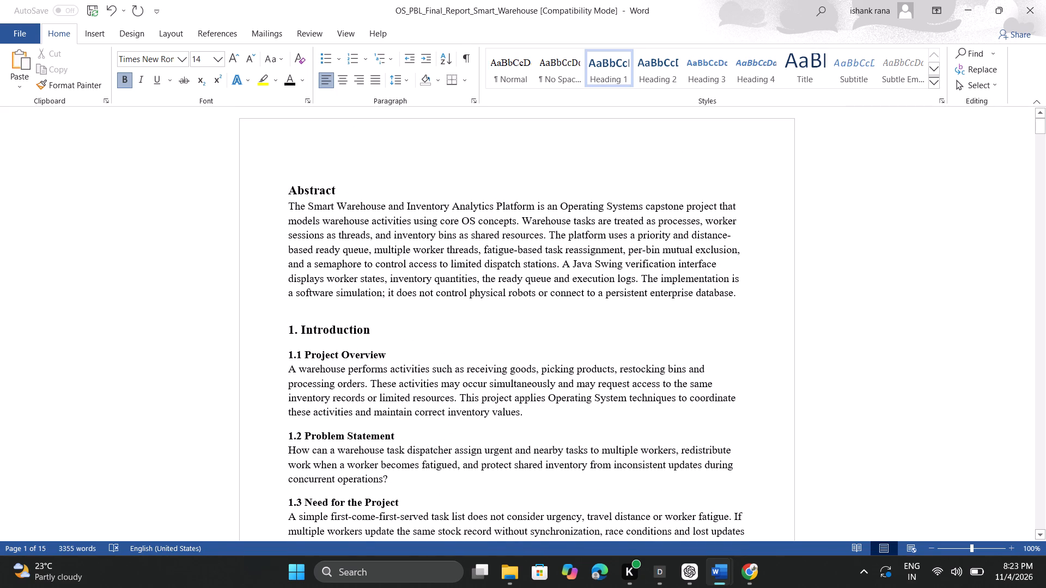
{"action": "left_click", "coordinate": [339, 170]}
{"action": "double_click", "coordinate": [323, 165]}
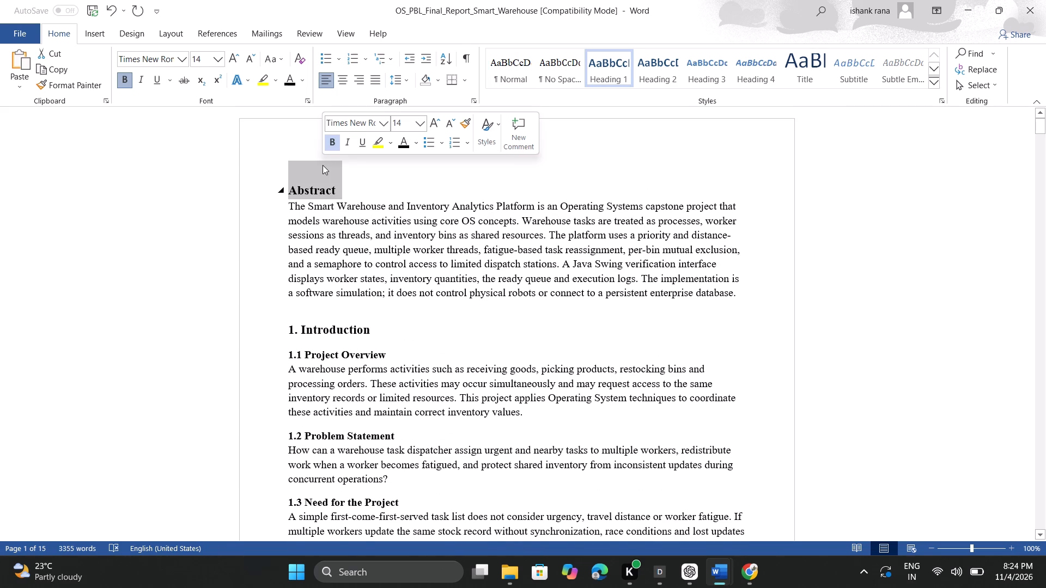
{"action": "left_click", "coordinate": [323, 165]}
{"action": "left_click", "coordinate": [292, 183]}
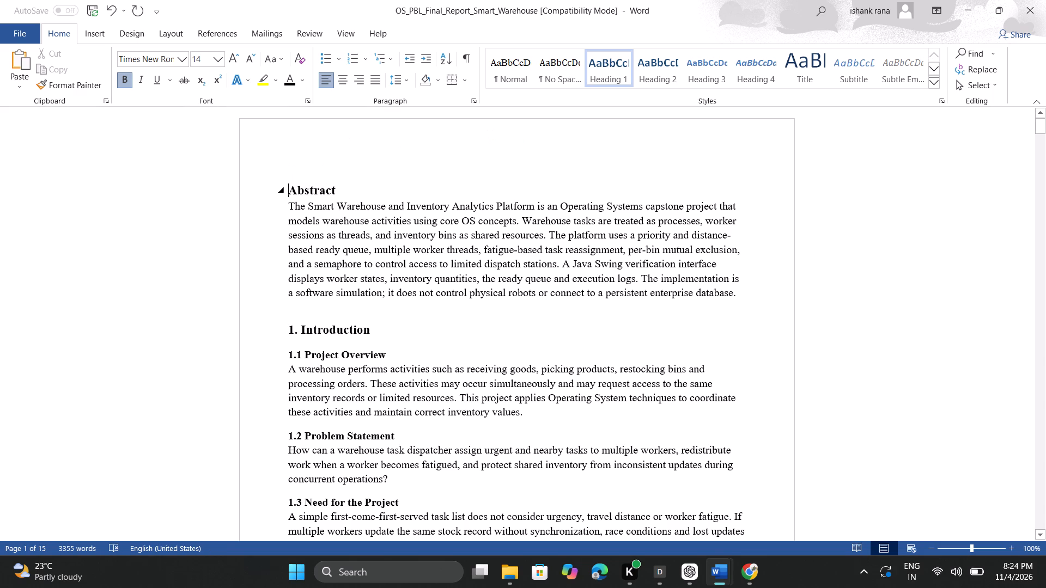
{"action": "key", "text": "ctrl+v"}
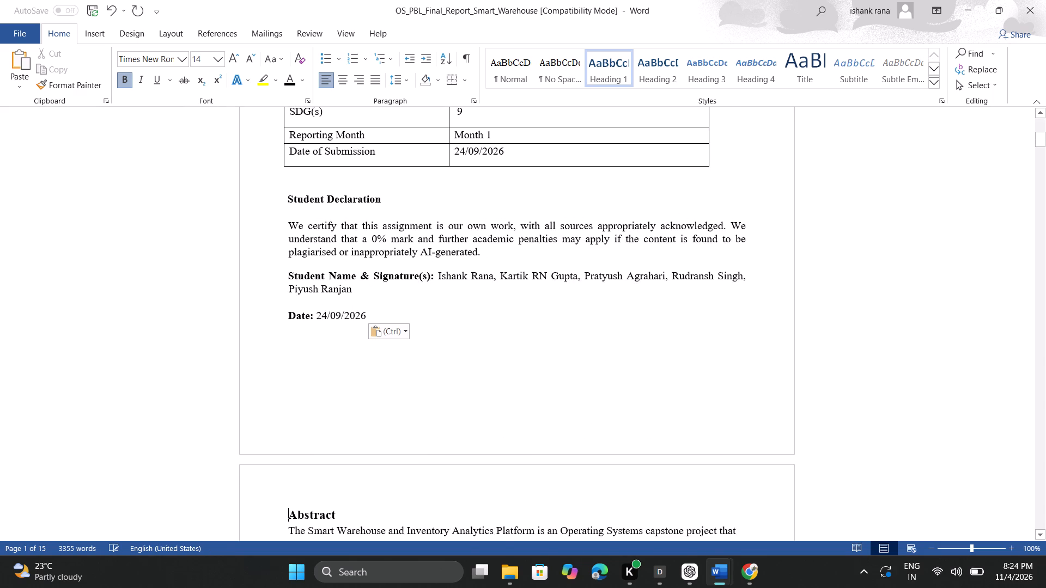
{"action": "scroll", "coordinate": [381, 401], "scroll_direction": "down", "scroll_amount": 1}
{"action": "scroll", "coordinate": [381, 401], "scroll_direction": "up", "scroll_amount": 3}
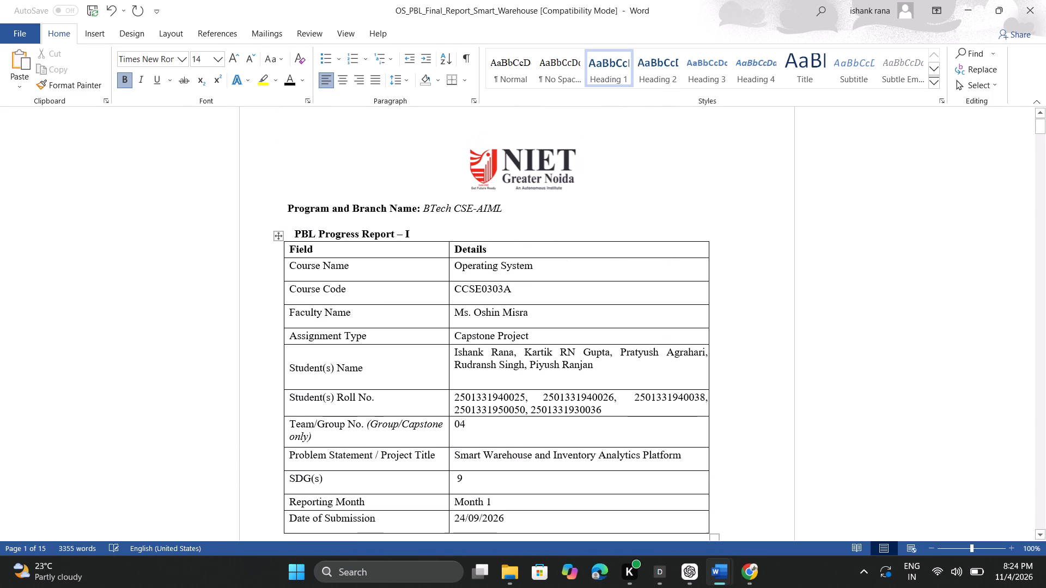
{"action": "scroll", "coordinate": [381, 401], "scroll_direction": "up", "scroll_amount": 1}
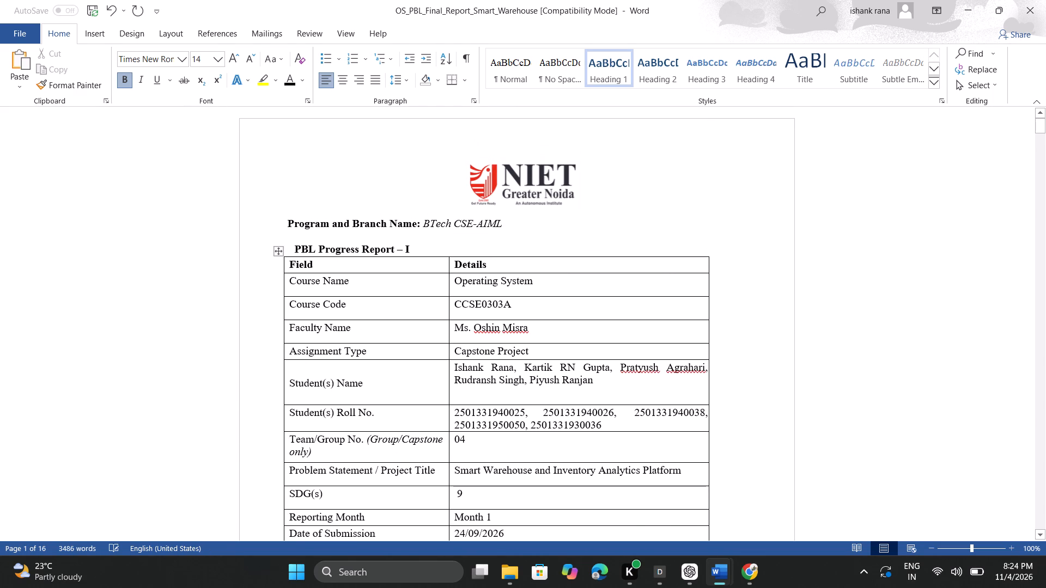
Change the title above the cover table to "PBL Final Progress Report", removing the report number.
{"action": "left_click", "coordinate": [416, 249]}
{"action": "key", "text": "BackSpace"}
{"action": "key", "text": "BackSpace"}
{"action": "key", "text": "BackSpace"}
{"action": "key", "text": "BackSpace"}
{"action": "key", "text": "BackSpace"}
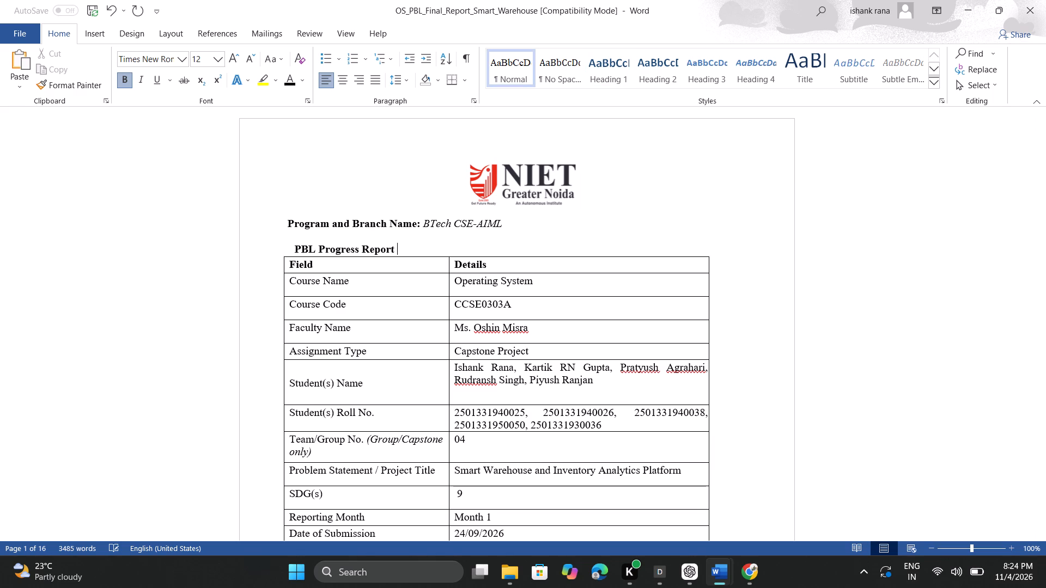
{"action": "key", "text": "Left"}
{"action": "key", "text": "Left"}
{"action": "key", "text": "Left"}
{"action": "key", "text": "Left"}
{"action": "key", "text": "Left"}
{"action": "key", "text": "Left"}
{"action": "key", "text": "Left"}
{"action": "key", "text": "Left"}
{"action": "key", "text": "Left"}
{"action": "key", "text": "Left"}
{"action": "key", "text": "Right"}
{"action": "key", "text": "Right"}
{"action": "key", "text": "Left"}
{"action": "key", "text": "Left"}
{"action": "key", "text": "Left"}
{"action": "key", "text": "Left"}
{"action": "key", "text": "Left"}
{"action": "key", "text": "Left"}
{"action": "key", "text": "Left"}
{"action": "key", "text": "Left"}
{"action": "key", "text": "Left"}
{"action": "key", "text": "space"}
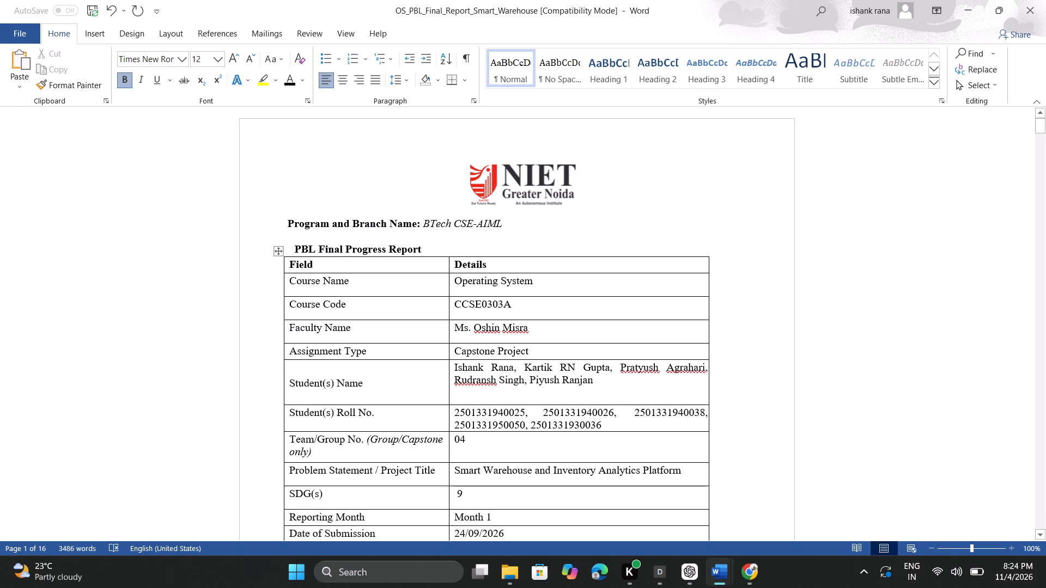
Centre the PBL Final Progress Report title above the cover table.
{"action": "left_click", "coordinate": [426, 250]}
{"action": "left_click_drag", "start_coordinate": [426, 250], "coordinate": [300, 252]}
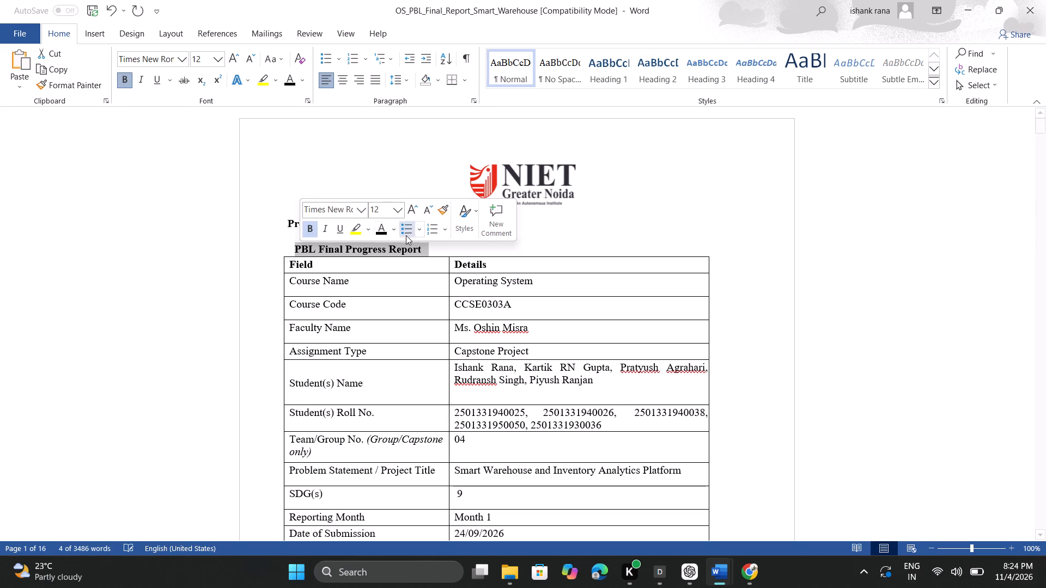
{"action": "left_click", "coordinate": [343, 80]}
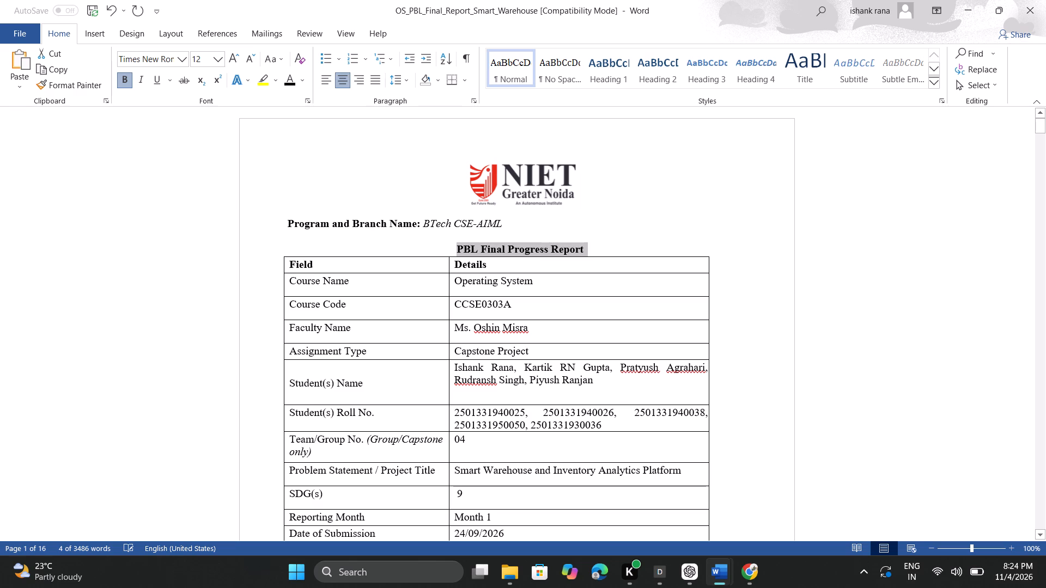
{"action": "left_click", "coordinate": [332, 244]}
Centre the whole cover details table horizontally on the page.
{"action": "left_click", "coordinate": [284, 262]}
{"action": "left_click", "coordinate": [279, 253]}
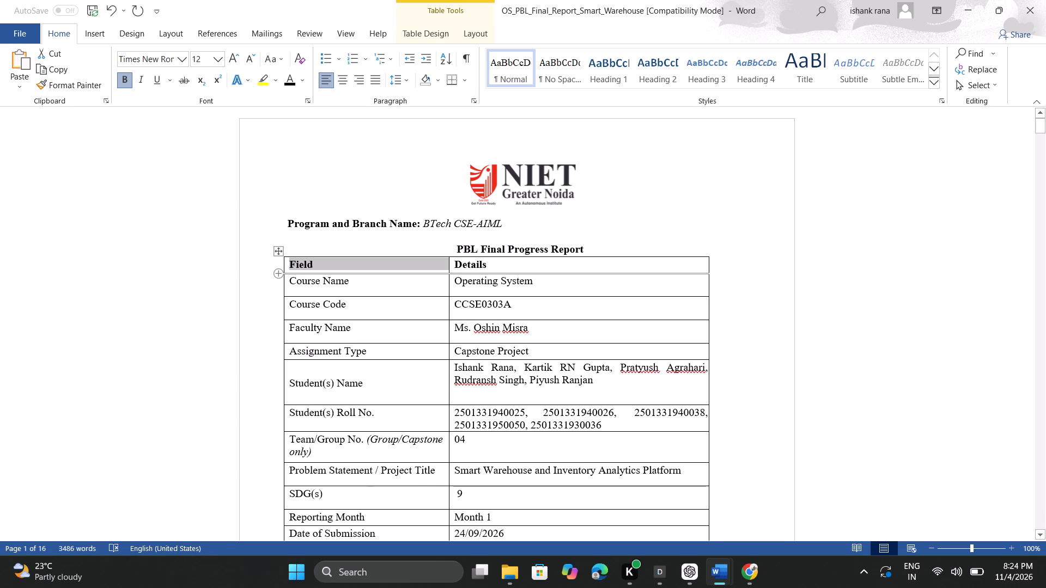
{"action": "left_click", "coordinate": [348, 77]}
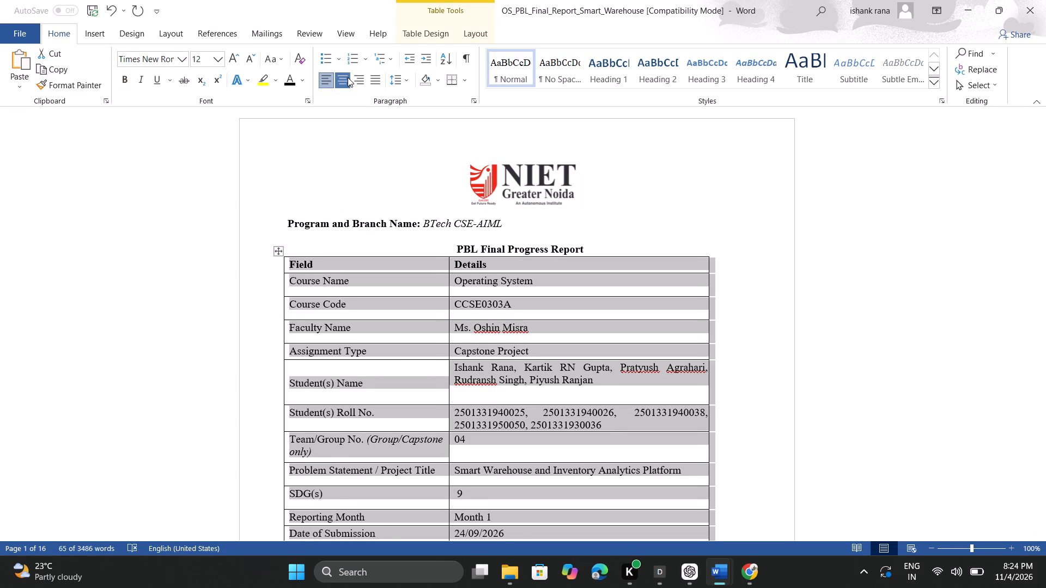
{"action": "left_click", "coordinate": [676, 211]}
Insert blank lines below the cover table so that the Student Declaration starts on the second page.
{"action": "scroll", "coordinate": [676, 211], "scroll_direction": "down", "scroll_amount": 2}
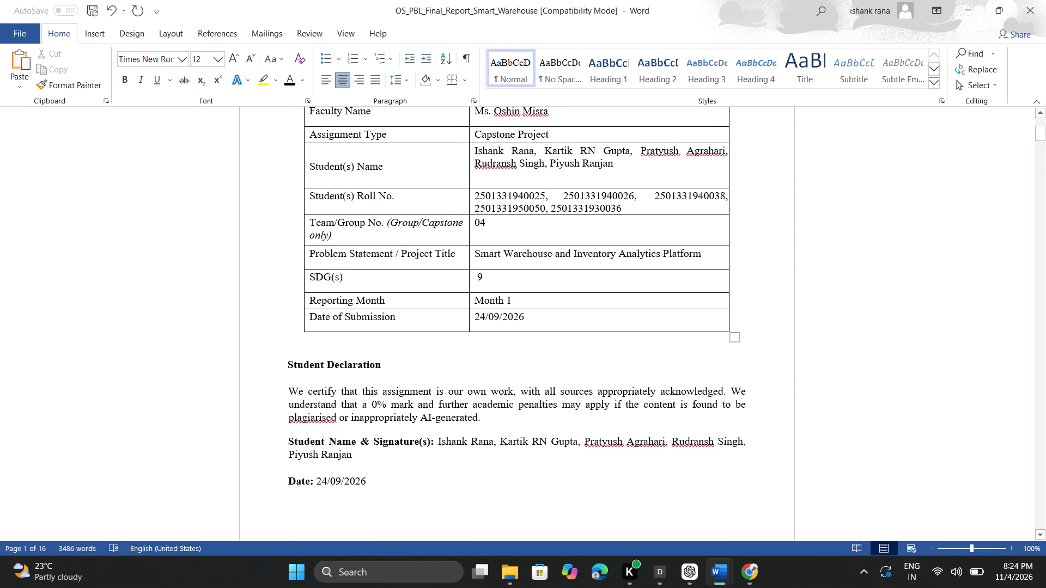
{"action": "left_click", "coordinate": [283, 367]}
{"action": "key", "text": "Return"}
{"action": "key", "text": "Return"}
{"action": "key", "text": "Return"}
{"action": "key", "text": "Return"}
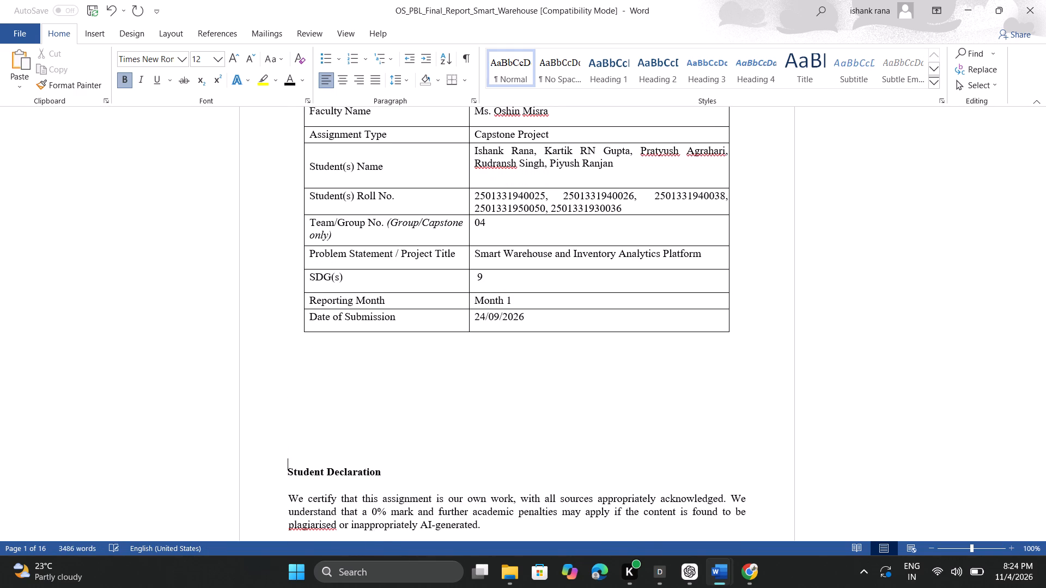
{"action": "key", "text": "Return"}
{"action": "key", "text": "Return"}
{"action": "key", "text": "Return"}
{"action": "key", "text": "Return"}
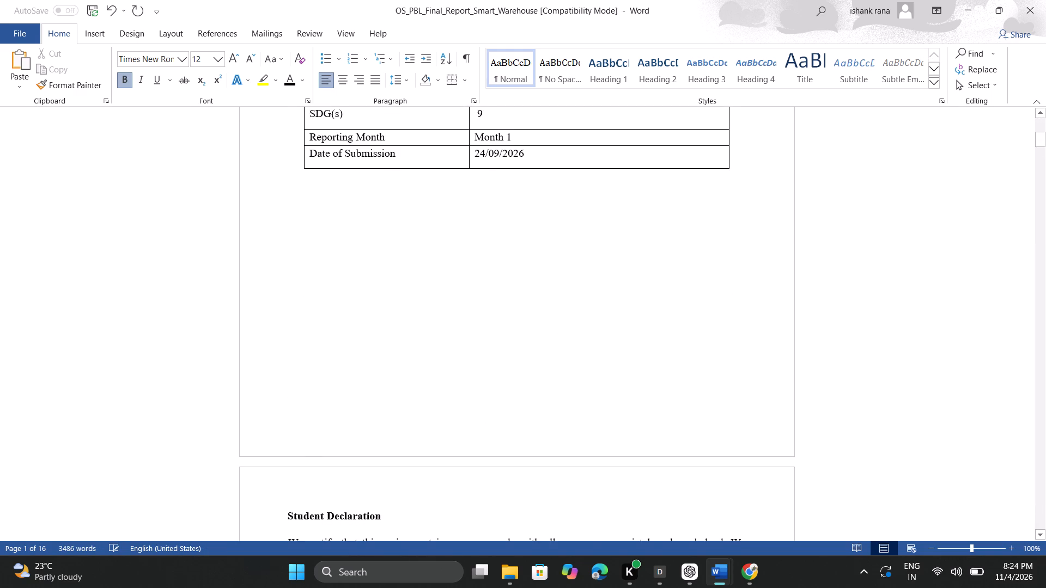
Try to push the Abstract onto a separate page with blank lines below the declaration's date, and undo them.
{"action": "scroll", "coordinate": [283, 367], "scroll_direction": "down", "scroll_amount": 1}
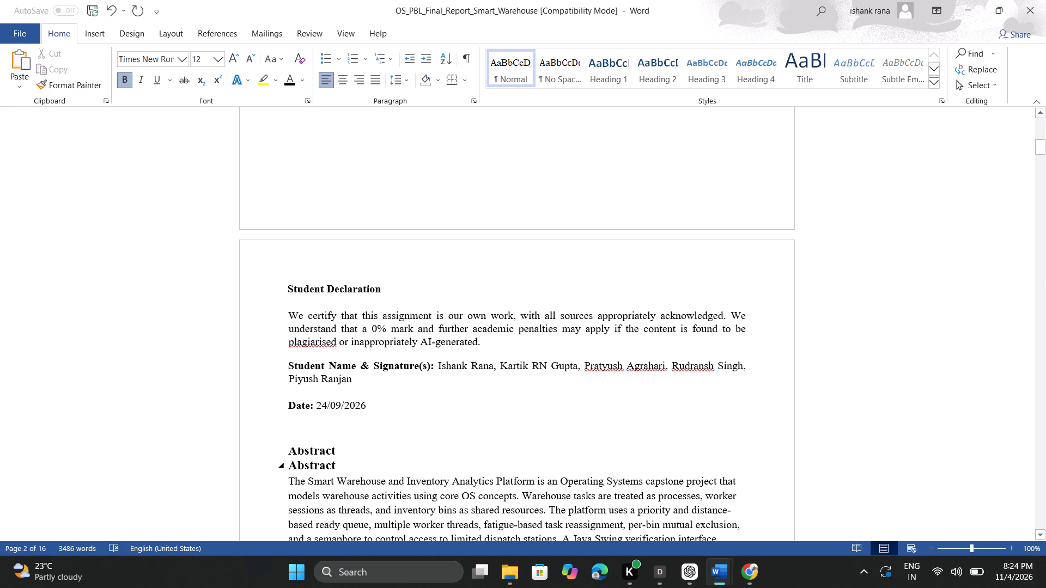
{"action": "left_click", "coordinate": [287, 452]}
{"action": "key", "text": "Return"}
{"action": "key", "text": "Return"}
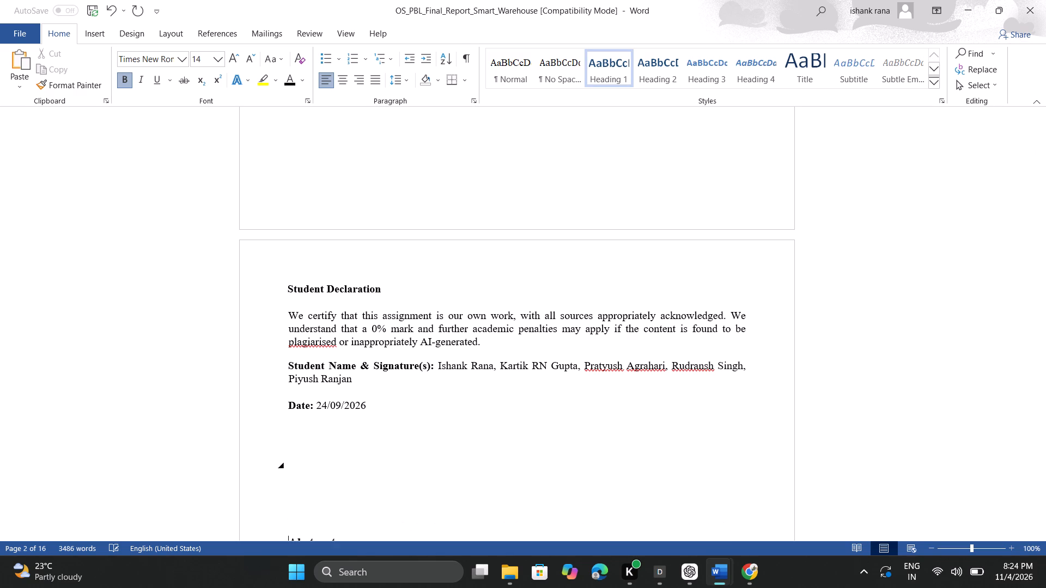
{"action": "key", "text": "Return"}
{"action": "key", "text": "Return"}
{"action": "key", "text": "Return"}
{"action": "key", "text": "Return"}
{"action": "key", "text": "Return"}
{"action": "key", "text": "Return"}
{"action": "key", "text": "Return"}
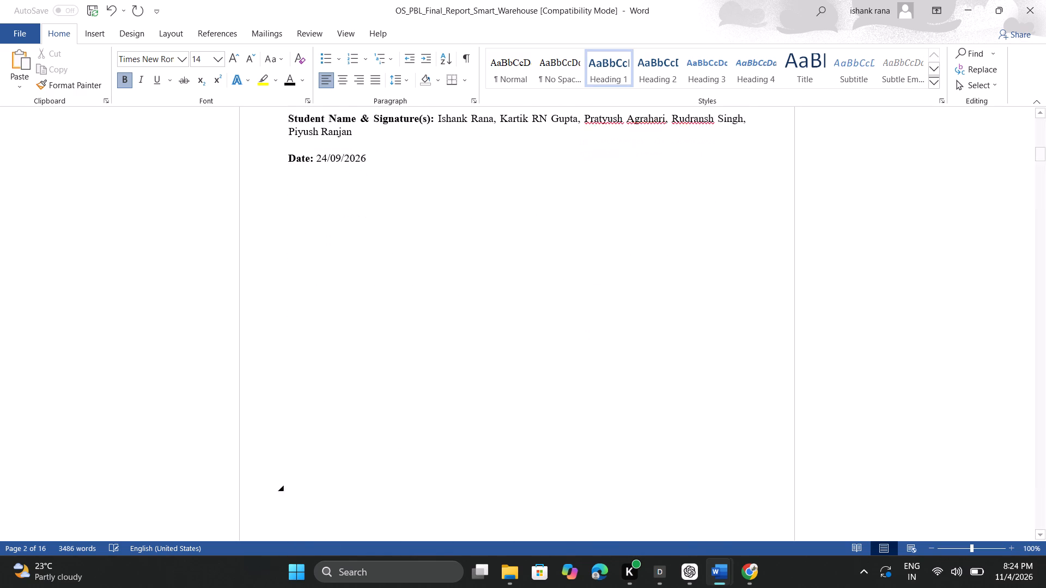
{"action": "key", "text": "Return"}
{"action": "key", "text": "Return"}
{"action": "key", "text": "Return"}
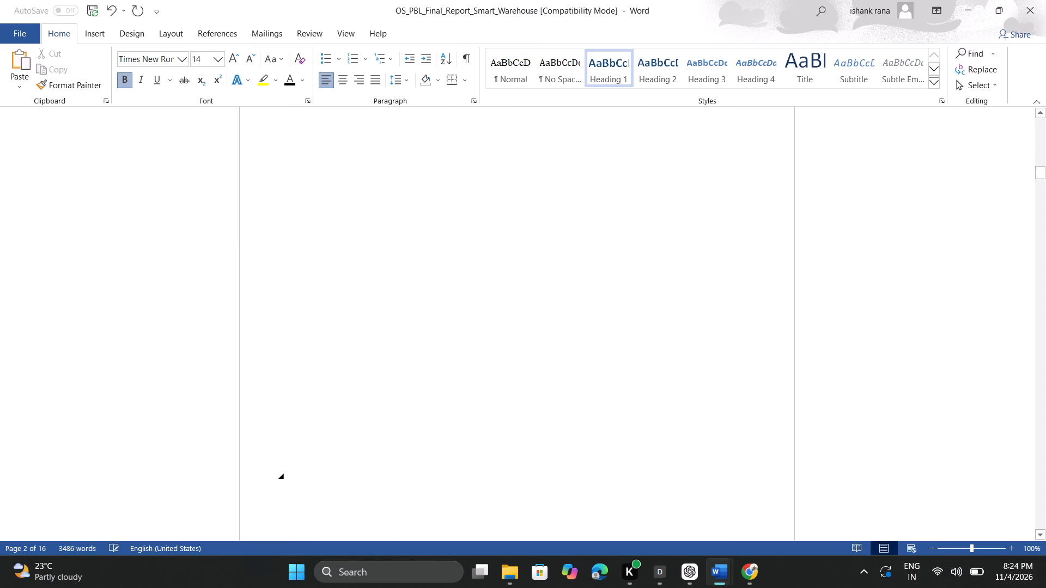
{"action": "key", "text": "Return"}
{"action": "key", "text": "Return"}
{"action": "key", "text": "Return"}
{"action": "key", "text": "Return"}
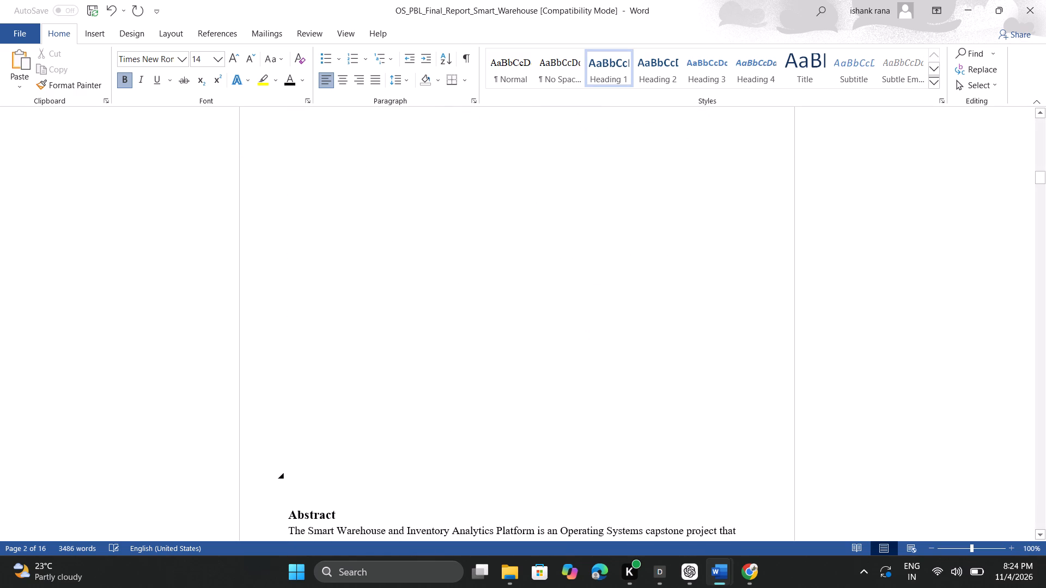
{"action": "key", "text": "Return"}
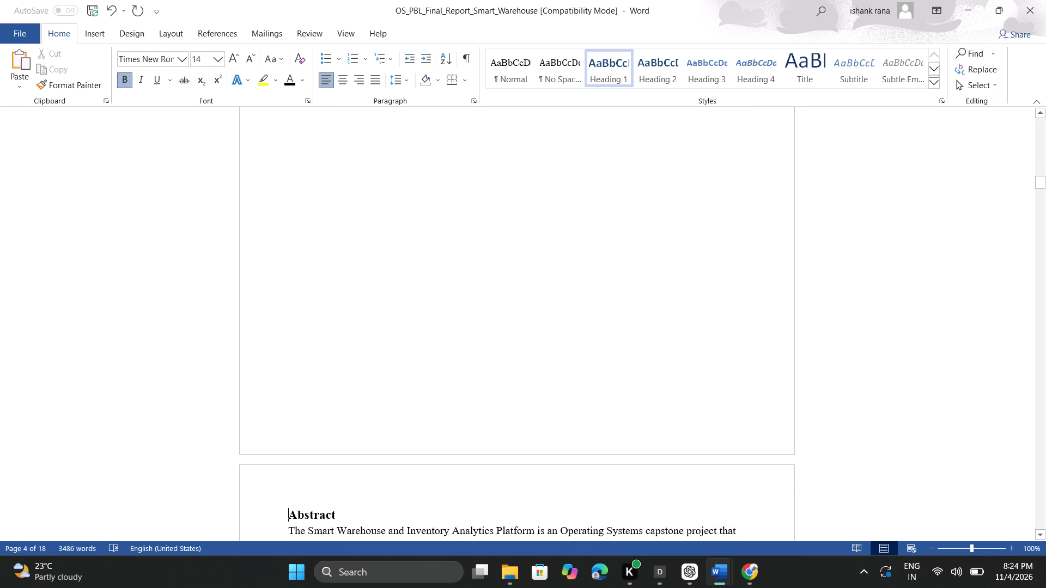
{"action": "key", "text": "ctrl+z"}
Add "Twinning" after BTech CSE-AIML in the Program and Branch Name line of the cover page.
{"action": "scroll", "coordinate": [354, 372], "scroll_direction": "up", "scroll_amount": 1}
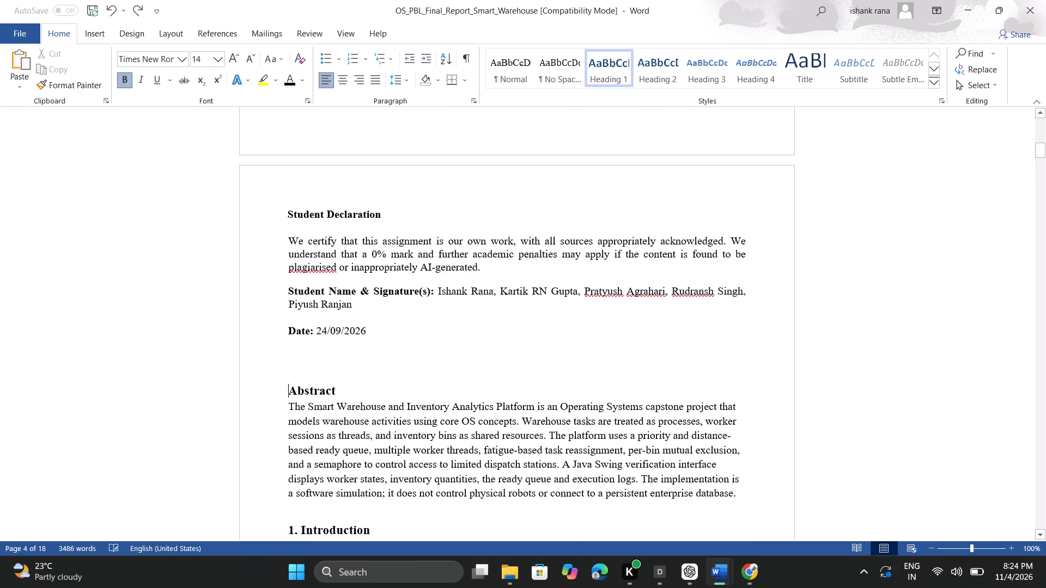
{"action": "scroll", "coordinate": [354, 372], "scroll_direction": "up", "scroll_amount": 5}
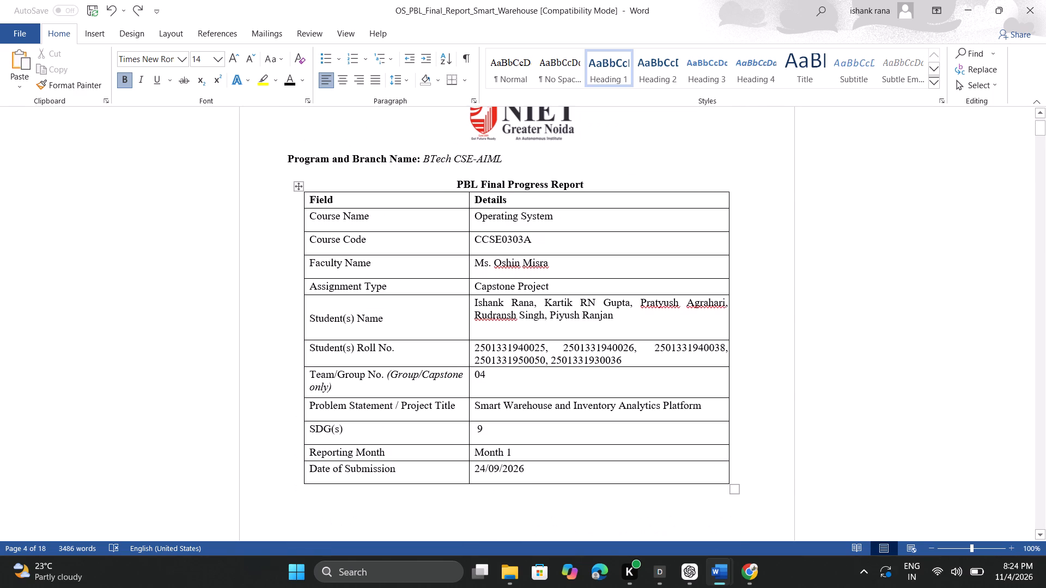
{"action": "scroll", "coordinate": [354, 372], "scroll_direction": "up", "scroll_amount": 3}
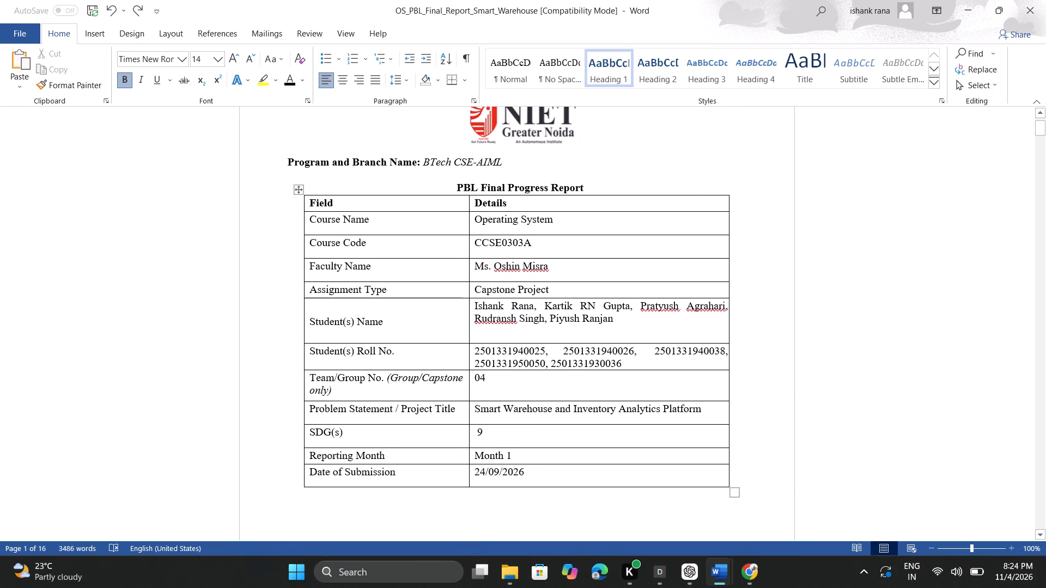
{"action": "scroll", "coordinate": [354, 372], "scroll_direction": "up", "scroll_amount": 1}
{"action": "left_click", "coordinate": [524, 220]}
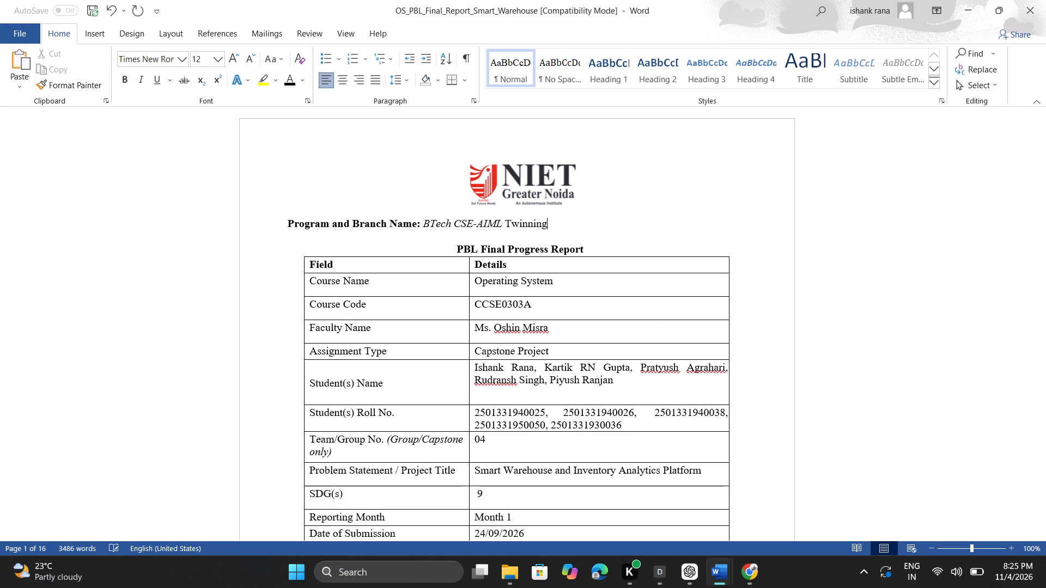
Review the whole report from the cover page through to Appendix B, checking the layout and content of each section.
{"action": "scroll", "coordinate": [521, 338], "scroll_direction": "down", "scroll_amount": 1}
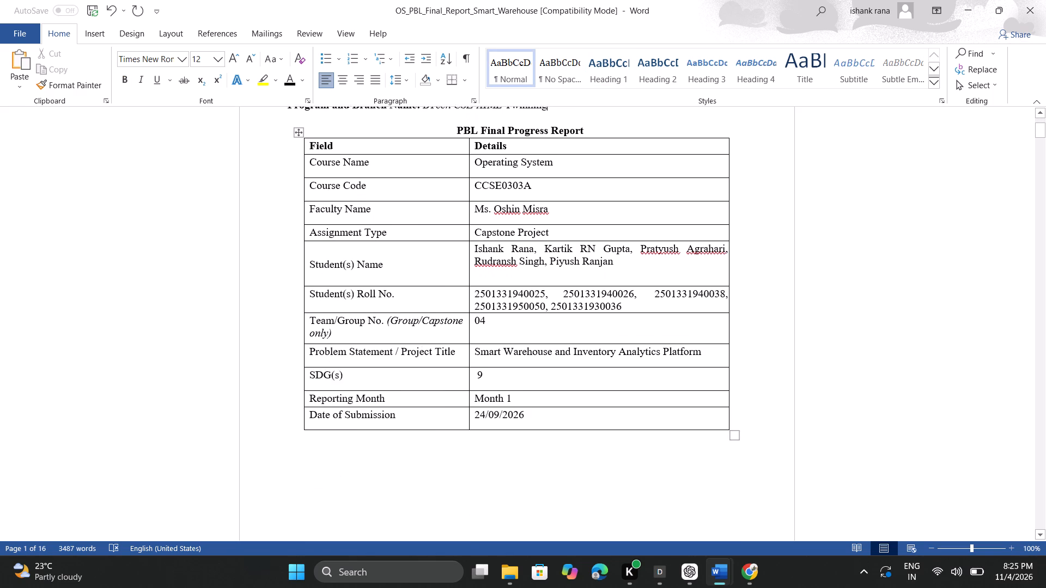
{"action": "scroll", "coordinate": [521, 338], "scroll_direction": "down", "scroll_amount": 2}
{"action": "scroll", "coordinate": [521, 338], "scroll_direction": "up", "scroll_amount": 1}
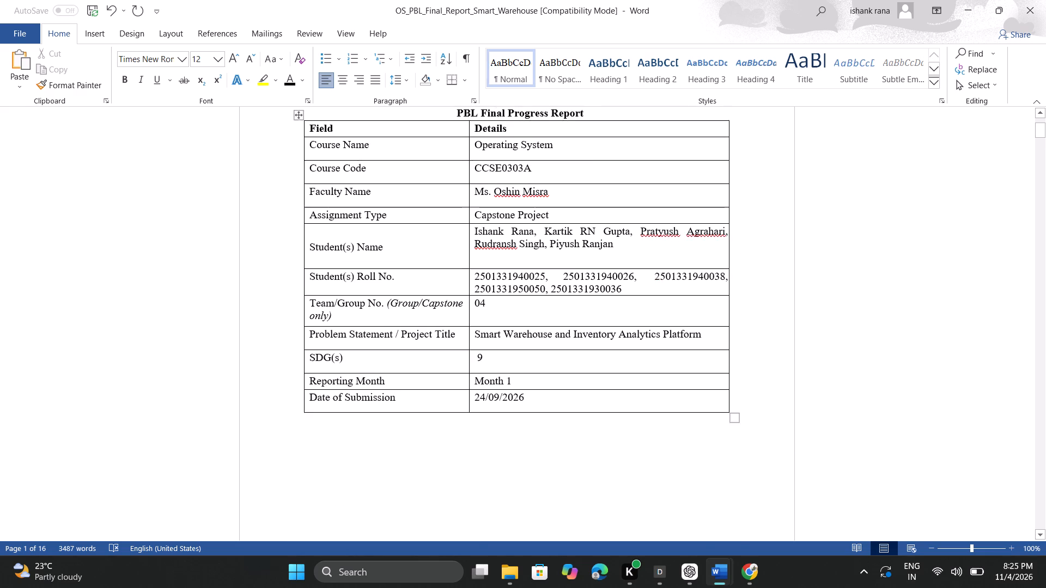
{"action": "scroll", "coordinate": [521, 338], "scroll_direction": "up", "scroll_amount": 1}
{"action": "scroll", "coordinate": [487, 450], "scroll_direction": "down", "scroll_amount": 1}
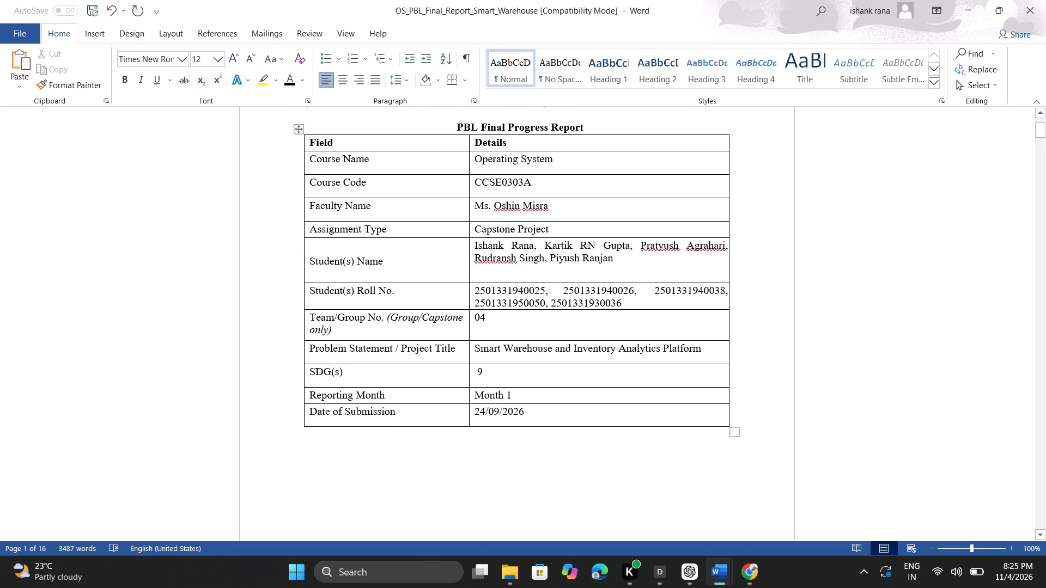
{"action": "scroll", "coordinate": [487, 450], "scroll_direction": "down", "scroll_amount": 4}
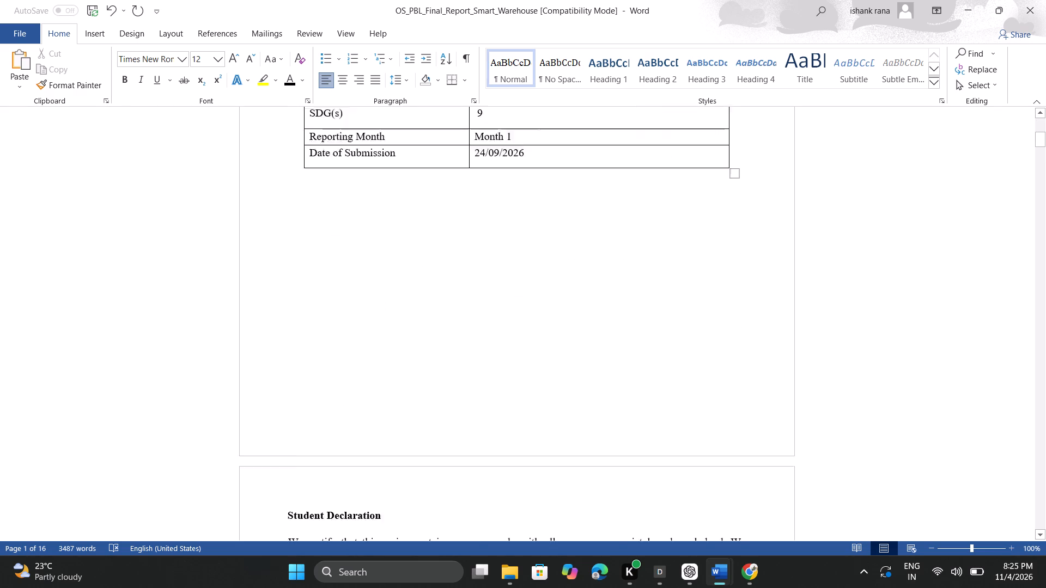
{"action": "scroll", "coordinate": [487, 450], "scroll_direction": "down", "scroll_amount": 5}
{"action": "scroll", "coordinate": [487, 450], "scroll_direction": "right", "scroll_amount": 1}
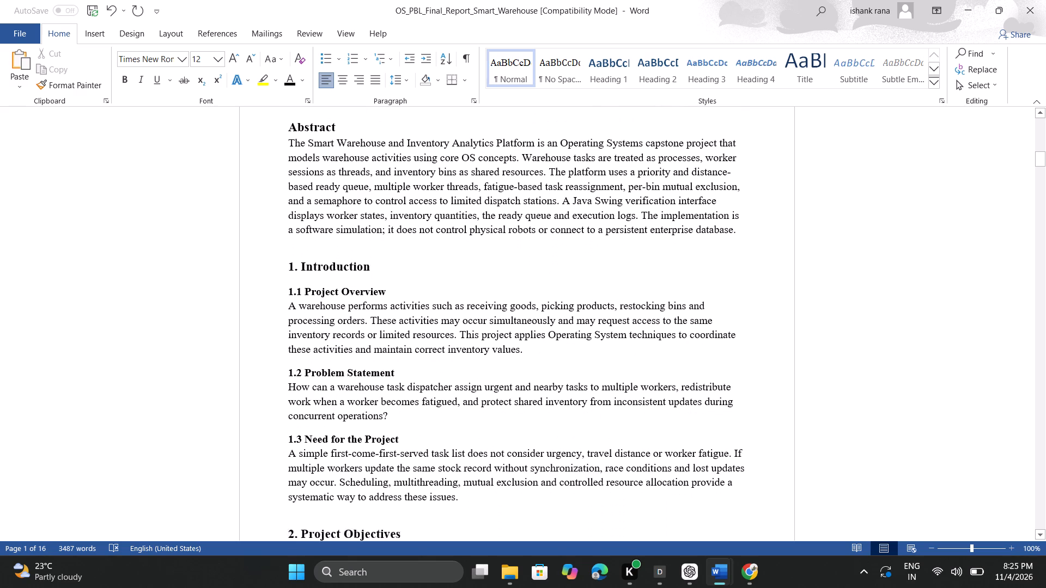
{"action": "scroll", "coordinate": [487, 450], "scroll_direction": "right", "scroll_amount": 1}
{"action": "scroll", "coordinate": [487, 450], "scroll_direction": "down", "scroll_amount": 5}
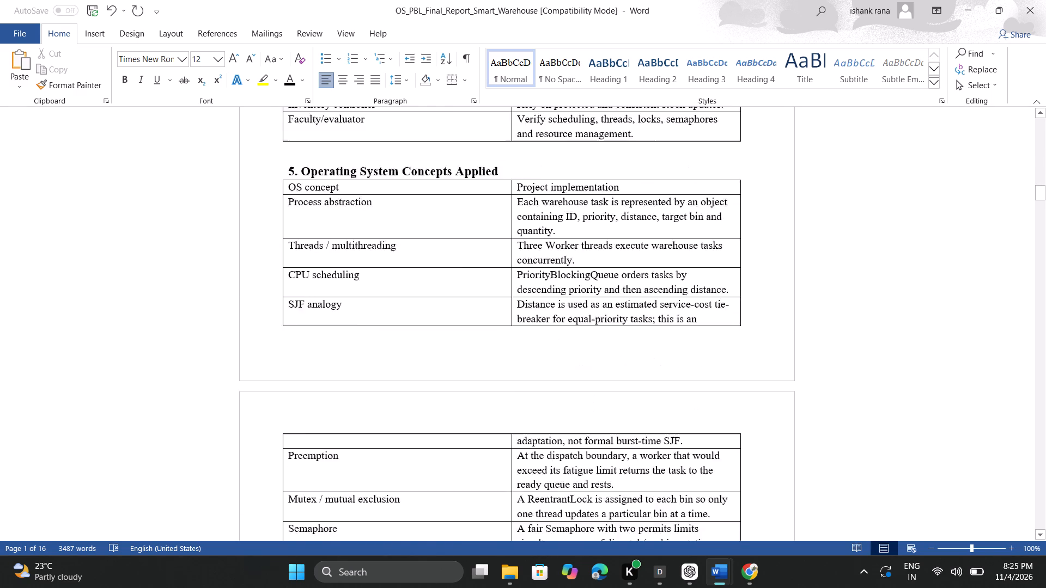
{"action": "scroll", "coordinate": [487, 450], "scroll_direction": "down", "scroll_amount": 8}
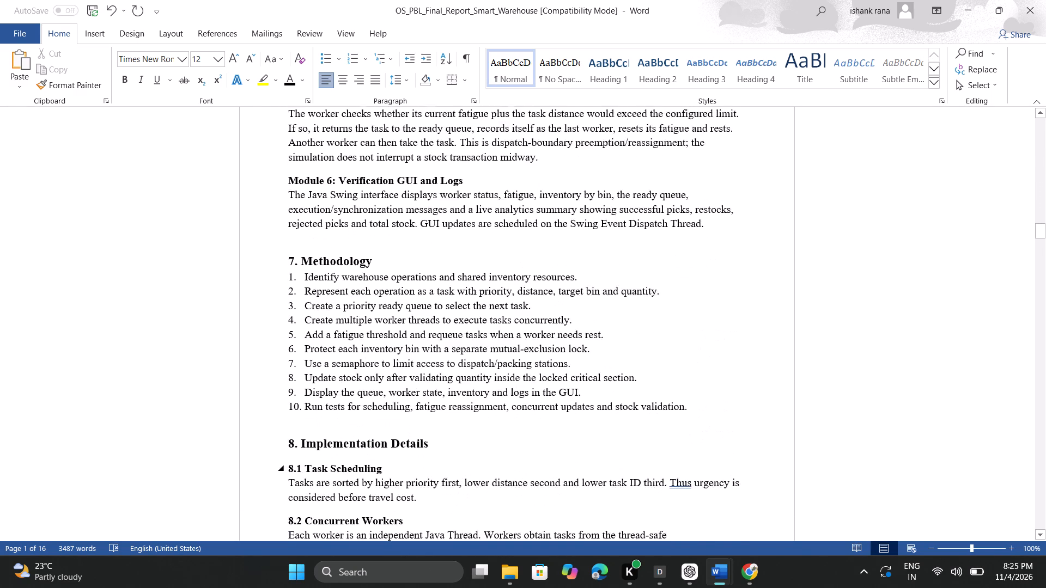
{"action": "scroll", "coordinate": [487, 450], "scroll_direction": "down", "scroll_amount": 11}
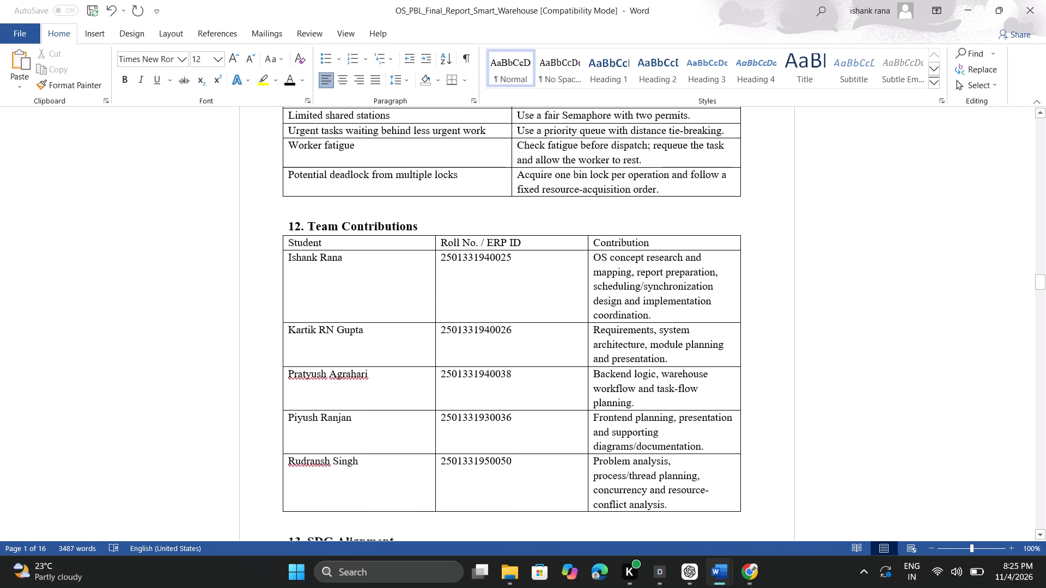
{"action": "scroll", "coordinate": [487, 450], "scroll_direction": "down", "scroll_amount": 7}
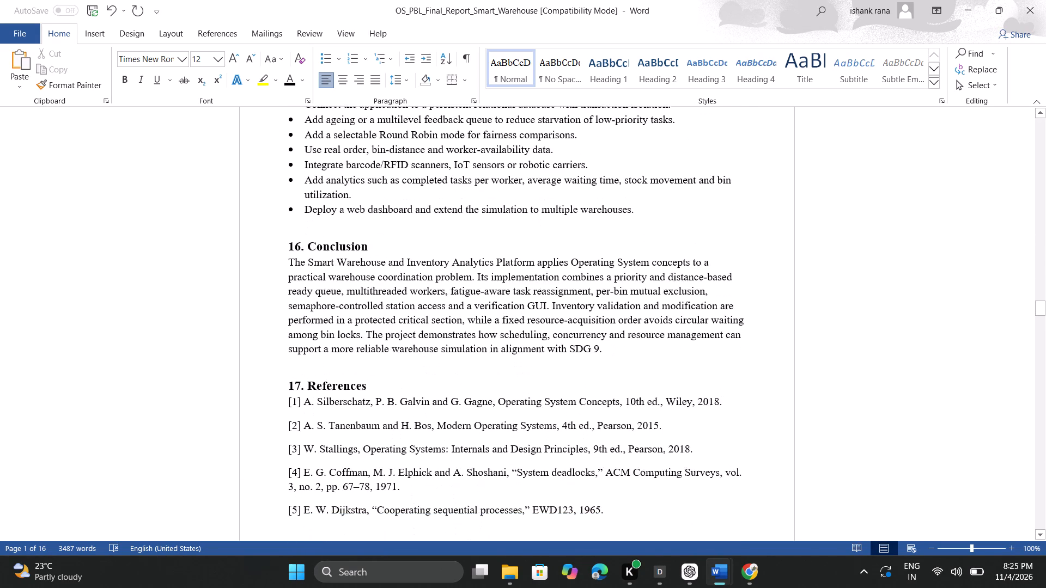
{"action": "scroll", "coordinate": [487, 450], "scroll_direction": "down", "scroll_amount": 18}
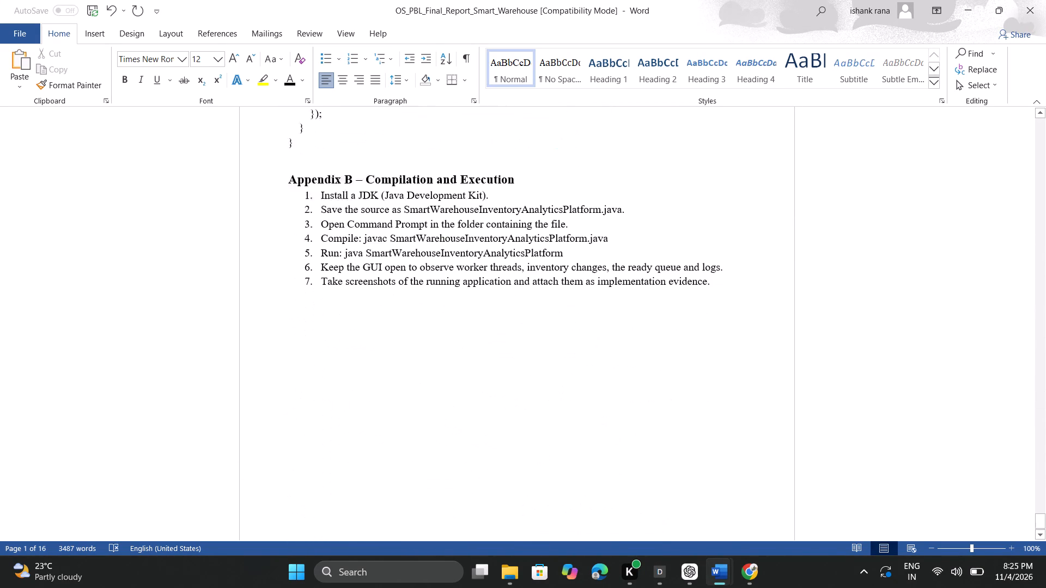
{"action": "scroll", "coordinate": [487, 450], "scroll_direction": "down", "scroll_amount": 4}
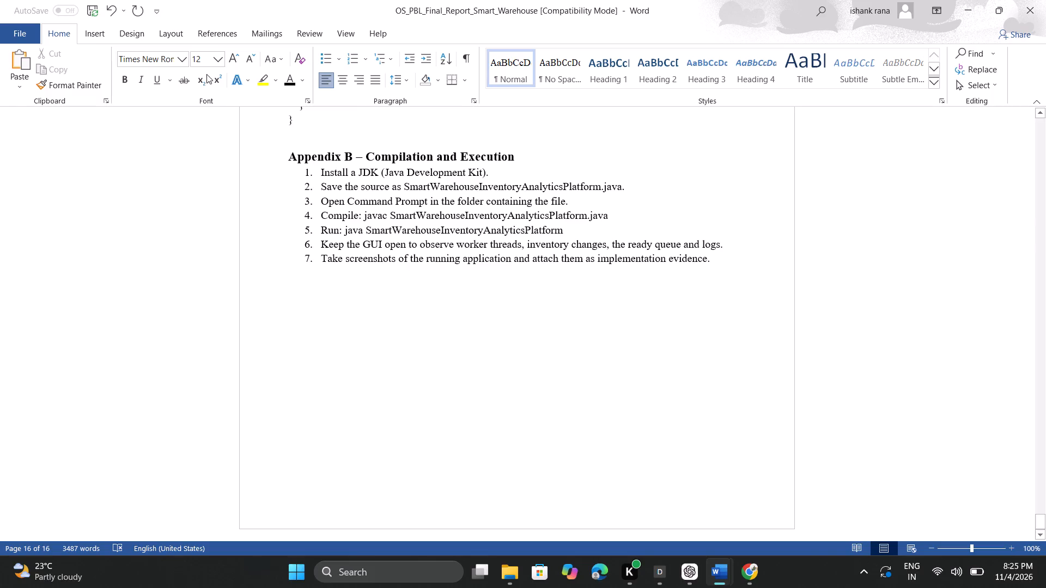
Save the report as a PDF named OS_PBL_Final_Report_Smart_Warehouse in the OS folder on the Desktop.
{"action": "left_click", "coordinate": [31, 33]}
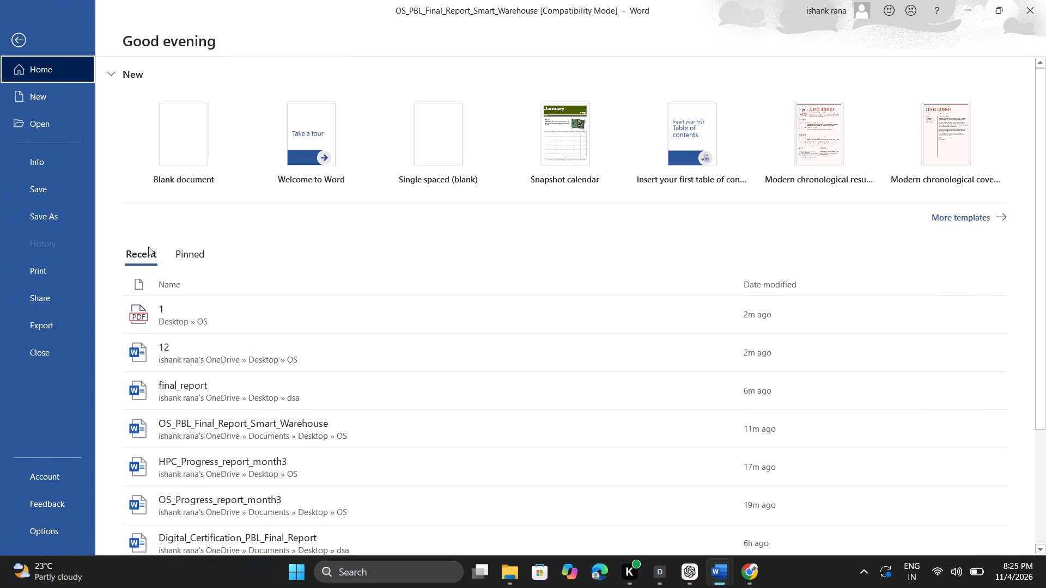
{"action": "left_click", "coordinate": [49, 230]}
{"action": "left_click", "coordinate": [56, 217]}
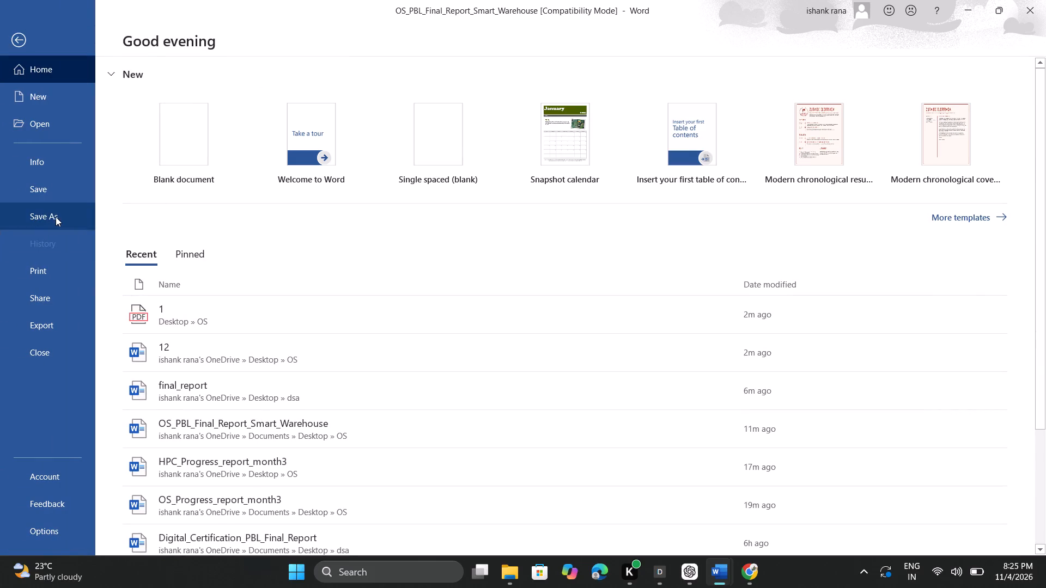
{"action": "left_click", "coordinate": [226, 198]}
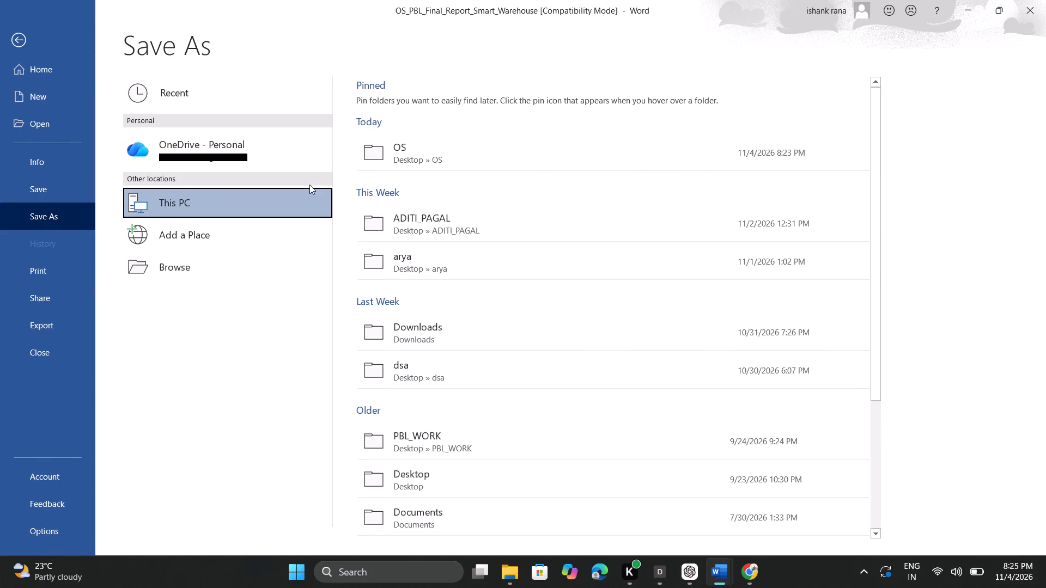
{"action": "double_click", "coordinate": [473, 152]}
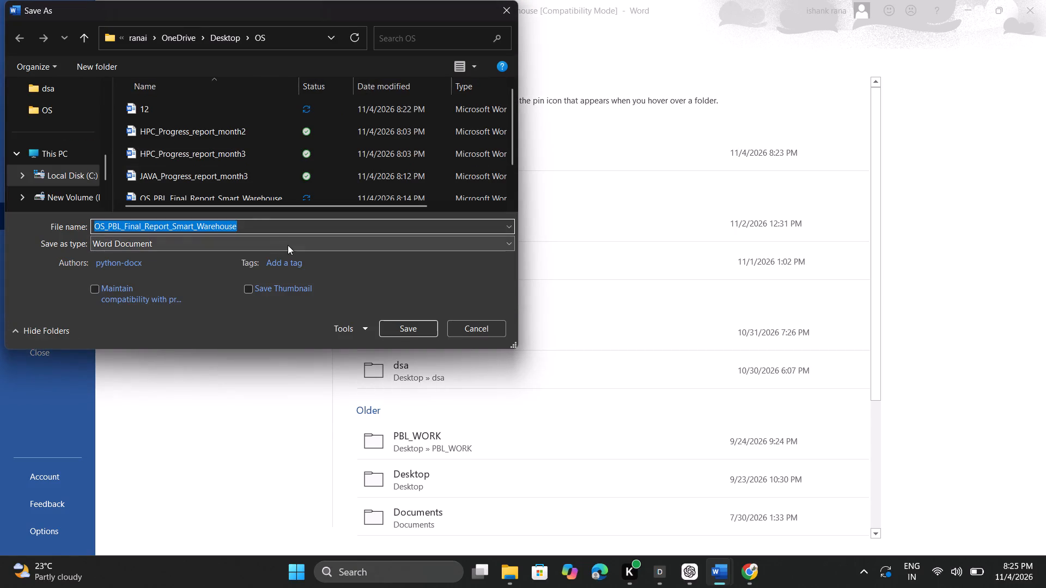
{"action": "left_click", "coordinate": [288, 245]}
{"action": "left_click", "coordinate": [245, 319]}
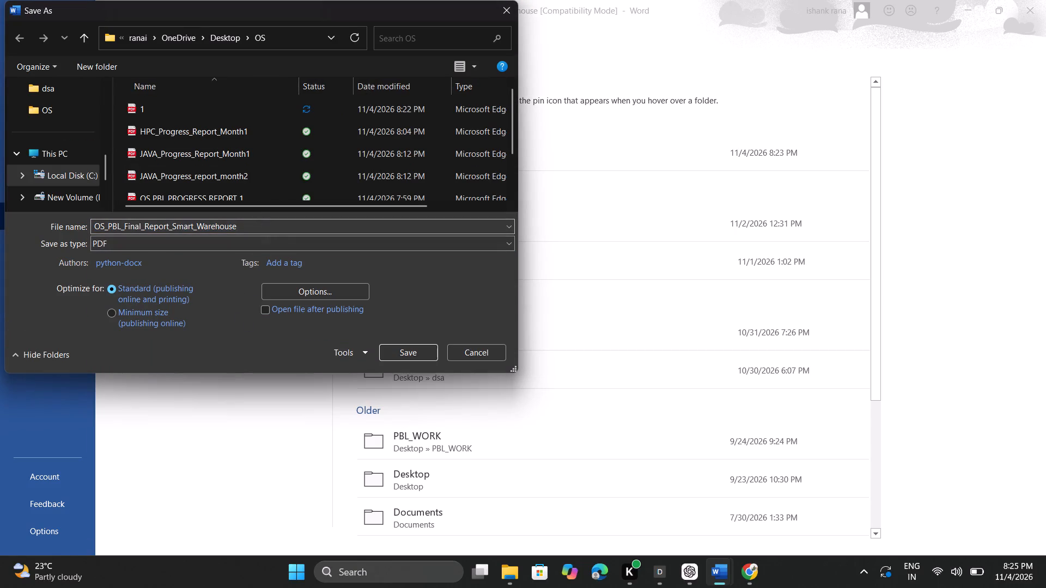
{"action": "scroll", "coordinate": [271, 184], "scroll_direction": "down", "scroll_amount": 2}
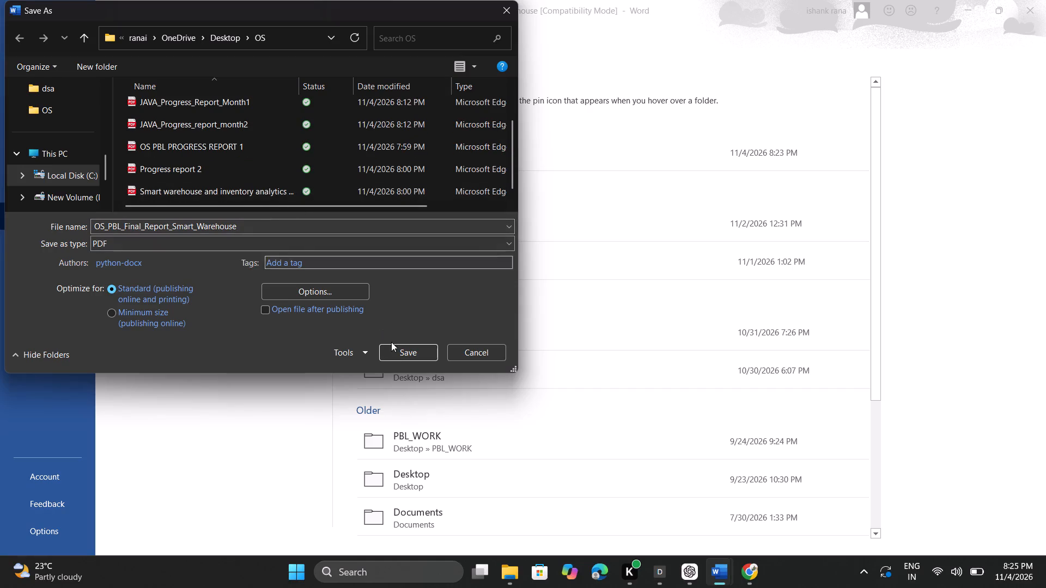
{"action": "left_click", "coordinate": [396, 355]}
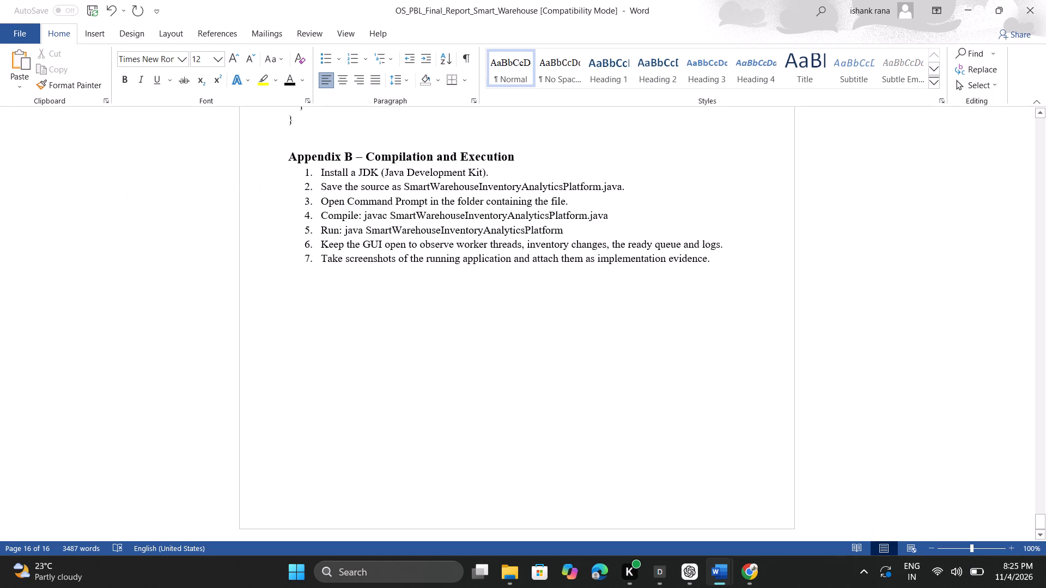
Switch to the LMS and upload the OS_PBL_Final_Report_Smart_Warehouse PDF to the Operating Systems group submission, saved as "Final Progress Report".
{"action": "left_click", "coordinate": [660, 574]}
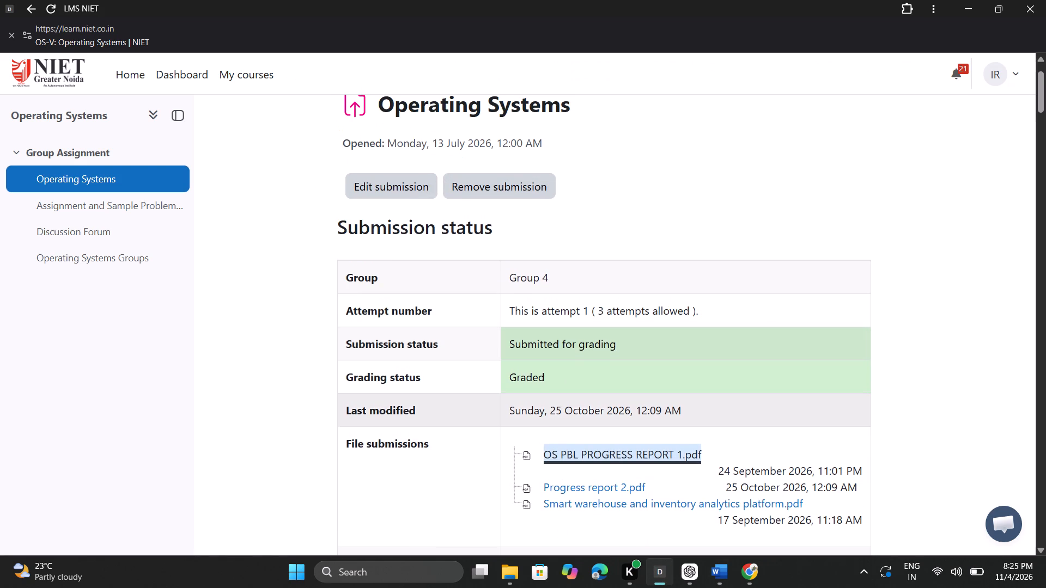
{"action": "left_click", "coordinate": [375, 187]}
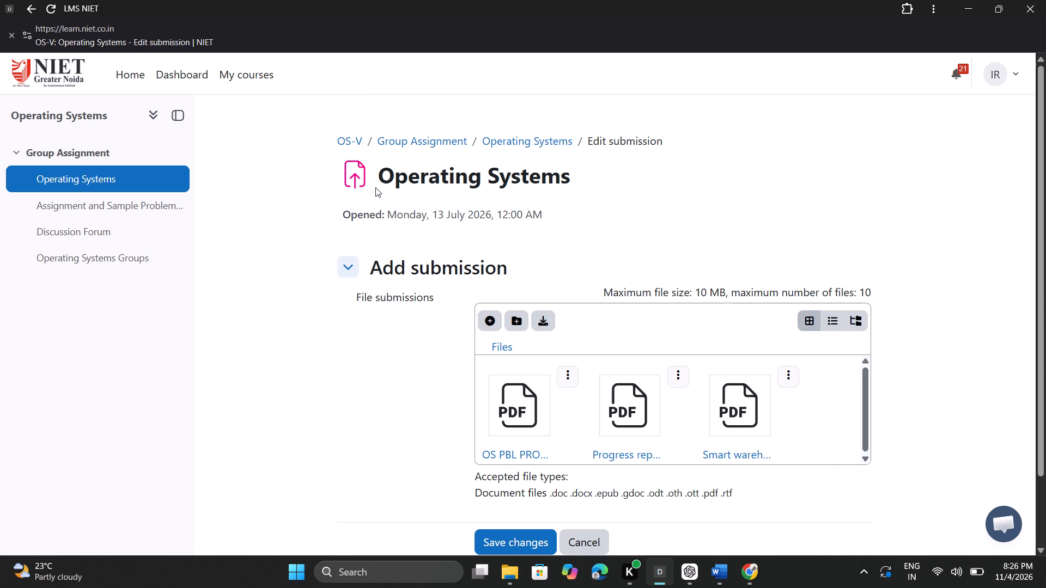
{"action": "left_click", "coordinate": [490, 321]}
{"action": "left_click", "coordinate": [425, 267]}
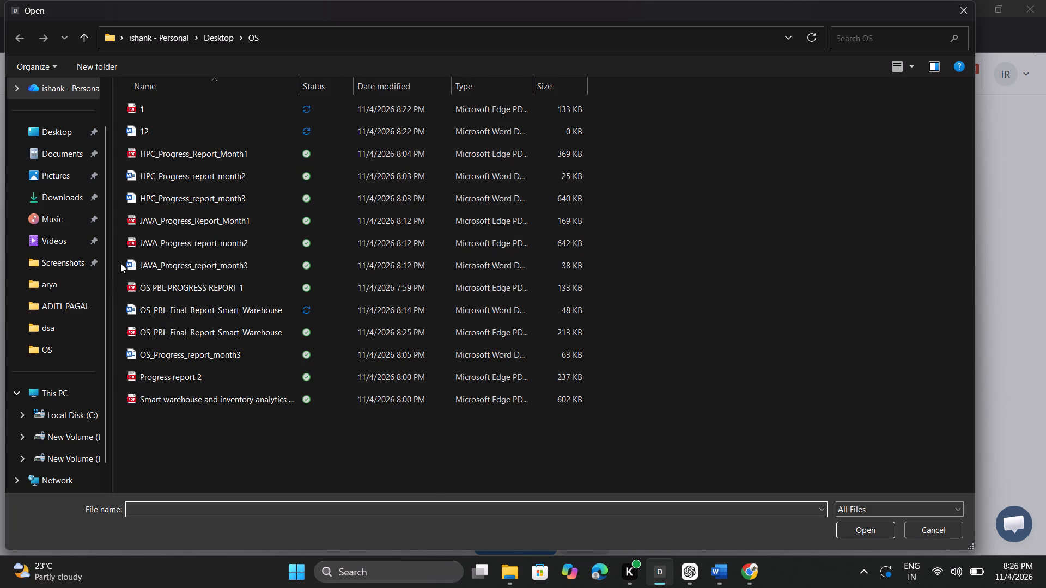
{"action": "left_click", "coordinate": [232, 338]}
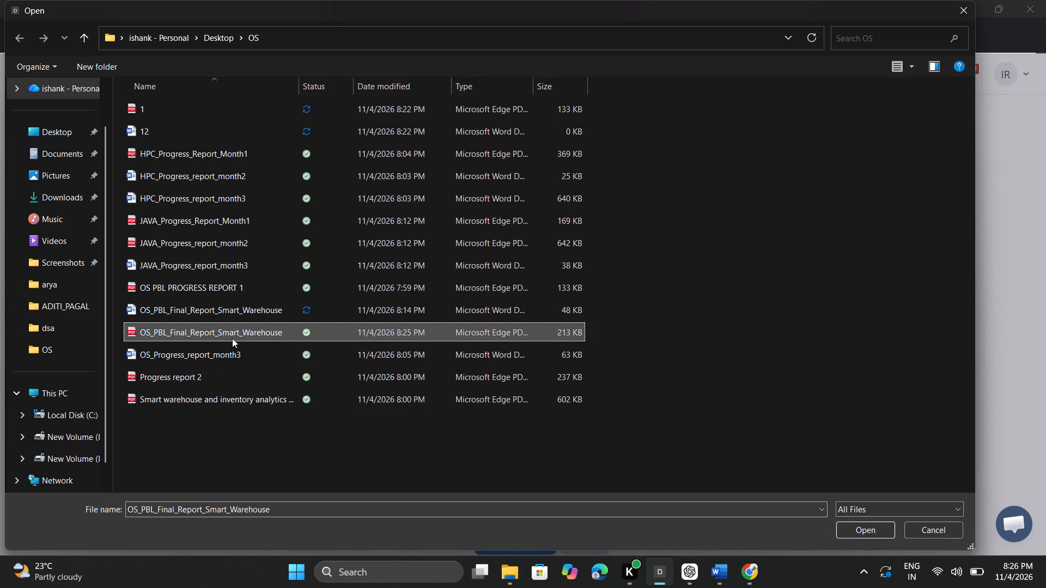
{"action": "left_click", "coordinate": [872, 532]}
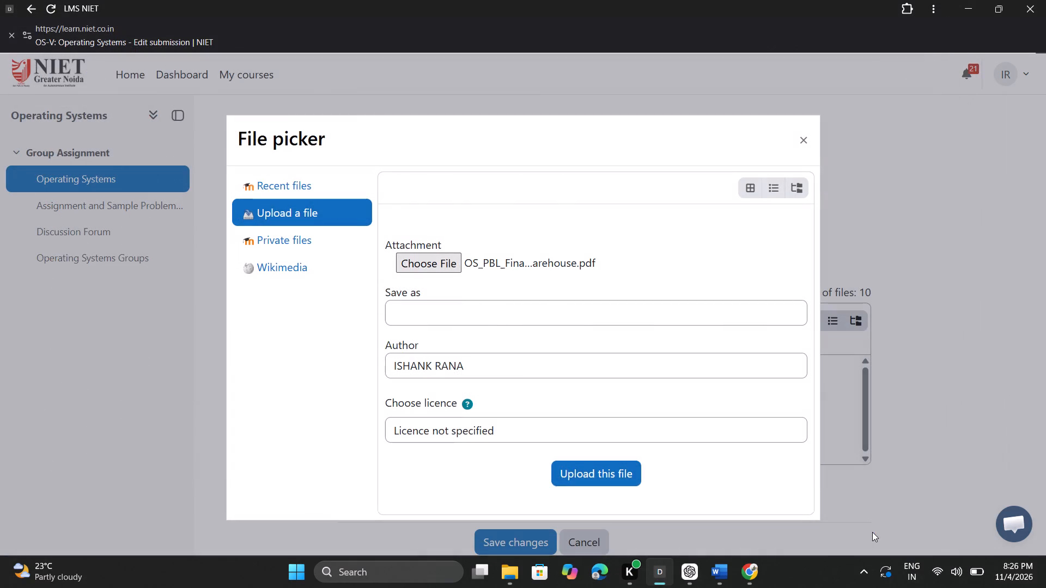
{"action": "left_click", "coordinate": [547, 316]}
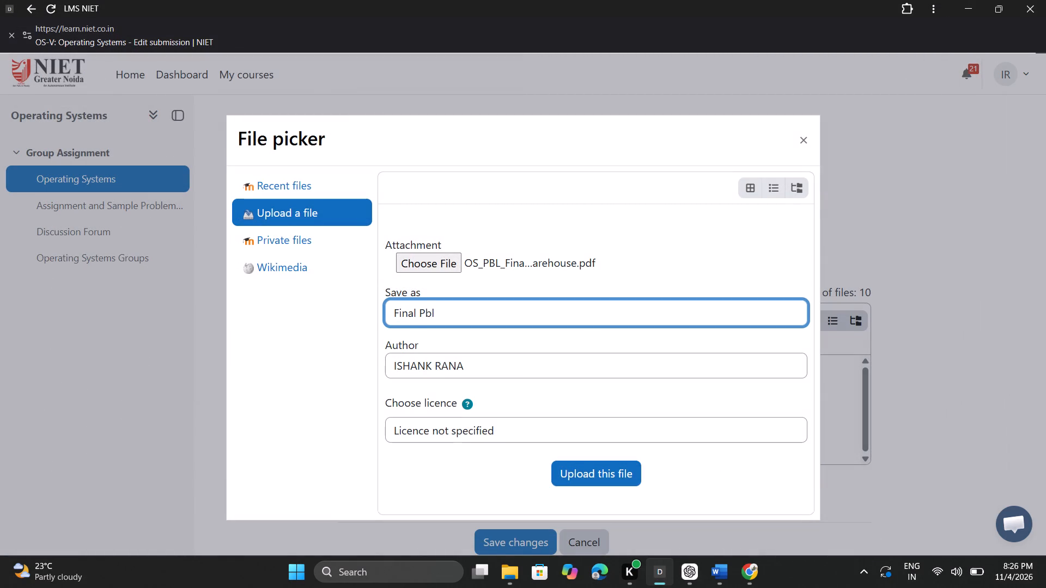
{"action": "key", "text": "BackSpace"}
{"action": "key", "text": "BackSpace"}
{"action": "key", "text": "BackSpace"}
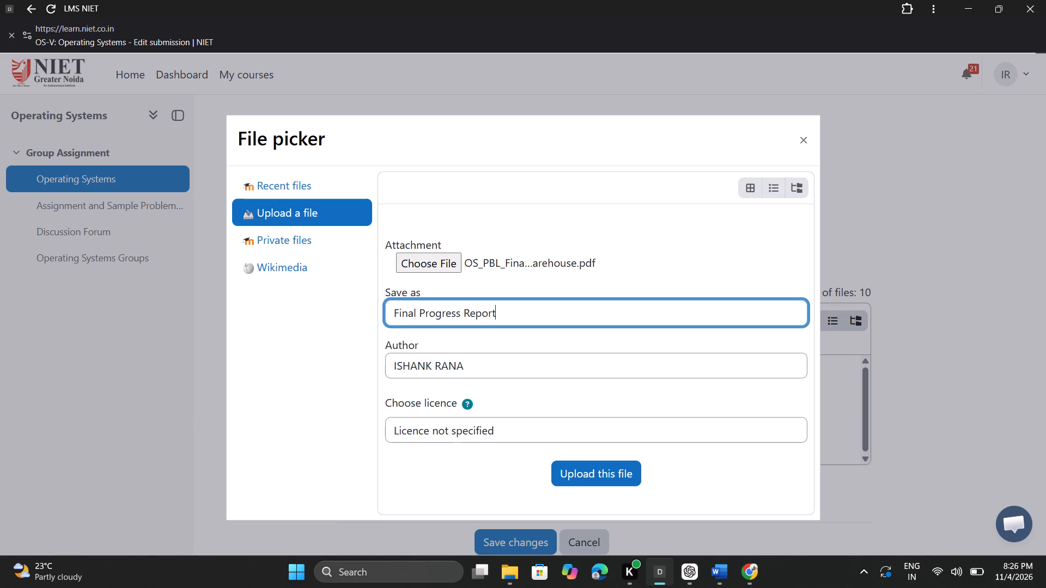
{"action": "left_click", "coordinate": [607, 479]}
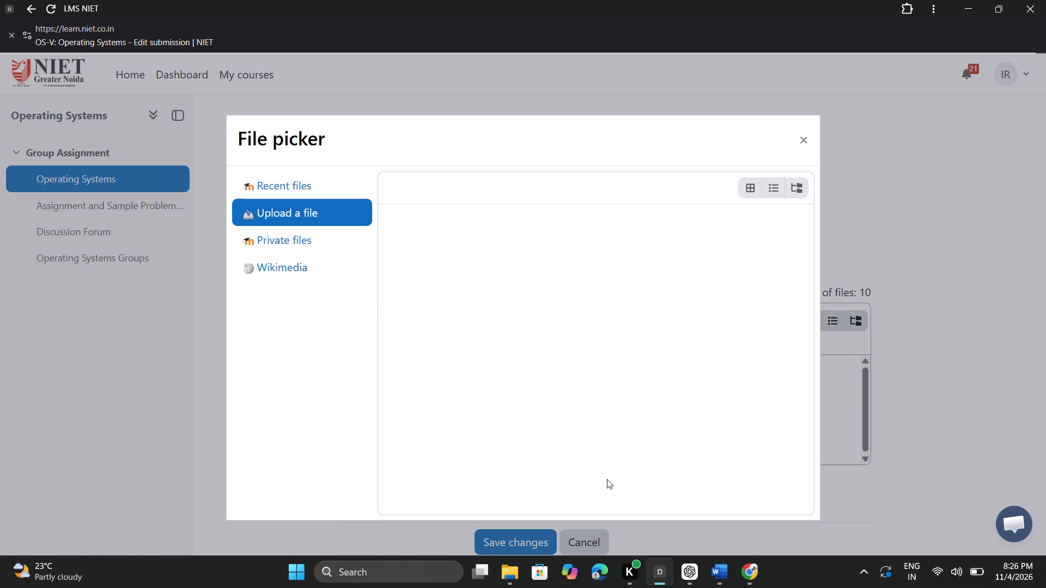
Save the changes to the Operating Systems assignment submission.
{"action": "scroll", "coordinate": [543, 395], "scroll_direction": "down", "scroll_amount": 2}
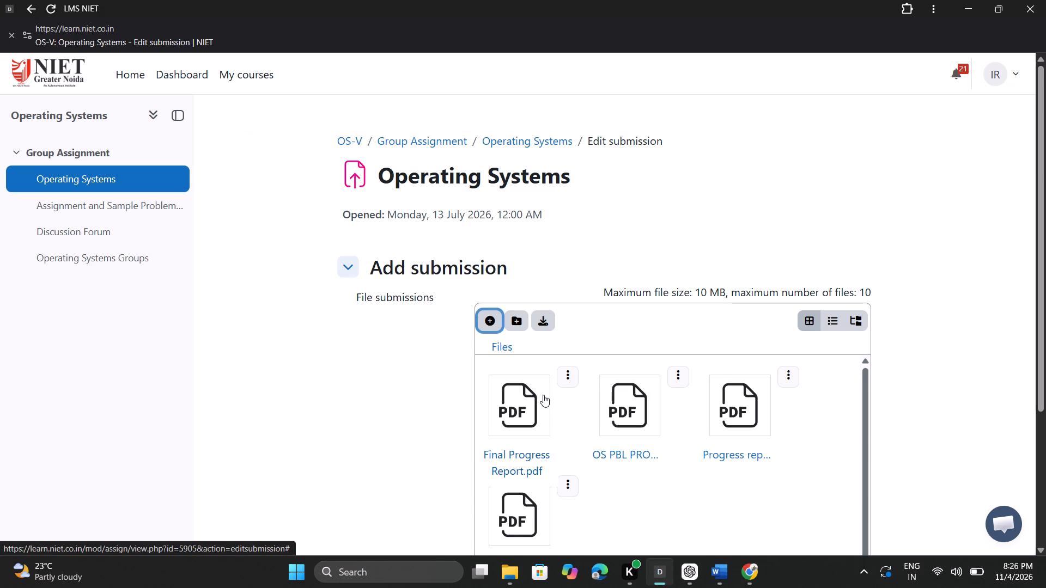
{"action": "scroll", "coordinate": [543, 395], "scroll_direction": "down", "scroll_amount": 3}
{"action": "scroll", "coordinate": [392, 467], "scroll_direction": "down", "scroll_amount": 5}
{"action": "left_click", "coordinate": [536, 460]}
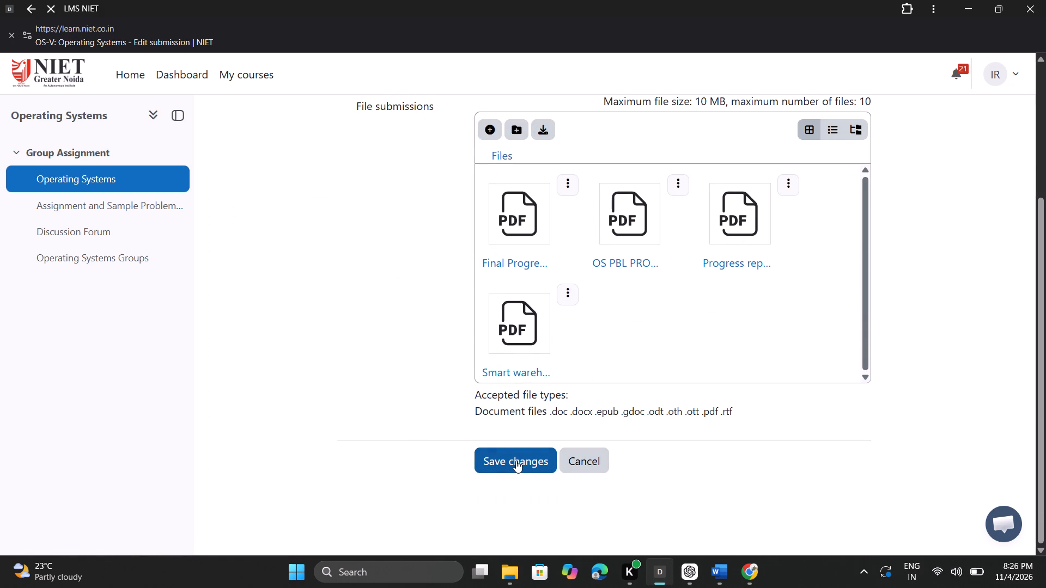
Check the submission status page and open the submitted Final Progress Report.pdf to examine its cover page.
{"action": "scroll", "coordinate": [508, 446], "scroll_direction": "down", "scroll_amount": 1}
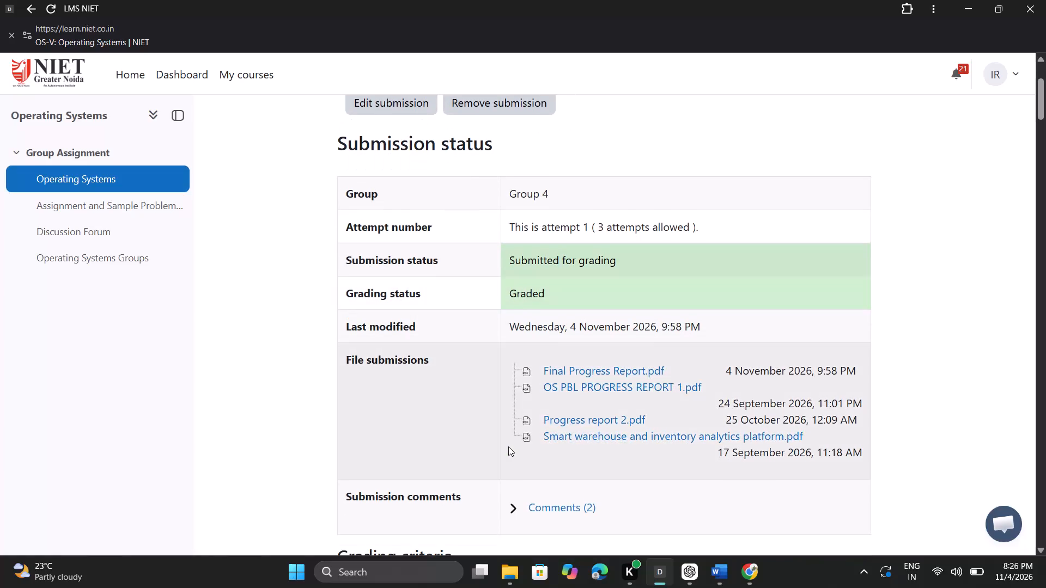
{"action": "scroll", "coordinate": [508, 446], "scroll_direction": "down", "scroll_amount": 1}
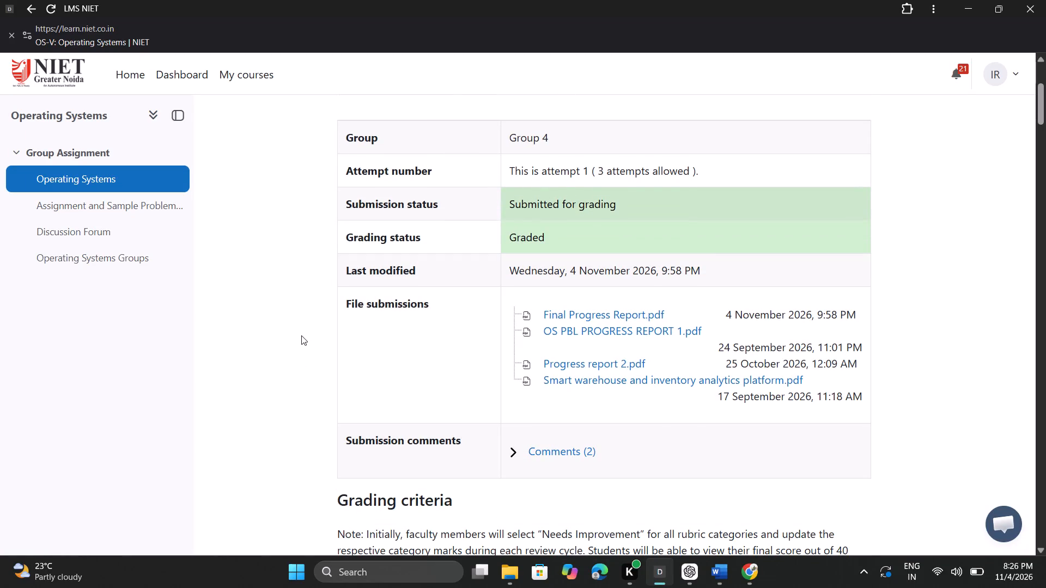
{"action": "scroll", "coordinate": [301, 335], "scroll_direction": "down", "scroll_amount": 5}
{"action": "scroll", "coordinate": [301, 335], "scroll_direction": "up", "scroll_amount": 7}
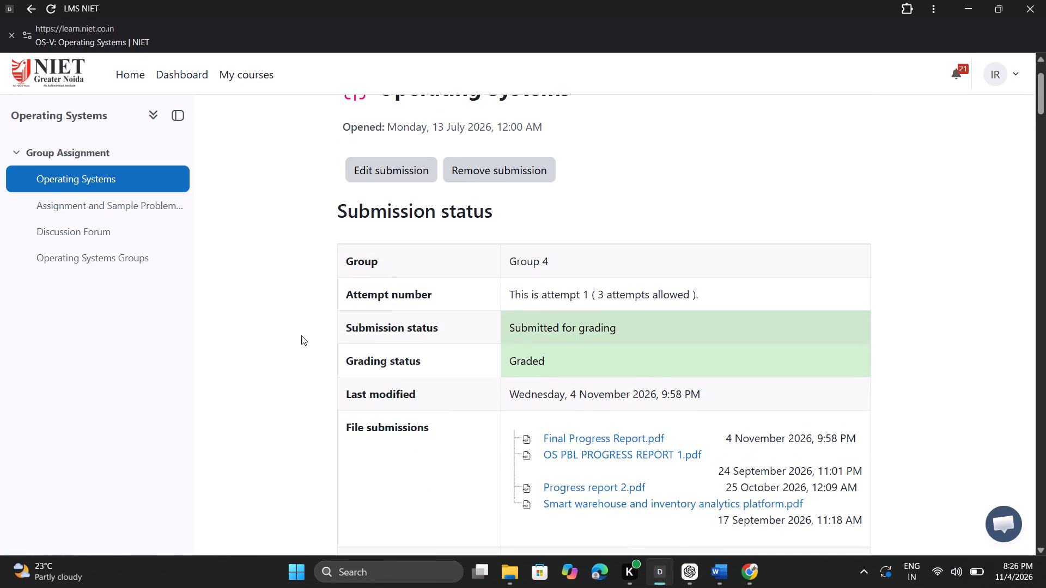
{"action": "scroll", "coordinate": [301, 335], "scroll_direction": "down", "scroll_amount": 2}
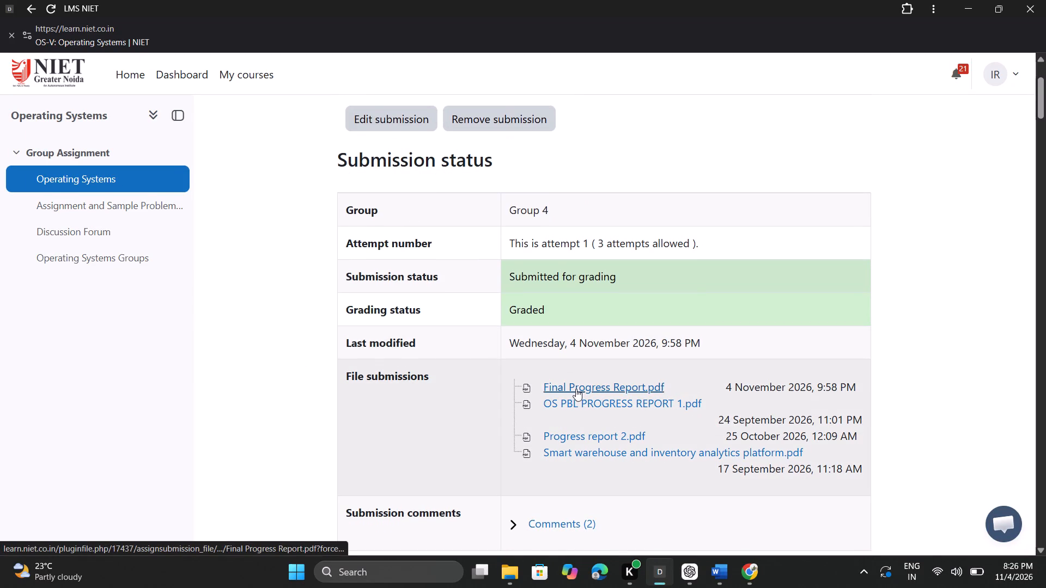
{"action": "left_click", "coordinate": [576, 388]}
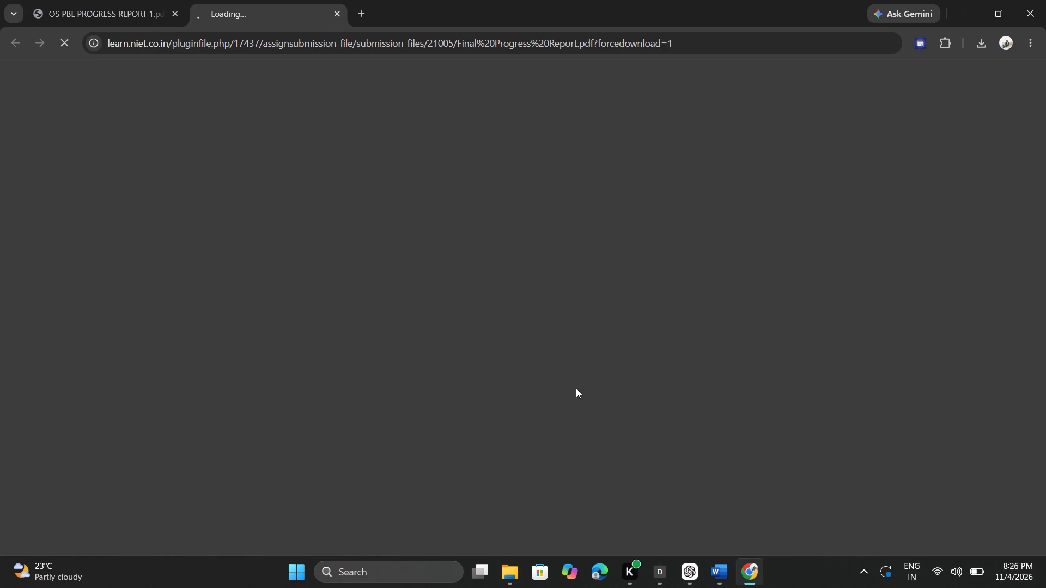
{"action": "scroll", "coordinate": [576, 388], "scroll_direction": "down", "scroll_amount": 1}
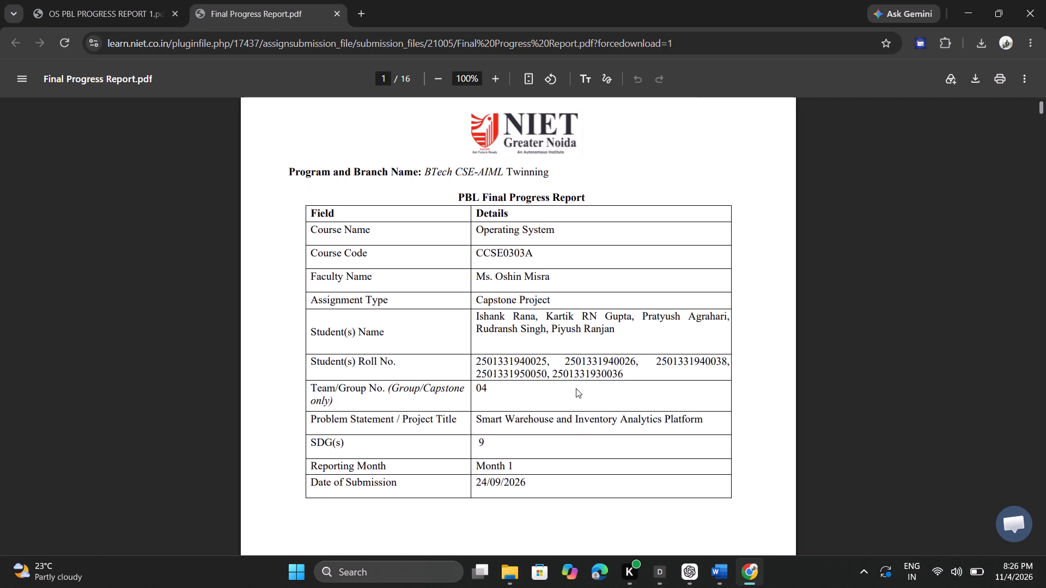
{"action": "scroll", "coordinate": [576, 388], "scroll_direction": "down", "scroll_amount": 3}
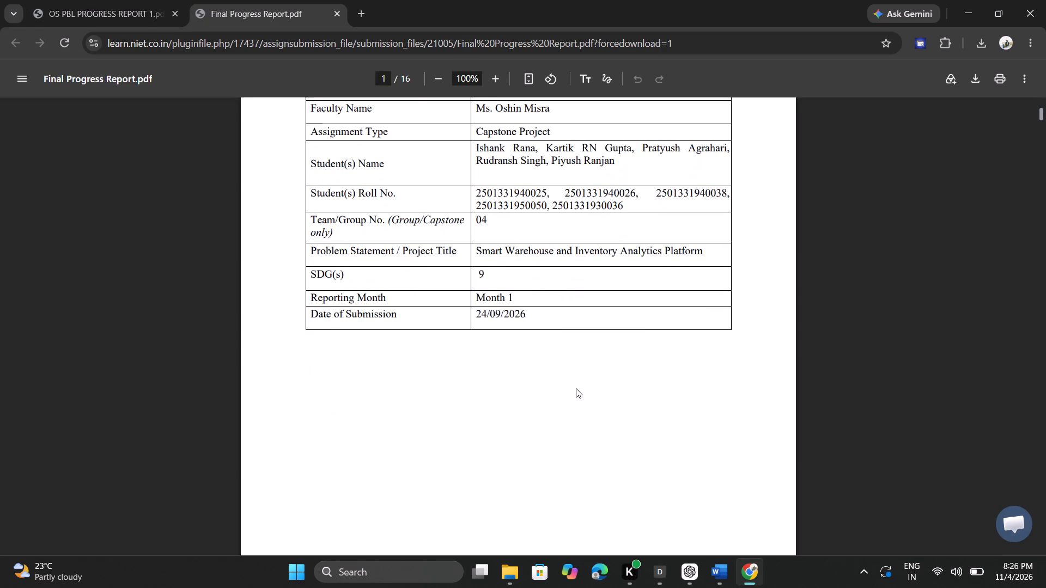
Examine the cover page of the submitted Final Progress Report.pdf, close it and return to the LMS submission page.
{"action": "scroll", "coordinate": [576, 388], "scroll_direction": "down", "scroll_amount": 6}
{"action": "scroll", "coordinate": [576, 388], "scroll_direction": "up", "scroll_amount": 7}
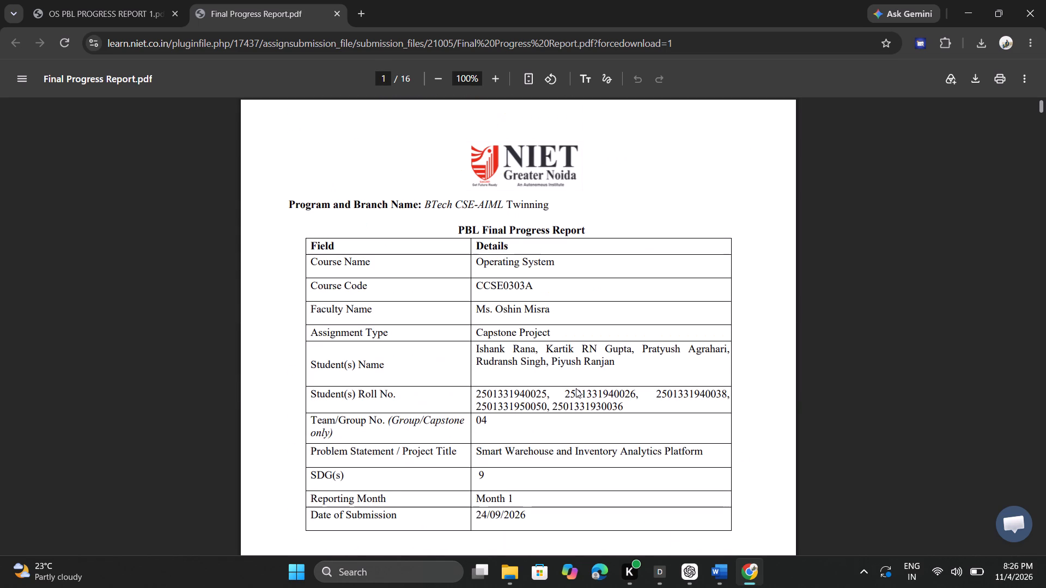
{"action": "left_click", "coordinate": [335, 10]}
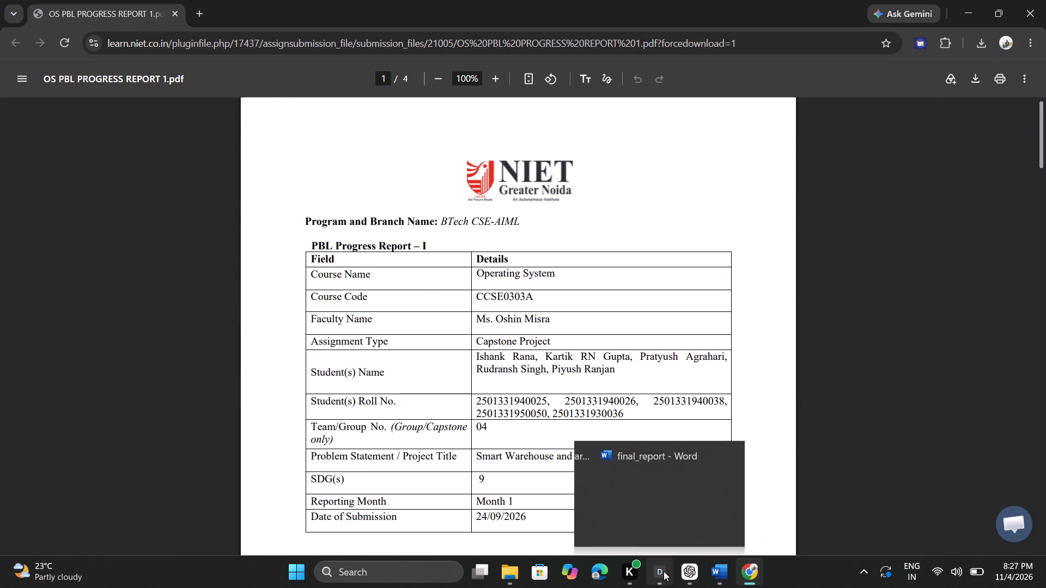
{"action": "left_click", "coordinate": [660, 520]}
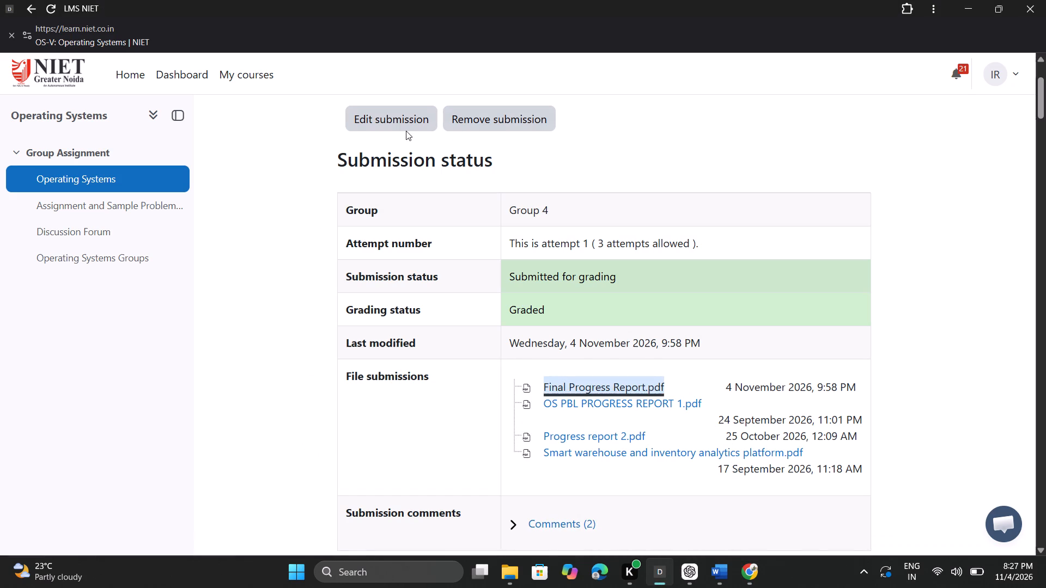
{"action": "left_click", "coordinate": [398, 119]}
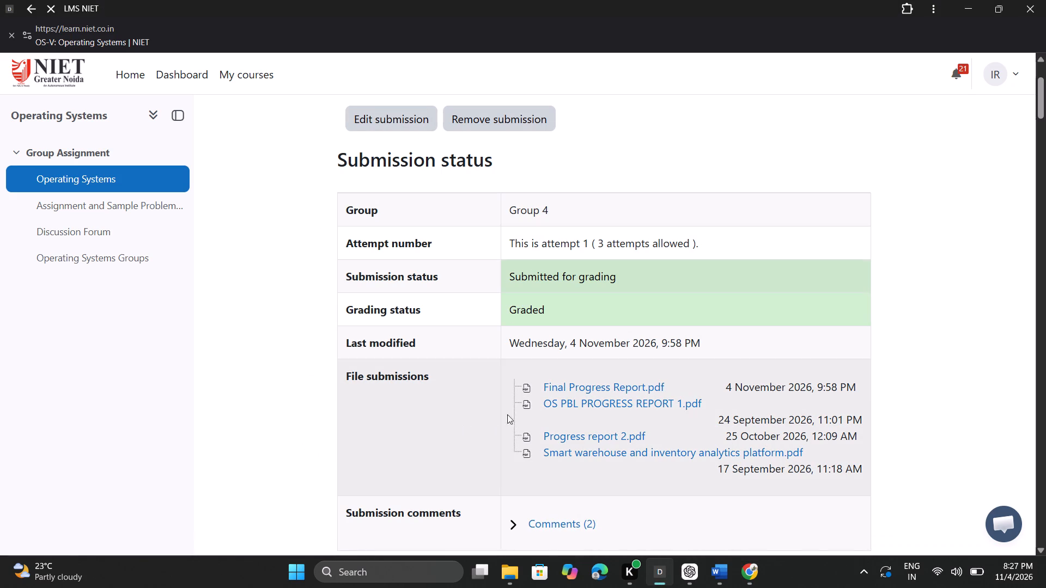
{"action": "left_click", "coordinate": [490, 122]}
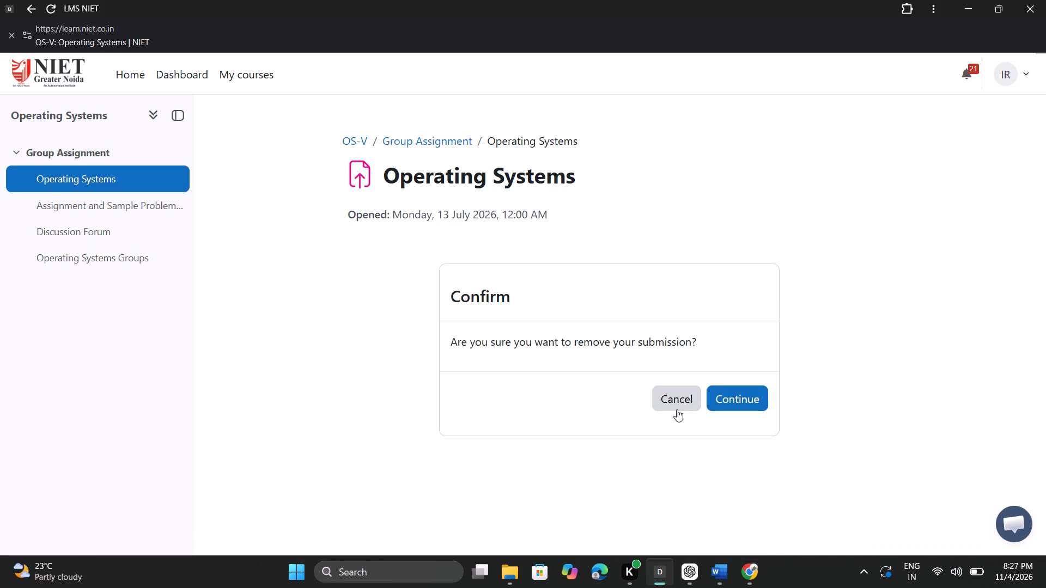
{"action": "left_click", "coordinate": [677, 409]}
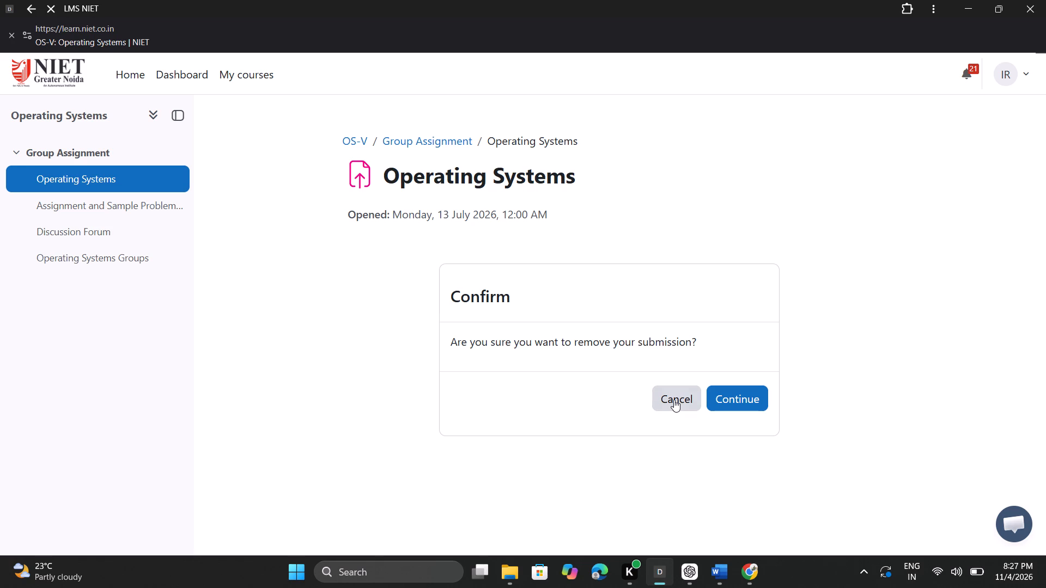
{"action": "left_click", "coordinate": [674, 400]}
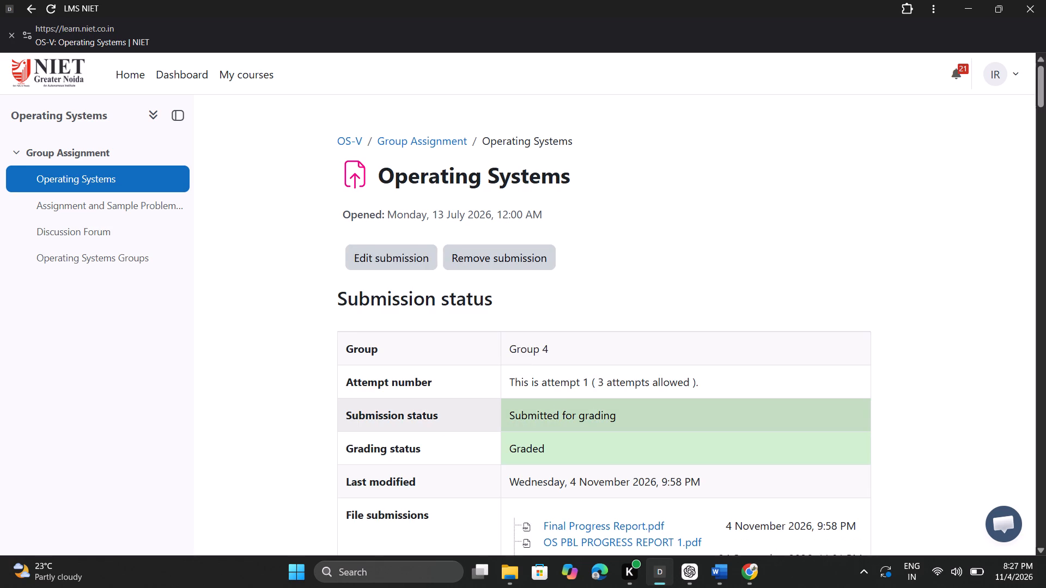
Open the Operating Systems submission for editing and delete Final Progress Report.pdf from its files.
{"action": "scroll", "coordinate": [522, 411], "scroll_direction": "down", "scroll_amount": 1}
{"action": "left_click", "coordinate": [387, 166]}
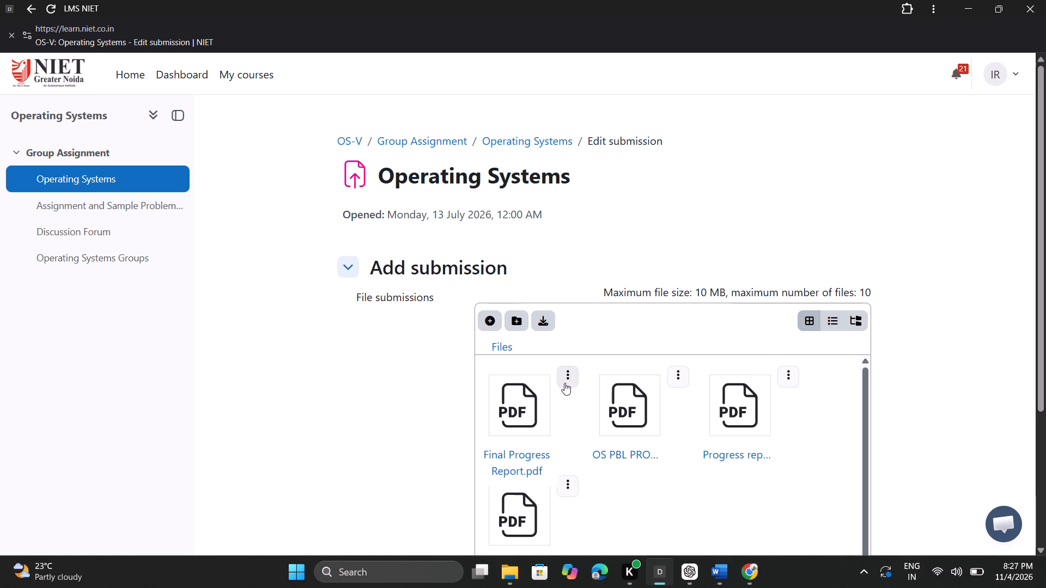
{"action": "left_click", "coordinate": [567, 376]}
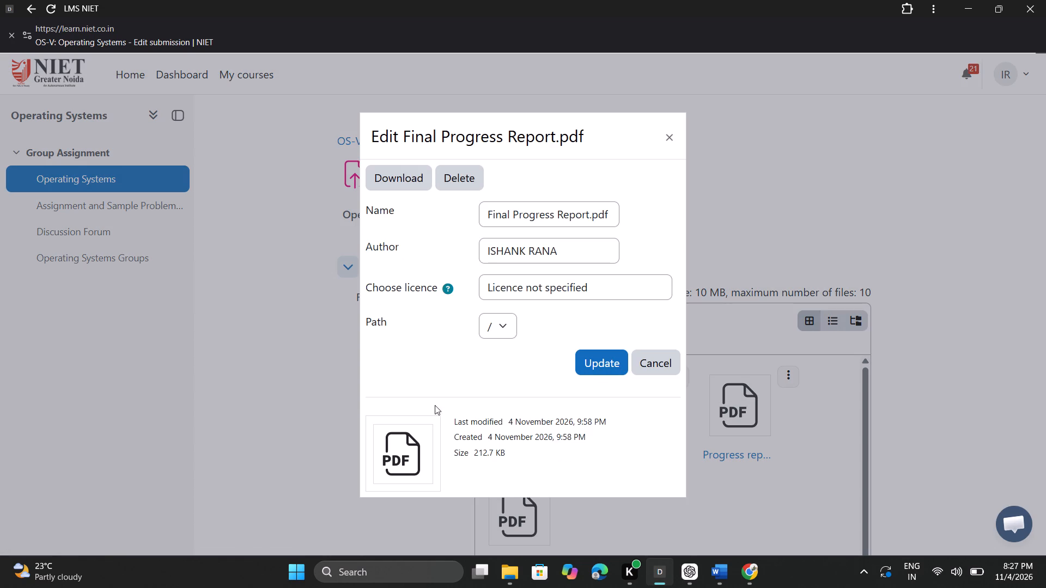
{"action": "left_click", "coordinate": [446, 180]}
{"action": "left_click", "coordinate": [671, 177]}
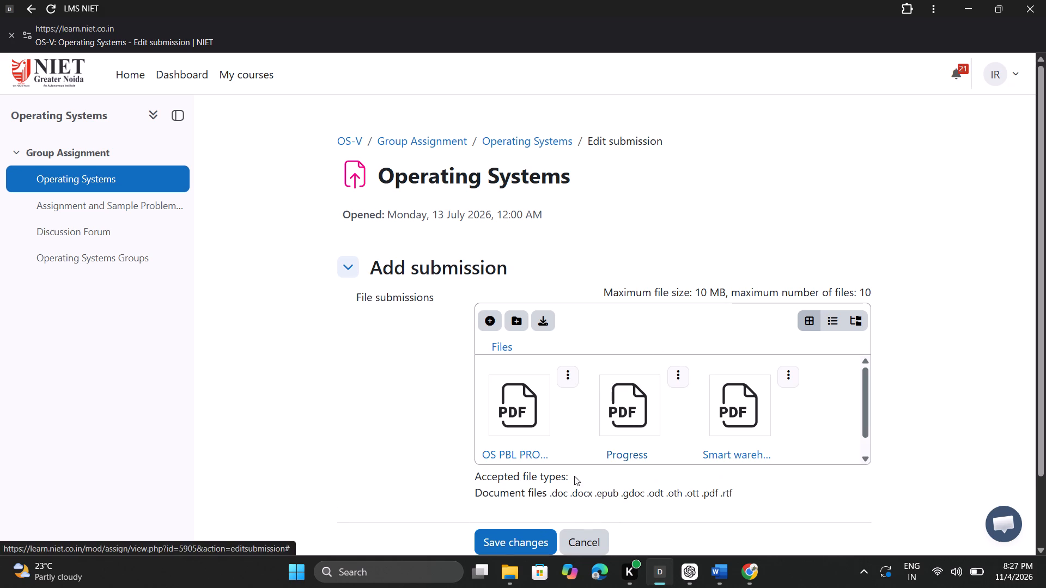
Save the changes to the Operating Systems submission and dismiss the notice on the page.
{"action": "left_click", "coordinate": [498, 542]}
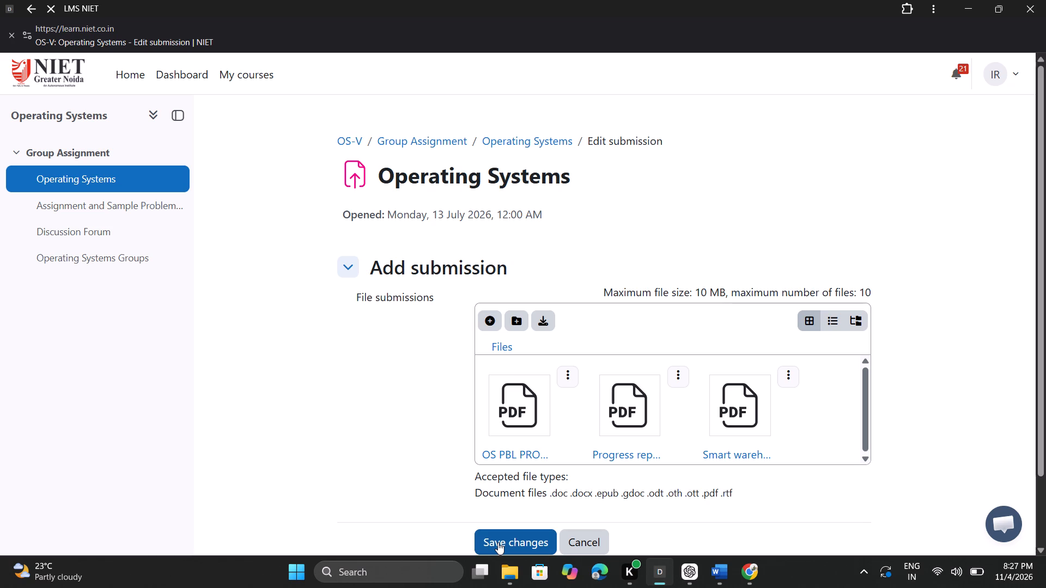
{"action": "left_click", "coordinate": [526, 541]}
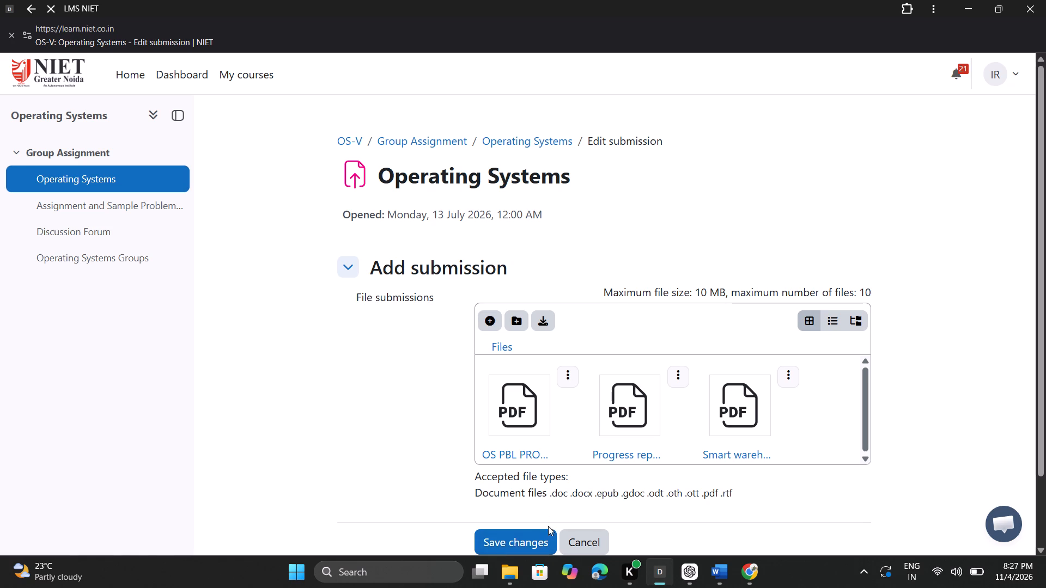
{"action": "scroll", "coordinate": [595, 523], "scroll_direction": "down", "scroll_amount": 2}
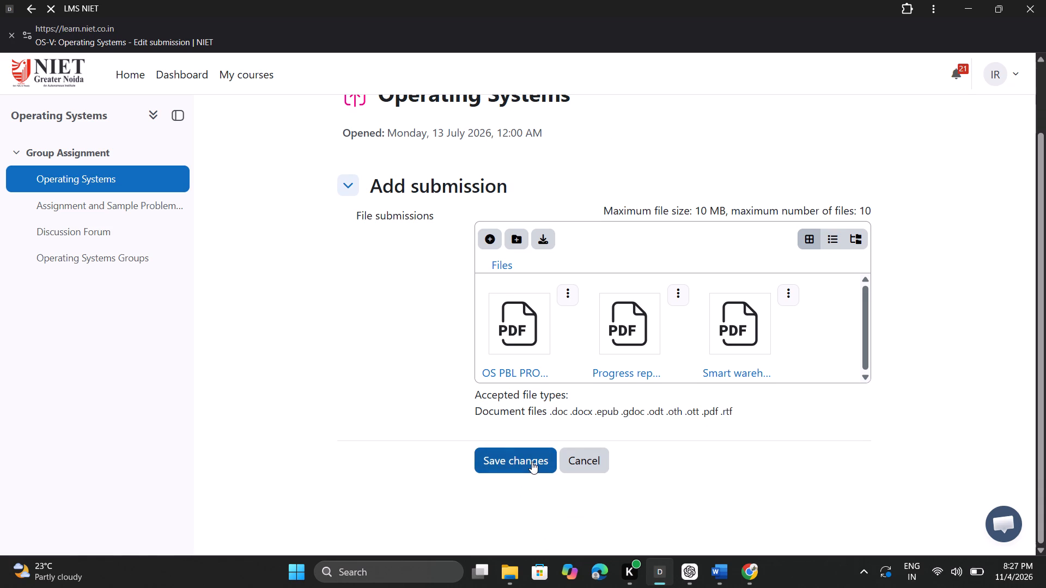
{"action": "left_click", "coordinate": [532, 462]}
{"action": "triple_click", "coordinate": [532, 462]}
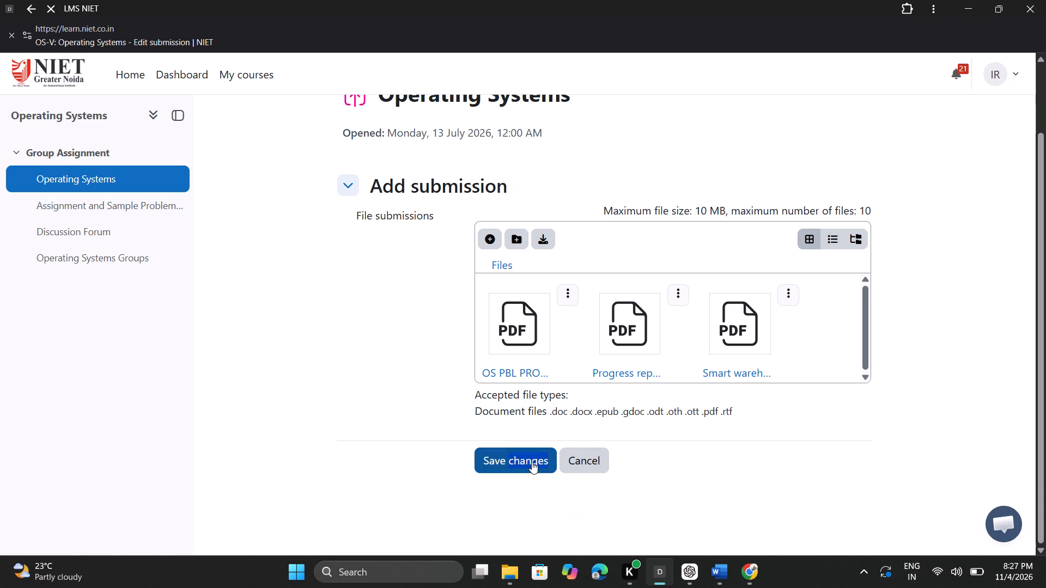
{"action": "triple_click", "coordinate": [532, 462]}
{"action": "double_click", "coordinate": [532, 462]}
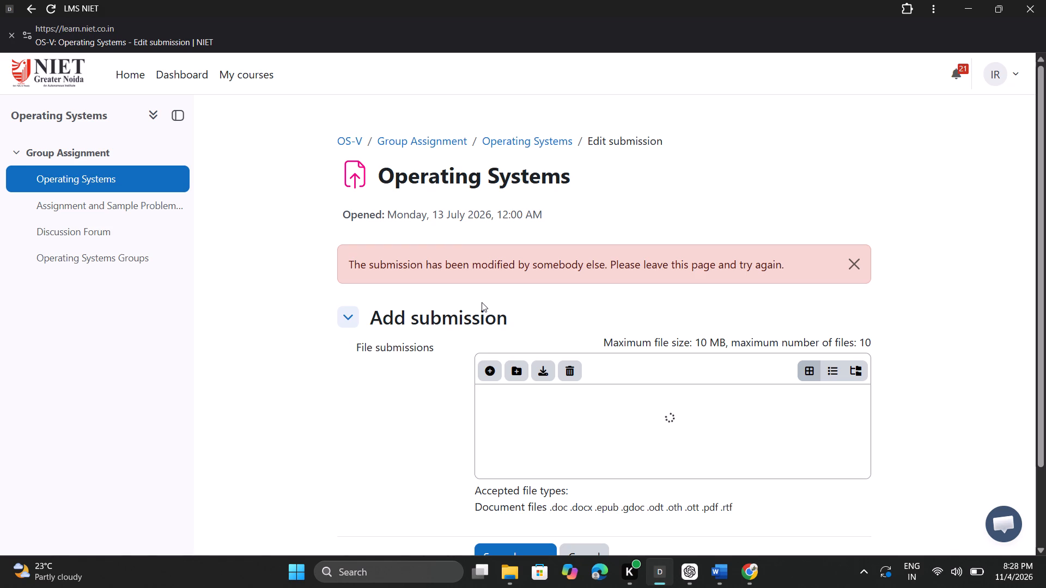
{"action": "left_click", "coordinate": [853, 267]}
{"action": "left_click", "coordinate": [232, 88]}
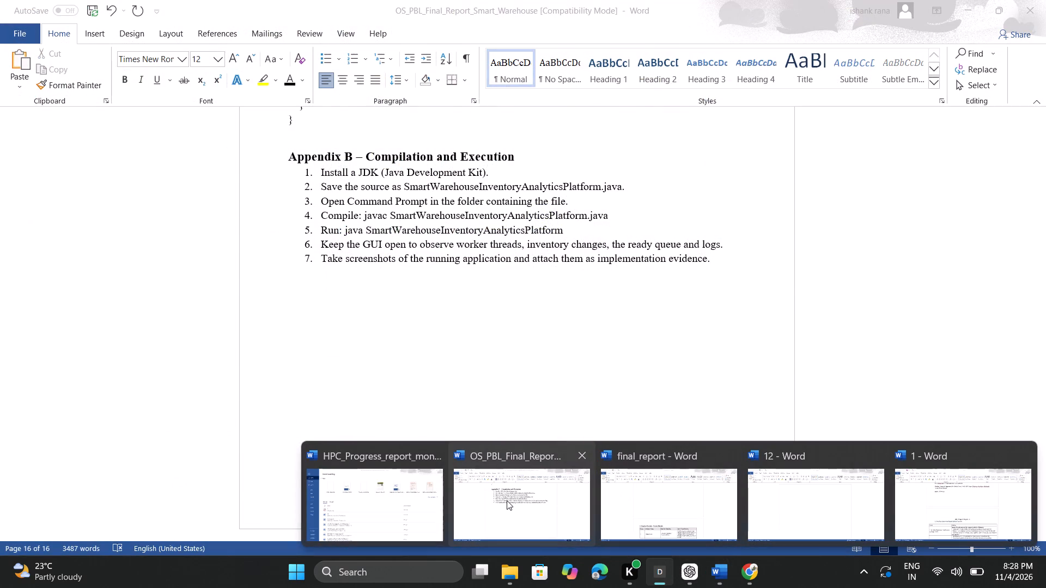
Switch to the OS_PBL_Final_Report_Smart_Warehouse document in Word and set the cover table's Reporting Month to Month 3.
{"action": "left_click", "coordinate": [507, 500]}
{"action": "scroll", "coordinate": [530, 198], "scroll_direction": "up", "scroll_amount": 20}
{"action": "scroll", "coordinate": [530, 198], "scroll_direction": "up", "scroll_amount": 20}
{"action": "scroll", "coordinate": [530, 198], "scroll_direction": "up", "scroll_amount": 20}
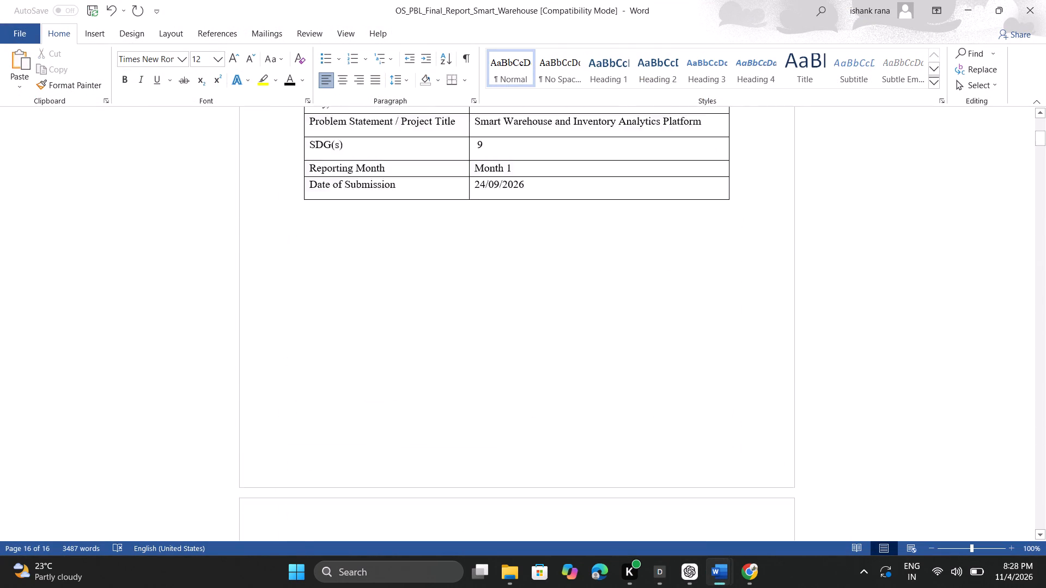
{"action": "scroll", "coordinate": [530, 198], "scroll_direction": "up", "scroll_amount": 2}
{"action": "scroll", "coordinate": [530, 198], "scroll_direction": "up", "scroll_amount": 20}
{"action": "scroll", "coordinate": [530, 198], "scroll_direction": "up", "scroll_amount": 20}
{"action": "scroll", "coordinate": [530, 198], "scroll_direction": "up", "scroll_amount": 20}
{"action": "scroll", "coordinate": [533, 188], "scroll_direction": "down", "scroll_amount": 2}
{"action": "left_click_drag", "start_coordinate": [522, 254], "coordinate": [478, 251]}
{"action": "left_click", "coordinate": [520, 252]}
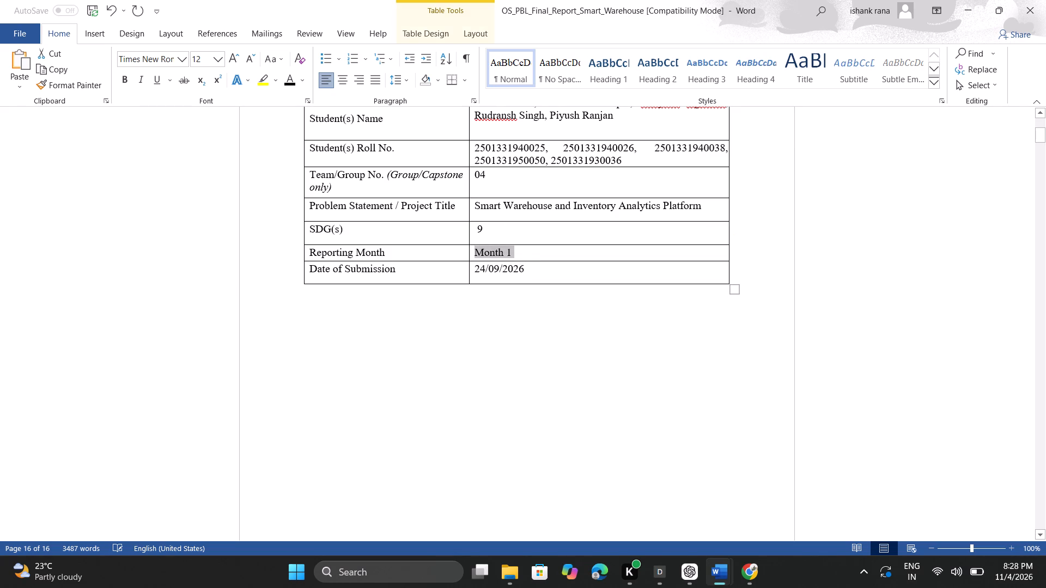
{"action": "key", "text": "BackSpace"}
{"action": "key", "text": "BackSpace"}
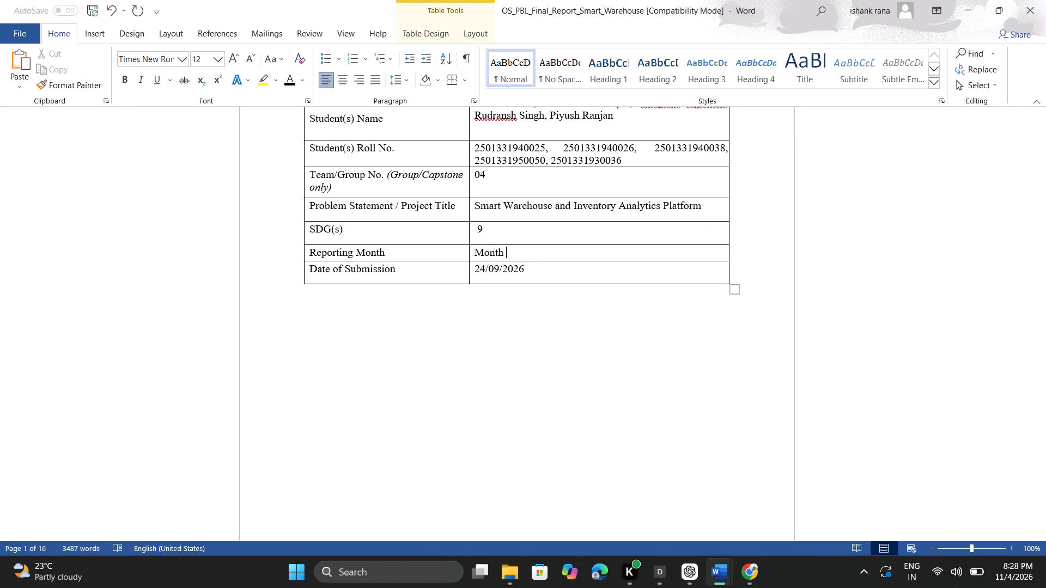
{"action": "key", "text": "3"}
Set the Date of Submission in the cover table to 03/11/2026.
{"action": "left_click", "coordinate": [486, 268]}
{"action": "key", "text": "BackSpace"}
{"action": "key", "text": "BackSpace"}
{"action": "type", "text": "03"}
{"action": "key", "text": "Right"}
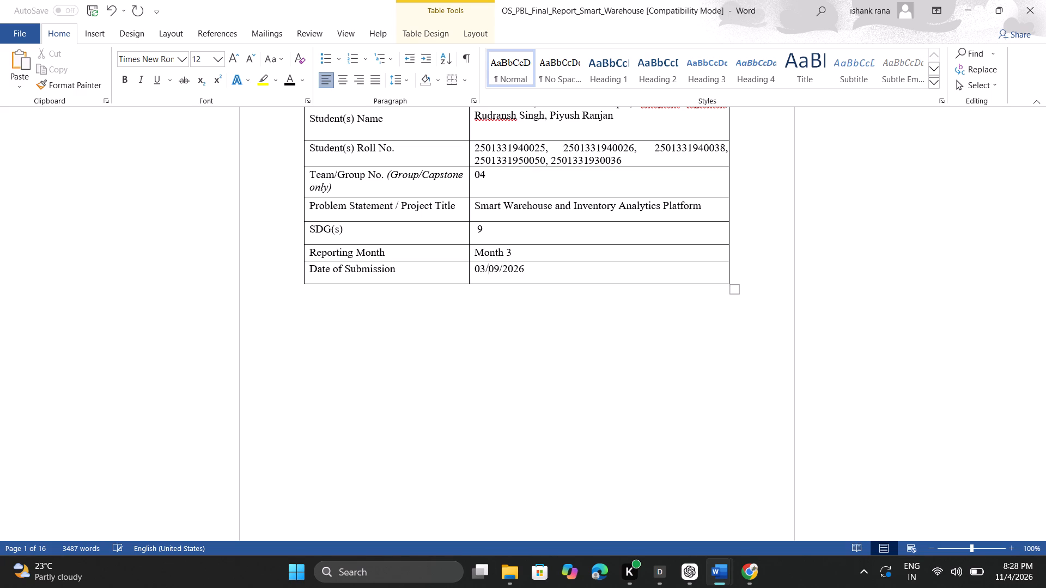
{"action": "key", "text": "Right"}
{"action": "key", "text": "Right"}
{"action": "key", "text": "BackSpace"}
{"action": "key", "text": "BackSpace"}
{"action": "type", "text": "11"}
Set the date in the Student Declaration to 04/11/2026.
{"action": "scroll", "coordinate": [486, 268], "scroll_direction": "down", "scroll_amount": 2}
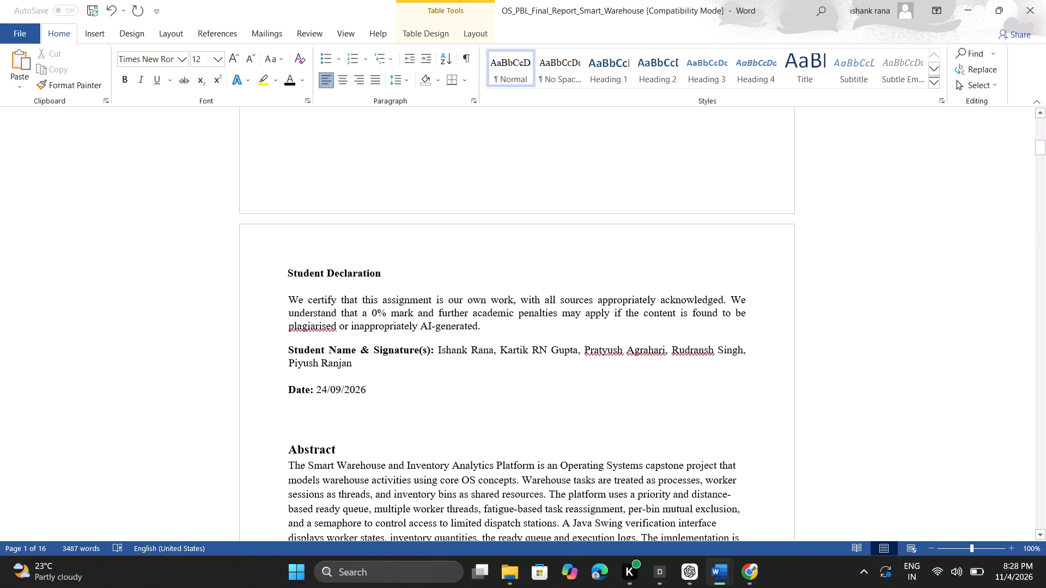
{"action": "left_click", "coordinate": [337, 390]}
{"action": "key", "text": "Right"}
{"action": "key", "text": "BackSpace"}
{"action": "key", "text": "BackSpace"}
{"action": "type", "text": "11"}
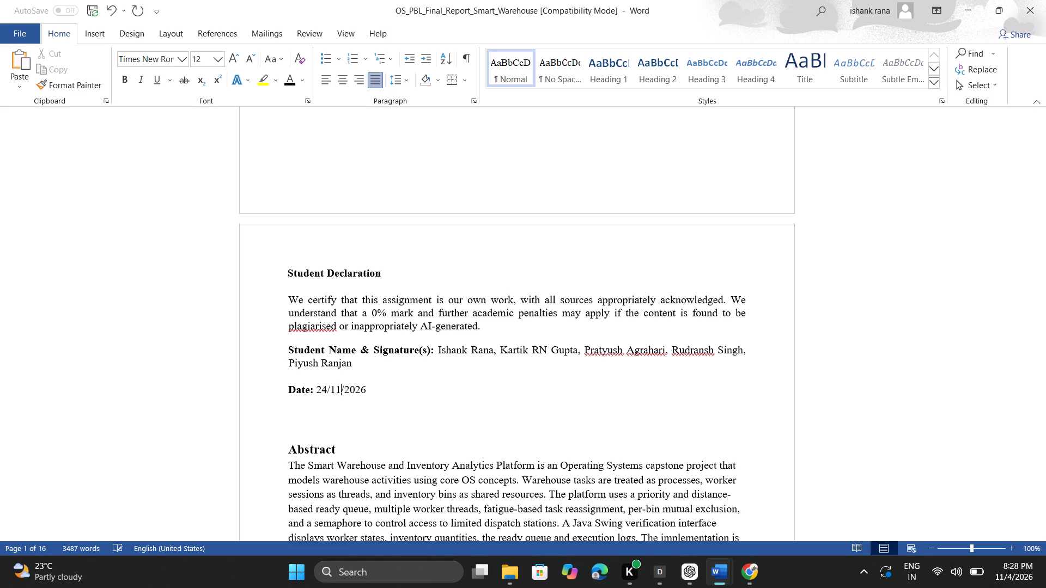
{"action": "key", "text": "Left"}
{"action": "key", "text": "Left"}
{"action": "key", "text": "Left"}
{"action": "key", "text": "BackSpace"}
{"action": "key", "text": "BackSpace"}
{"action": "key", "text": "0"}
{"action": "key", "text": "4"}
Change the Date of Submission in the cover table to 04/11/2026.
{"action": "scroll", "coordinate": [337, 390], "scroll_direction": "up", "scroll_amount": 3}
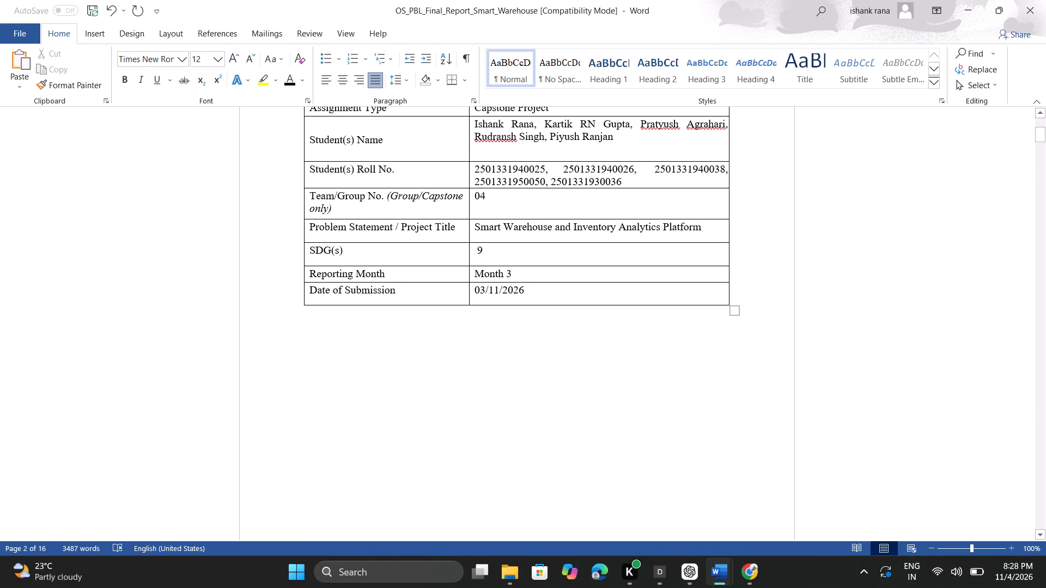
{"action": "left_click", "coordinate": [485, 288]}
{"action": "key", "text": "BackSpace"}
{"action": "key", "text": "4"}
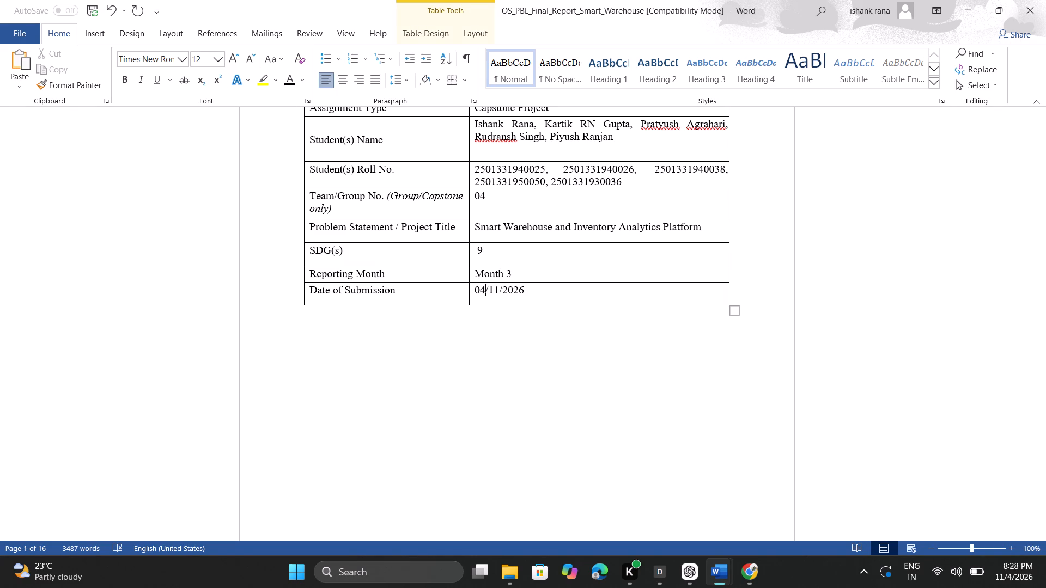
Save the report as a PDF named OS_PBL_Final_Report in the Desktop OS folder.
{"action": "scroll", "coordinate": [509, 367], "scroll_direction": "down", "scroll_amount": 4}
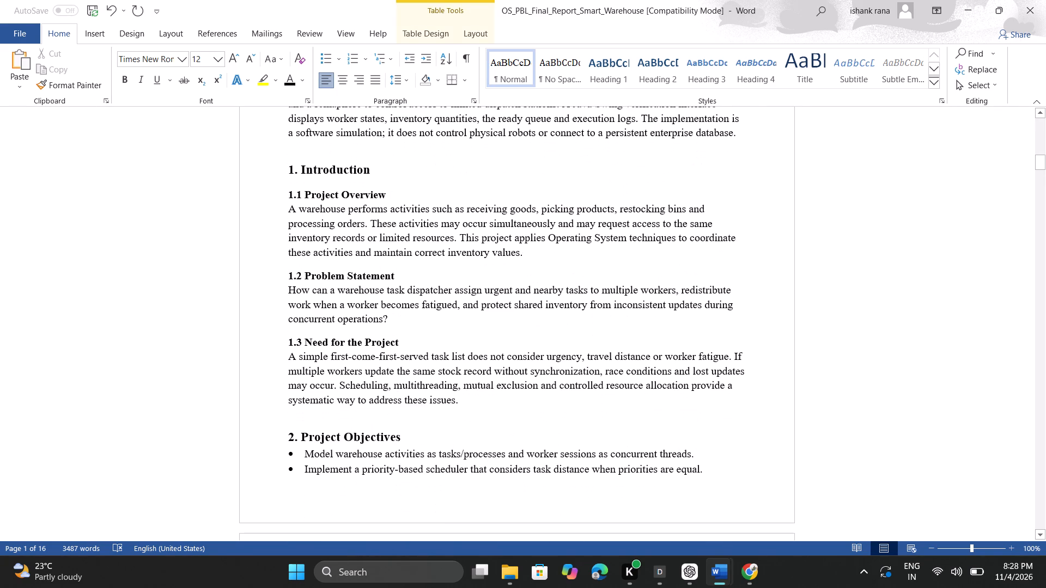
{"action": "left_click", "coordinate": [27, 35]}
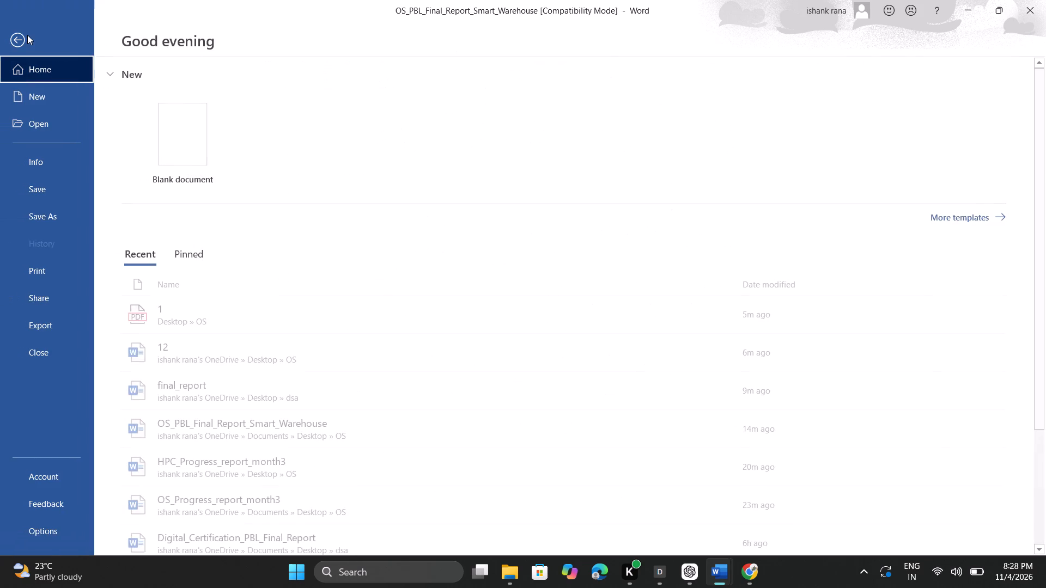
{"action": "left_click", "coordinate": [66, 211]}
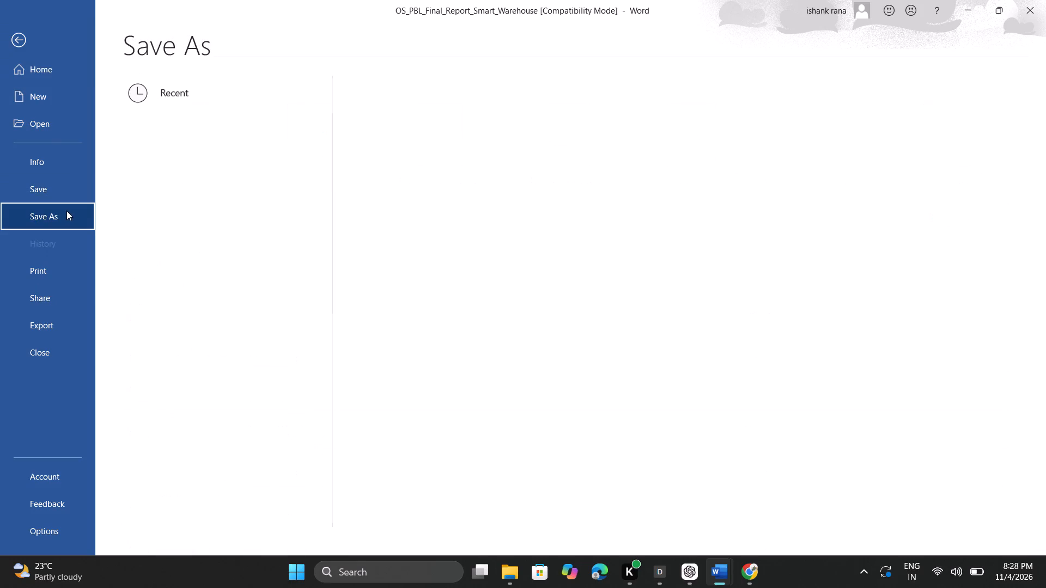
{"action": "left_click", "coordinate": [230, 203]}
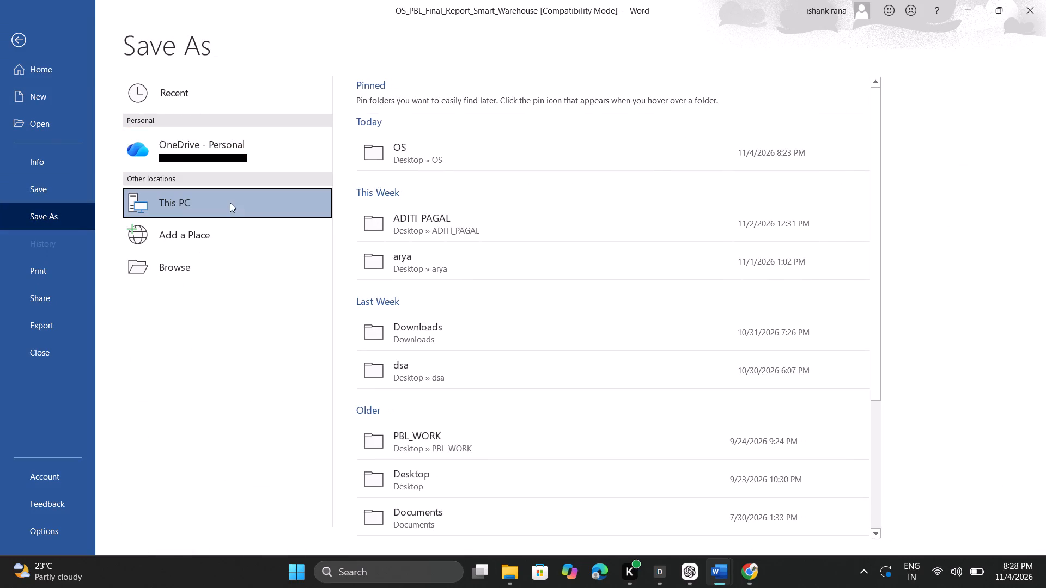
{"action": "double_click", "coordinate": [435, 160]}
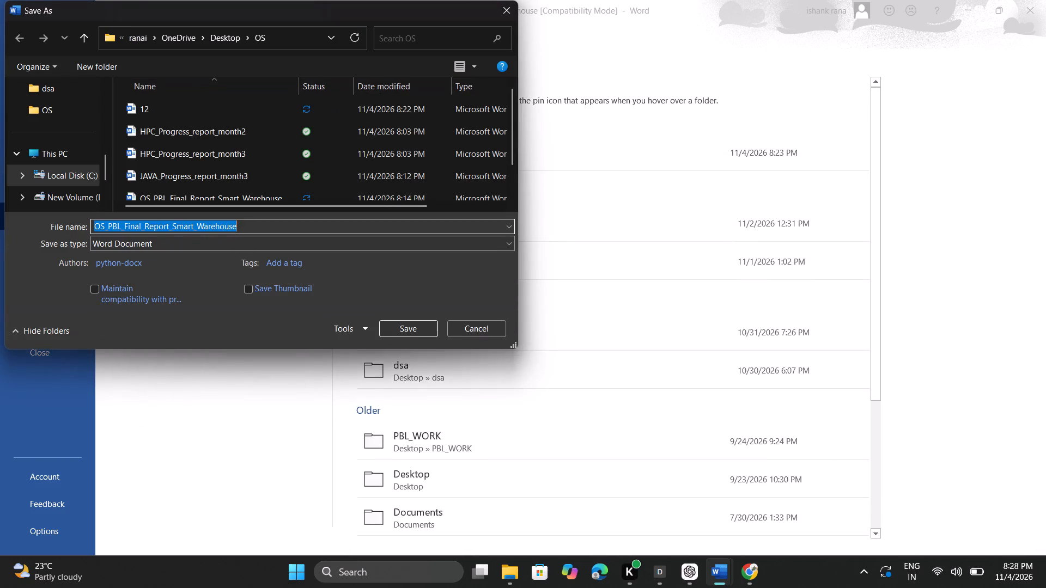
{"action": "left_click", "coordinate": [242, 230]}
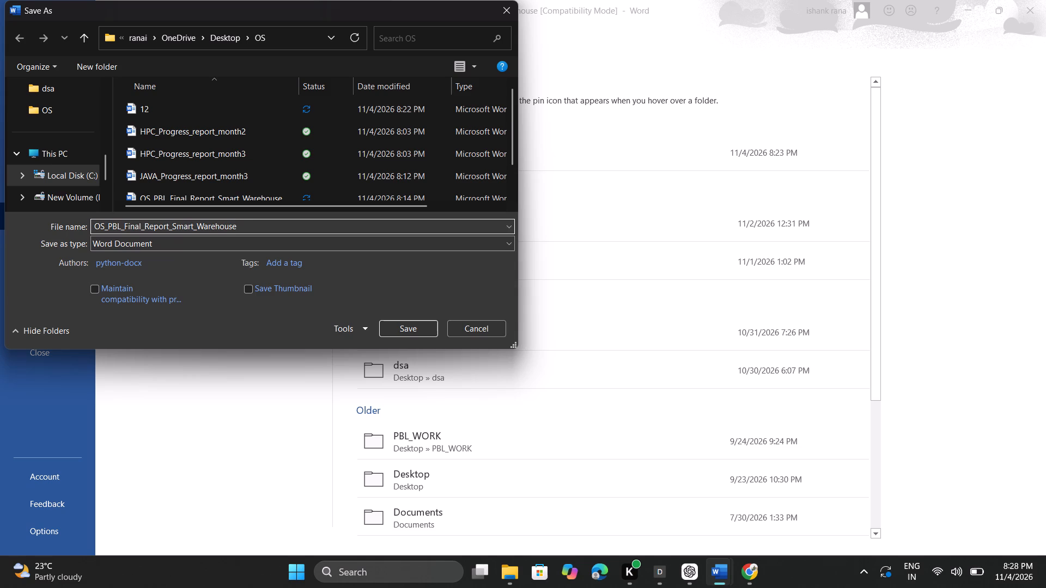
{"action": "left_click_drag", "start_coordinate": [171, 224], "coordinate": [272, 215]}
{"action": "key", "text": "BackSpace"}
{"action": "key", "text": "BackSpace"}
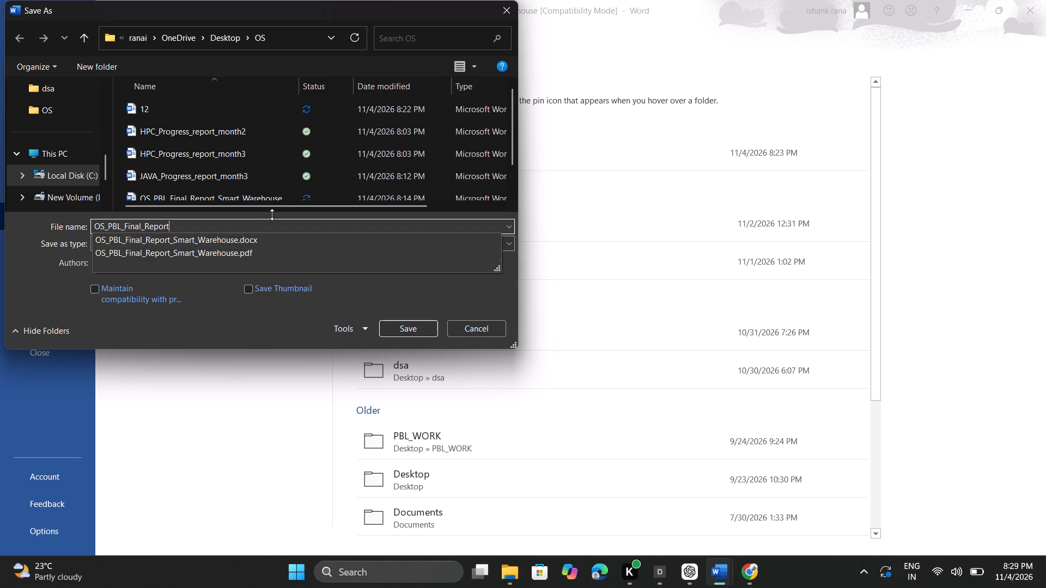
{"action": "left_click", "coordinate": [224, 320]}
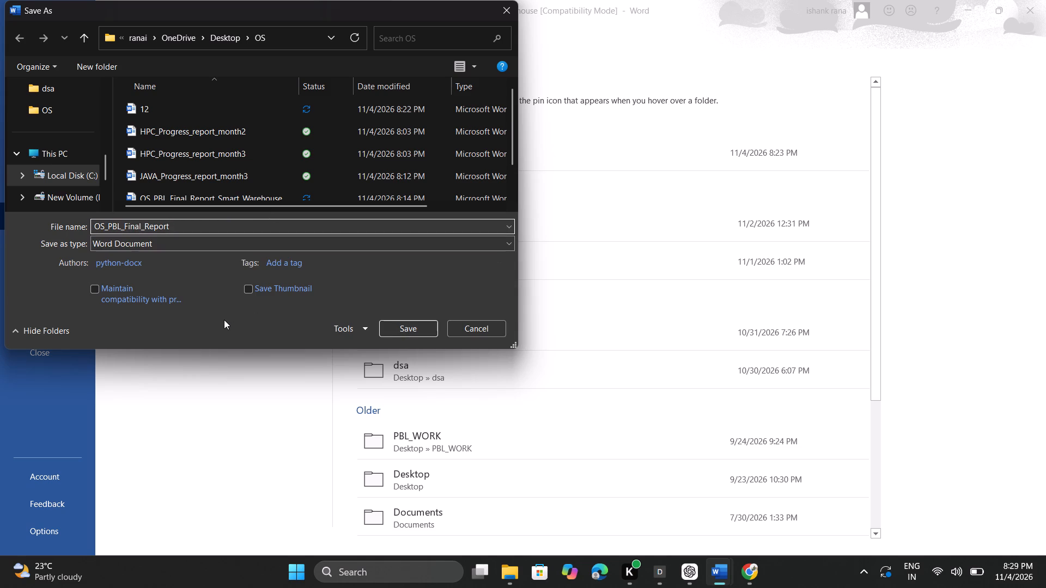
{"action": "left_click", "coordinate": [345, 246]}
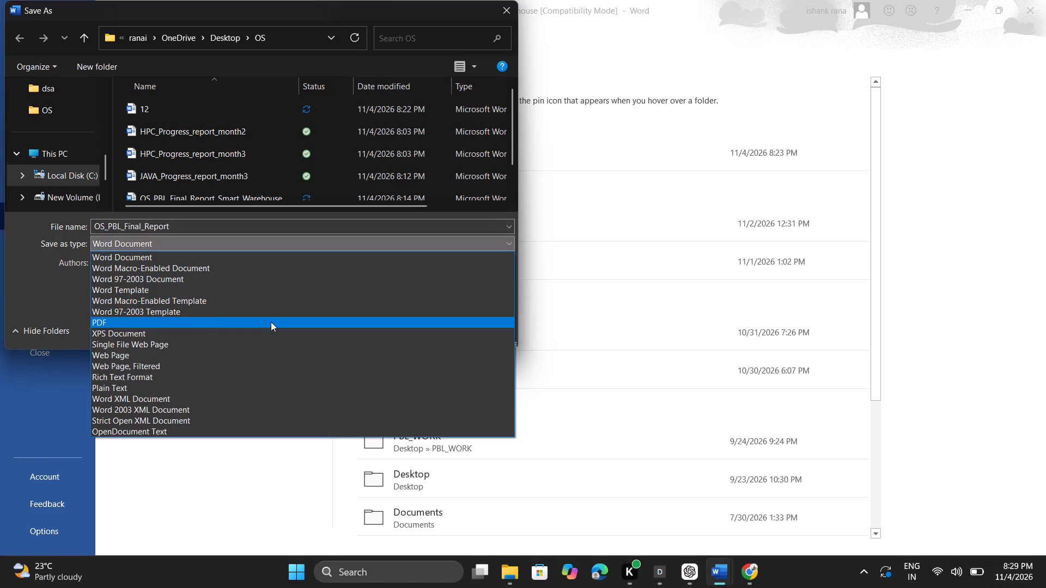
{"action": "left_click", "coordinate": [271, 322]}
{"action": "left_click", "coordinate": [403, 354]}
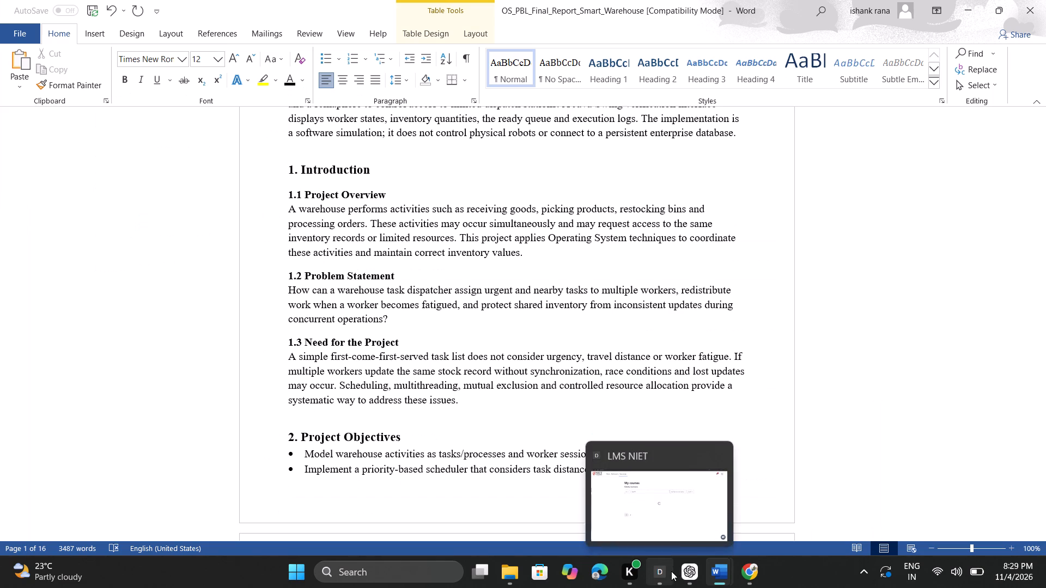
Switch to the LMS and open the Operating Systems course's group assignment submission for editing.
{"action": "left_click", "coordinate": [683, 502]}
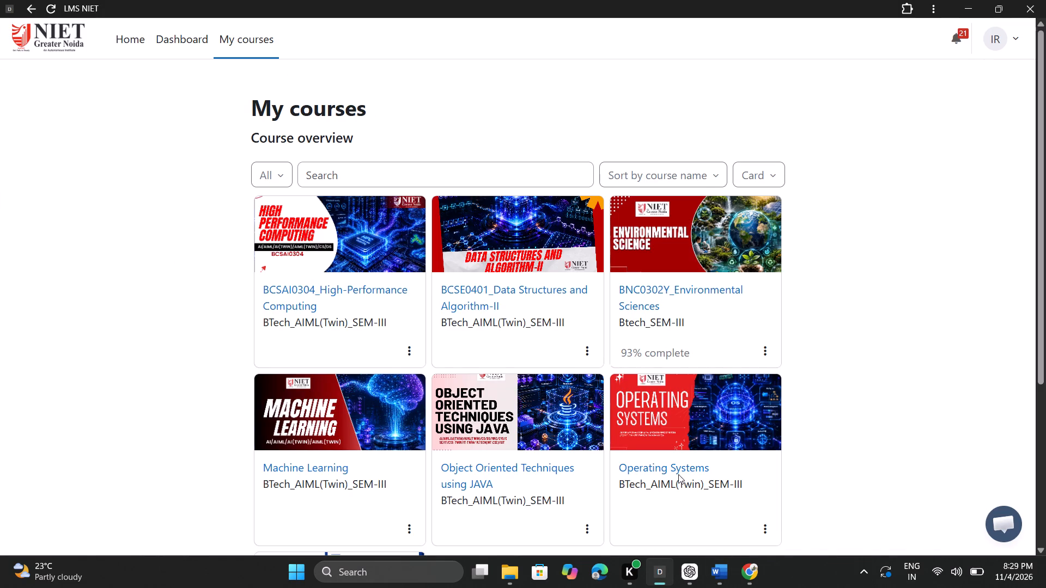
{"action": "left_click", "coordinate": [663, 465]}
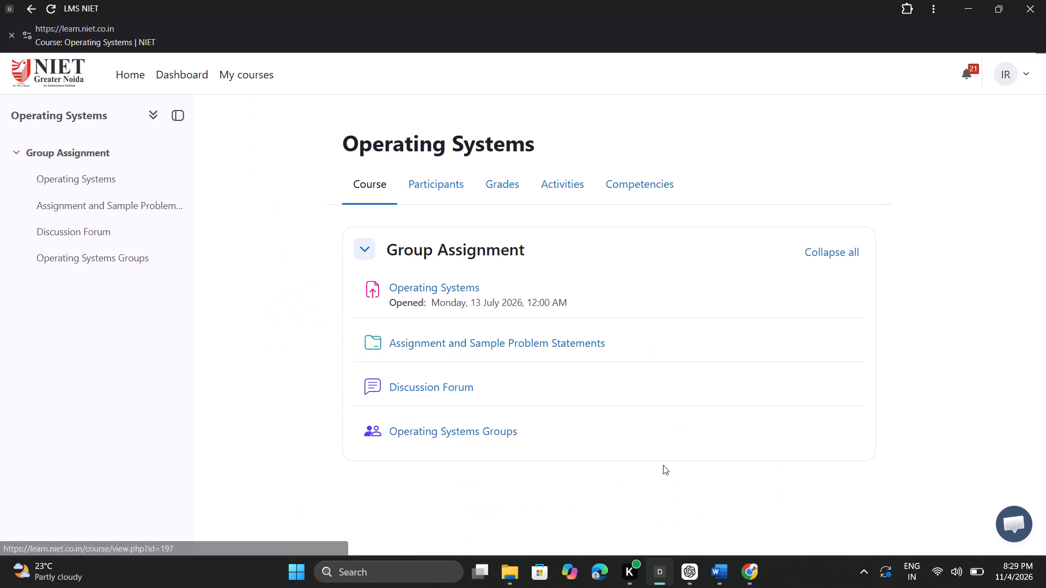
{"action": "left_click", "coordinate": [423, 290]}
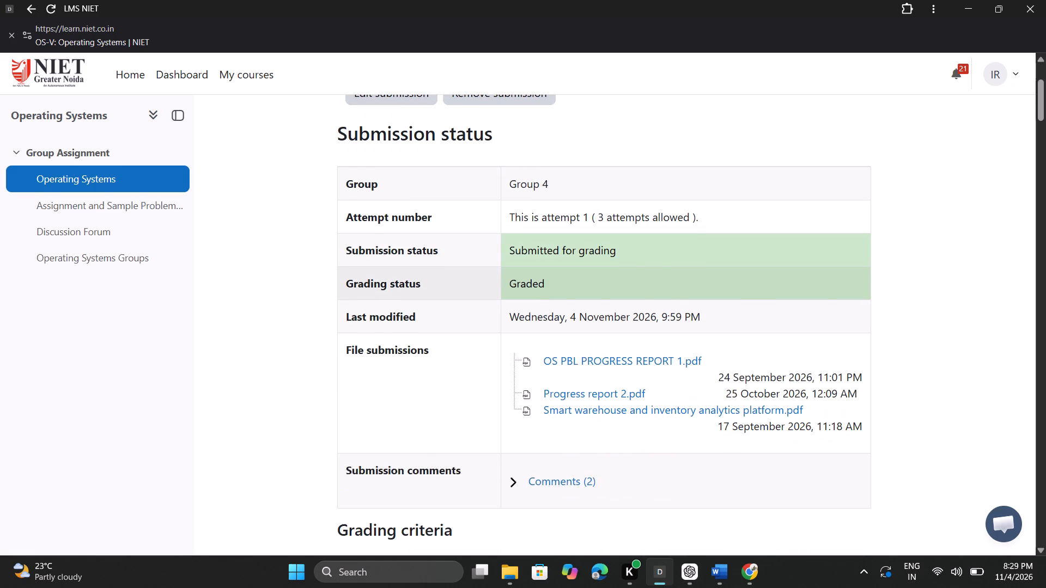
{"action": "left_click", "coordinate": [393, 228]}
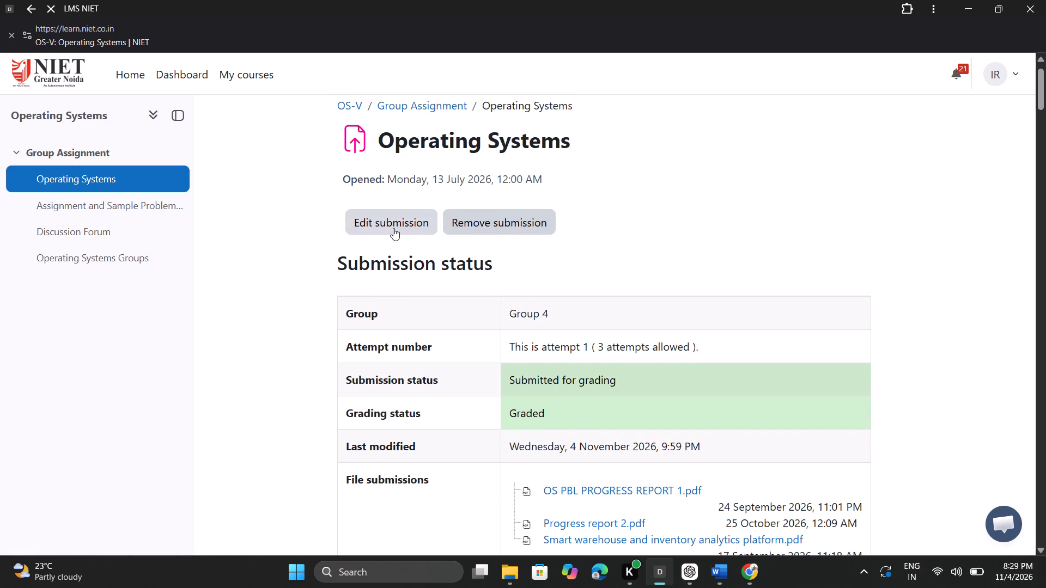
Choose the OS_PBL_Final_Report PDF from the OS folder as a new attachment for the submission.
{"action": "left_click", "coordinate": [494, 317]}
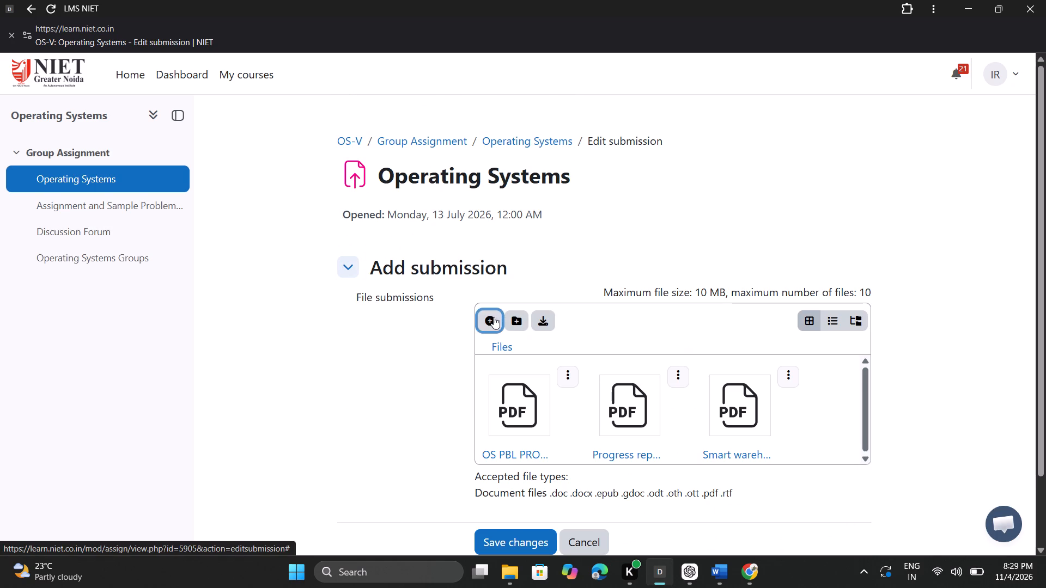
{"action": "left_click", "coordinate": [430, 254]}
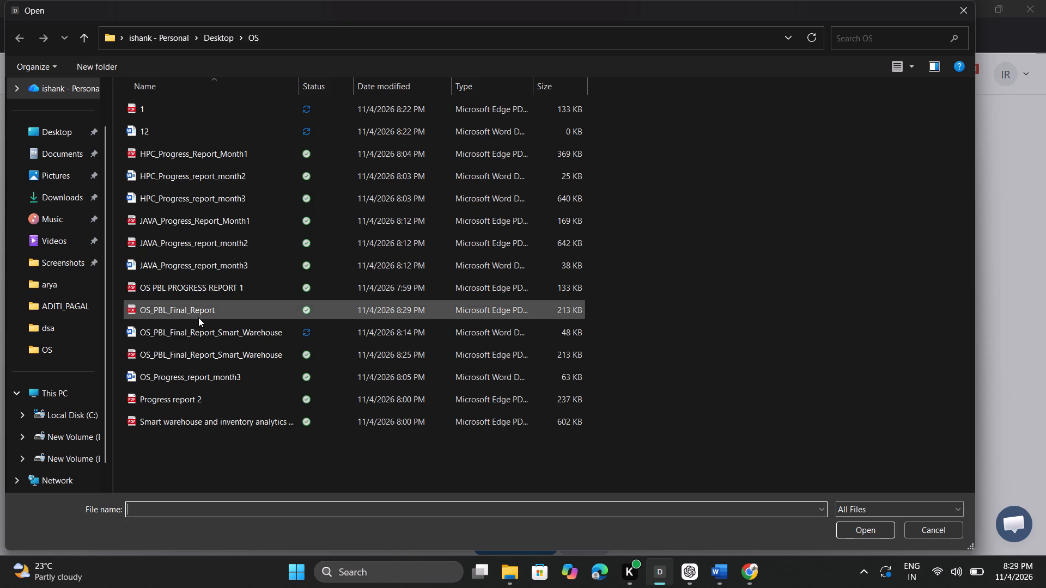
{"action": "left_click", "coordinate": [198, 317]}
{"action": "left_click", "coordinate": [868, 531]}
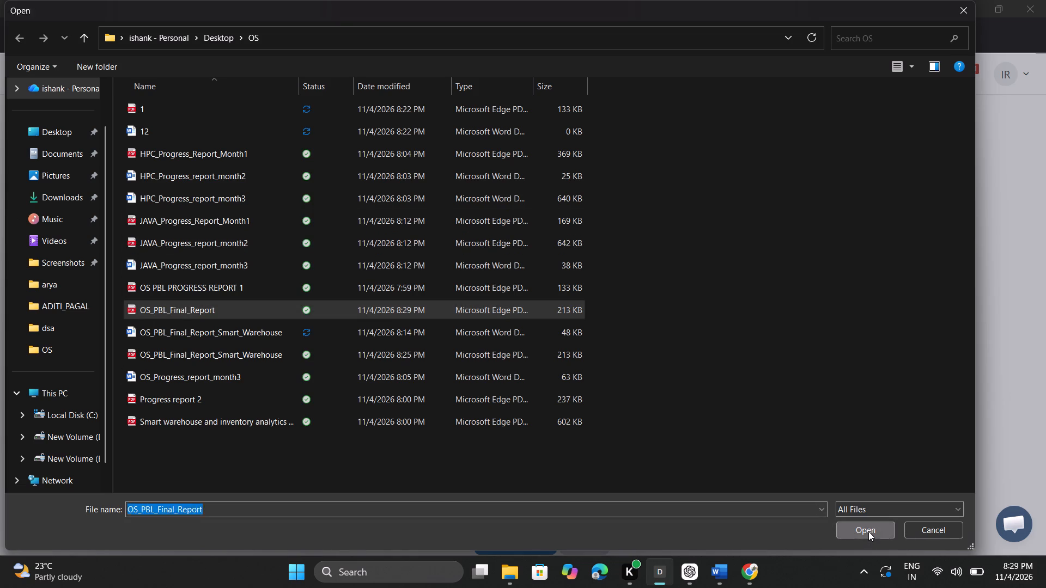
Set the attachment's save-as name to FINAL_PBL_PROGRESS_REPORT and upload the file.
{"action": "left_click", "coordinate": [565, 311]}
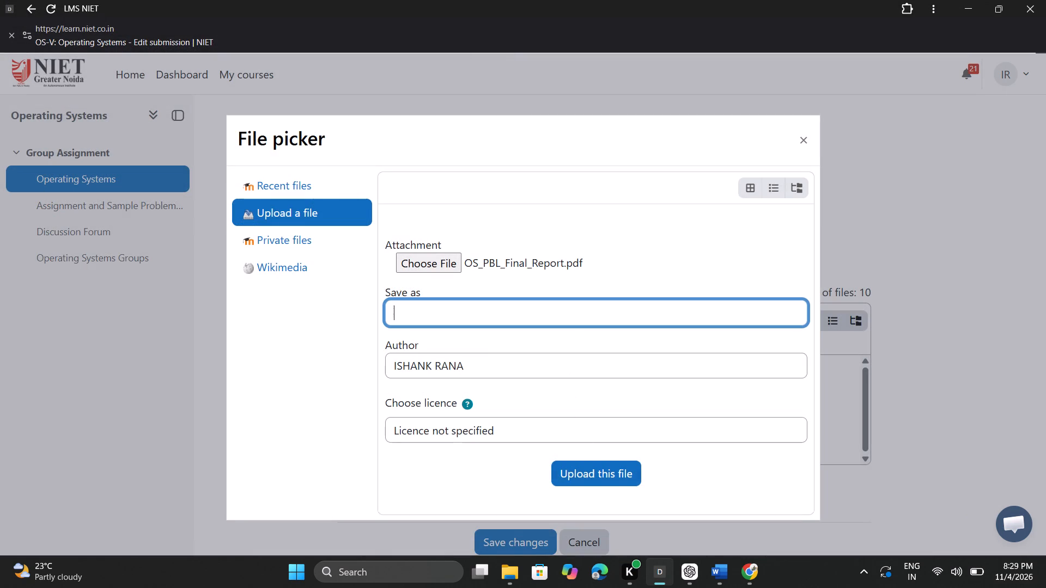
{"action": "type", "text": "PBK"}
{"action": "key", "text": "BackSpace"}
{"action": "type", "text": "L_"}
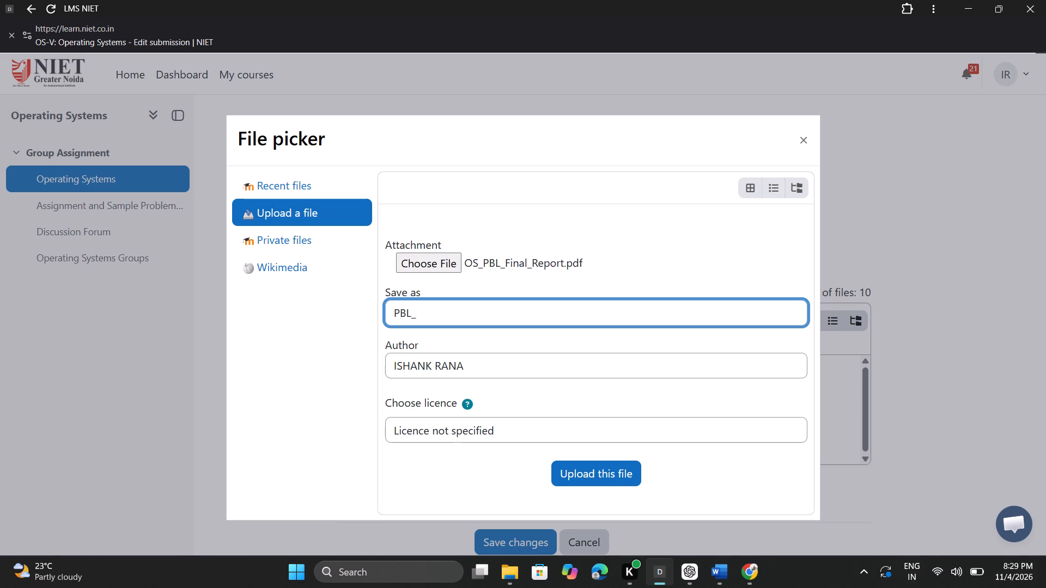
{"action": "key", "text": "p"}
{"action": "key", "text": "r"}
{"action": "key", "text": "BackSpace"}
{"action": "key", "text": "BackSpace"}
{"action": "key", "text": "BackSpace"}
{"action": "key", "text": "BackSpace"}
{"action": "key", "text": "BackSpace"}
{"action": "key", "text": "BackSpace"}
{"action": "key", "text": "BackSpace"}
{"action": "key", "text": "BackSpace"}
{"action": "key", "text": "BackSpace"}
{"action": "key", "text": "BackSpace"}
{"action": "key", "text": "BackSpace"}
{"action": "key", "text": "BackSpace"}
{"action": "type", "text": "FINAL"}
{"action": "type", "text": "_PBL_PROGRESS"}
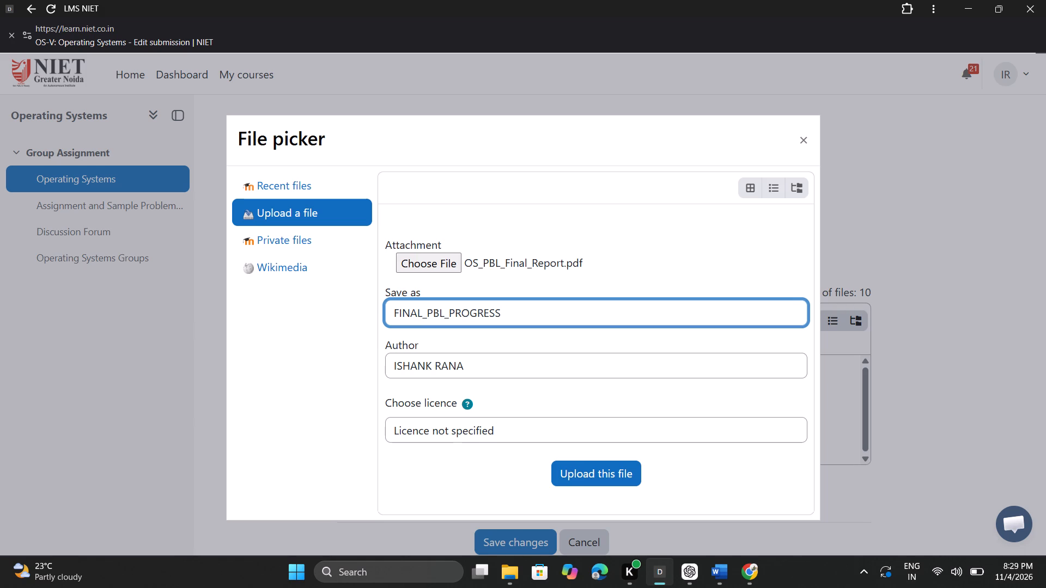
{"action": "type", "text": "_REPORT"}
{"action": "left_click", "coordinate": [594, 471]}
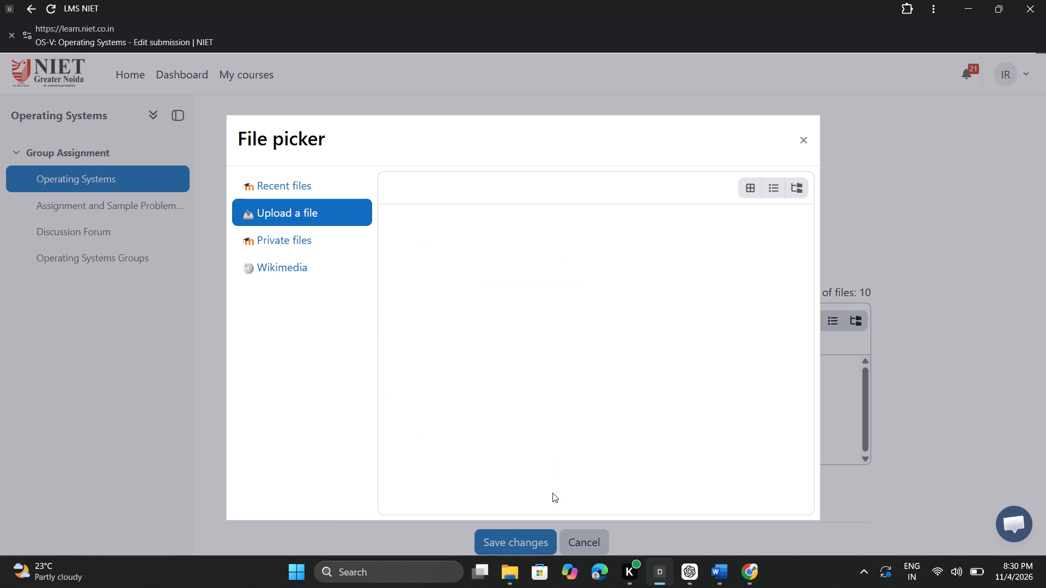
Save the changes to the Operating Systems submission and expand its submission comments to check them.
{"action": "scroll", "coordinate": [533, 435], "scroll_direction": "down", "scroll_amount": 3}
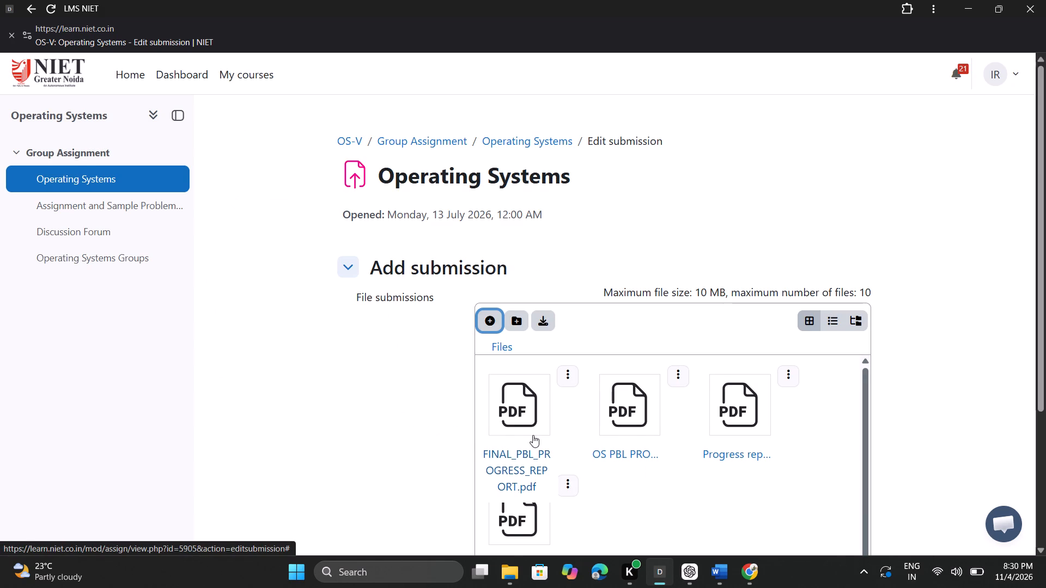
{"action": "scroll", "coordinate": [364, 418], "scroll_direction": "down", "scroll_amount": 3}
{"action": "left_click", "coordinate": [508, 462]}
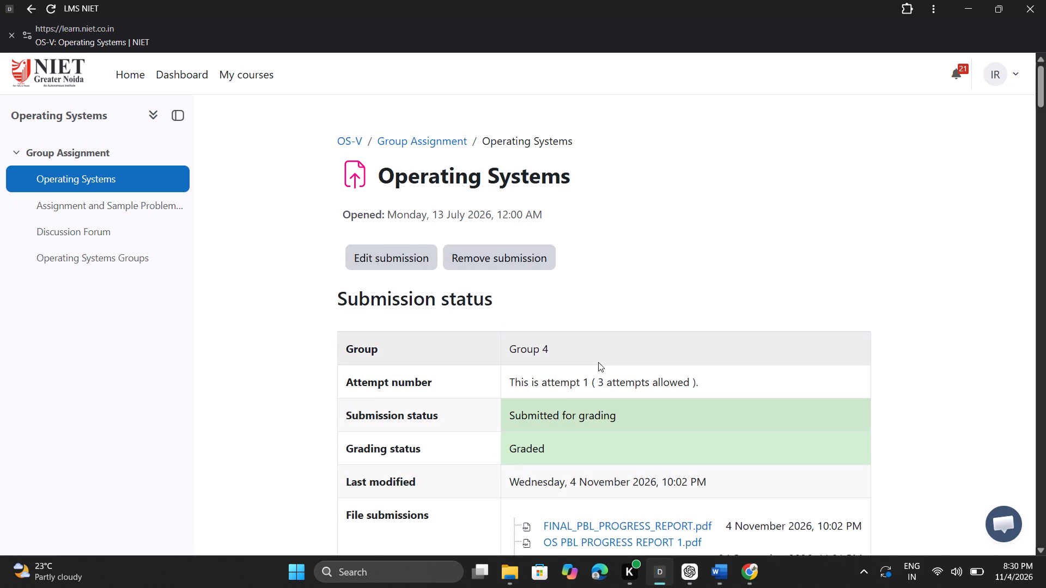
{"action": "scroll", "coordinate": [598, 362], "scroll_direction": "down", "scroll_amount": 3}
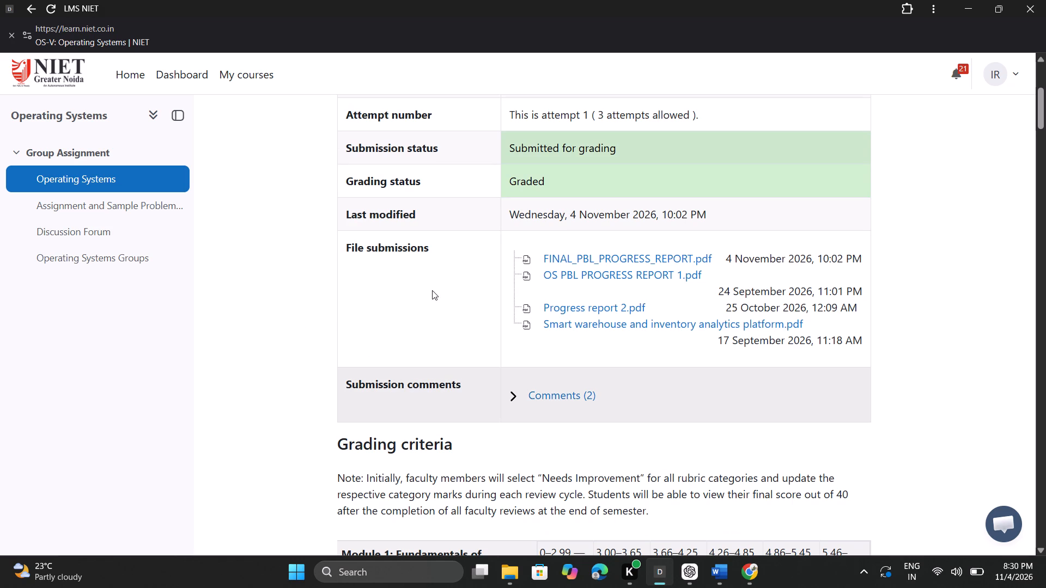
{"action": "left_click", "coordinate": [526, 393]}
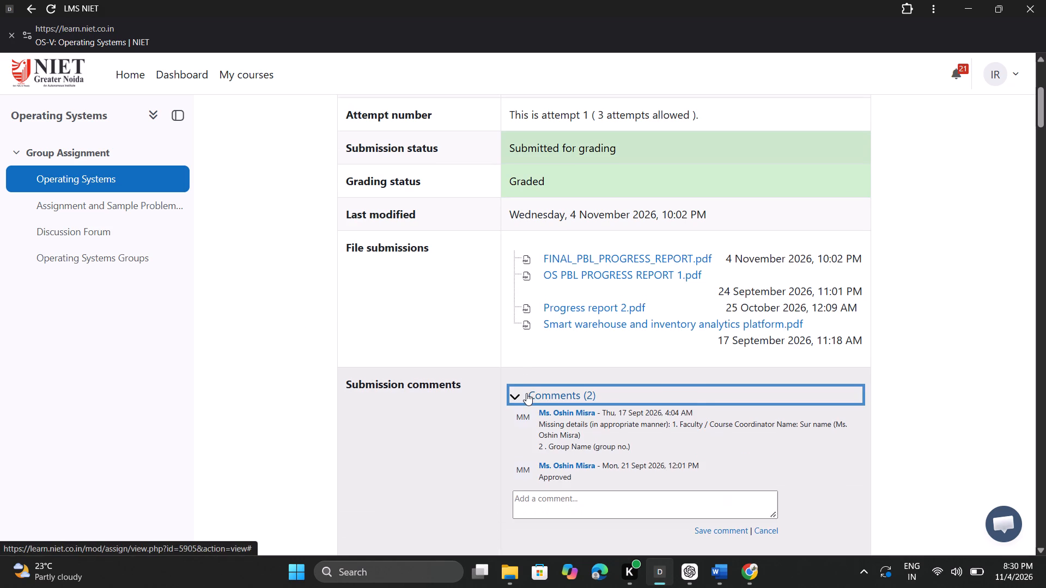
{"action": "scroll", "coordinate": [526, 393], "scroll_direction": "down", "scroll_amount": 1}
{"action": "scroll", "coordinate": [526, 393], "scroll_direction": "up", "scroll_amount": 9}
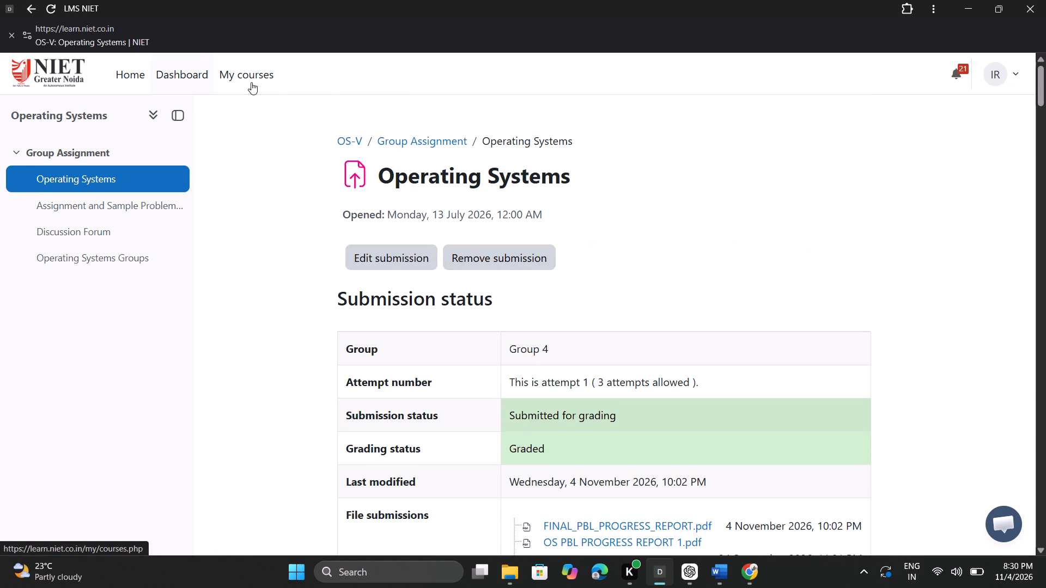
Open the High-Performance Computing group assignment in the BCSAI0304 course.
{"action": "left_click", "coordinate": [254, 75]}
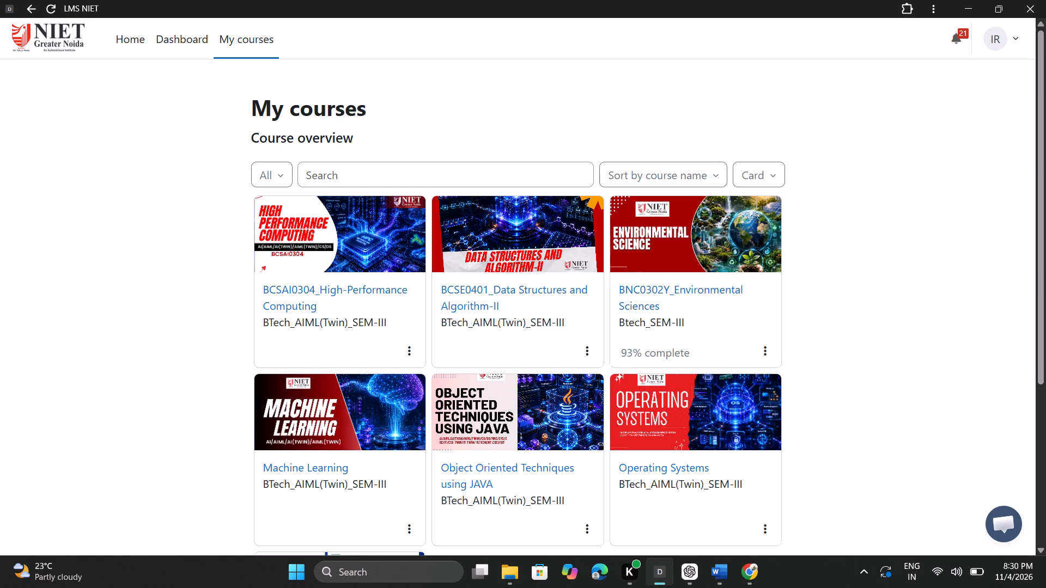
{"action": "left_click", "coordinate": [339, 289]}
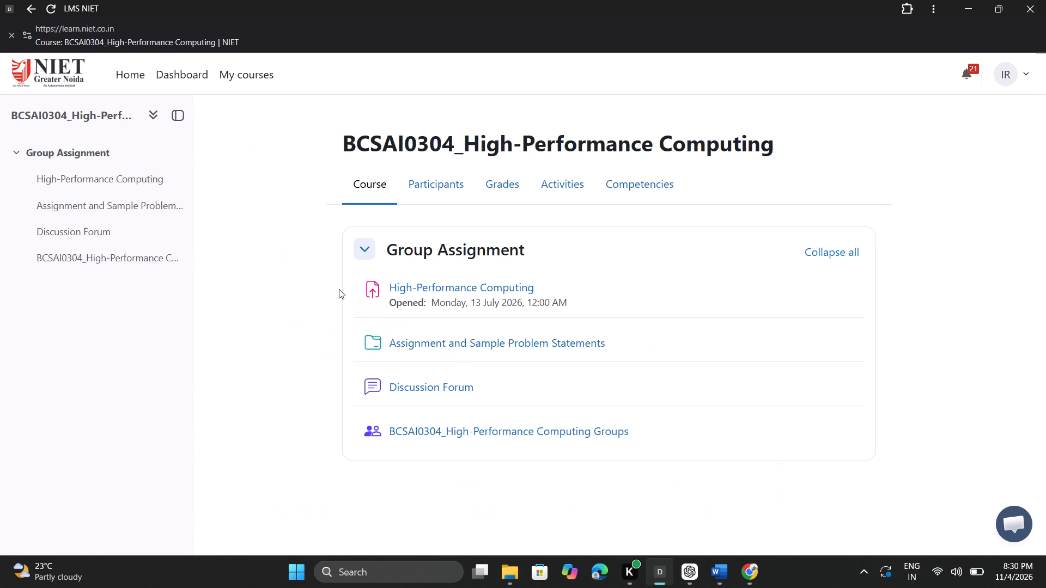
{"action": "left_click", "coordinate": [491, 286]}
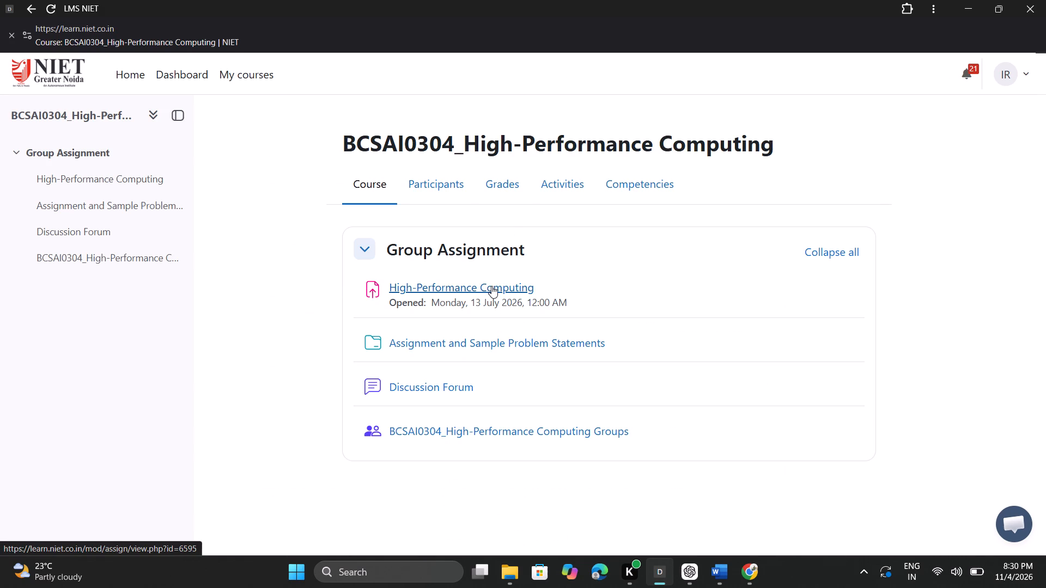